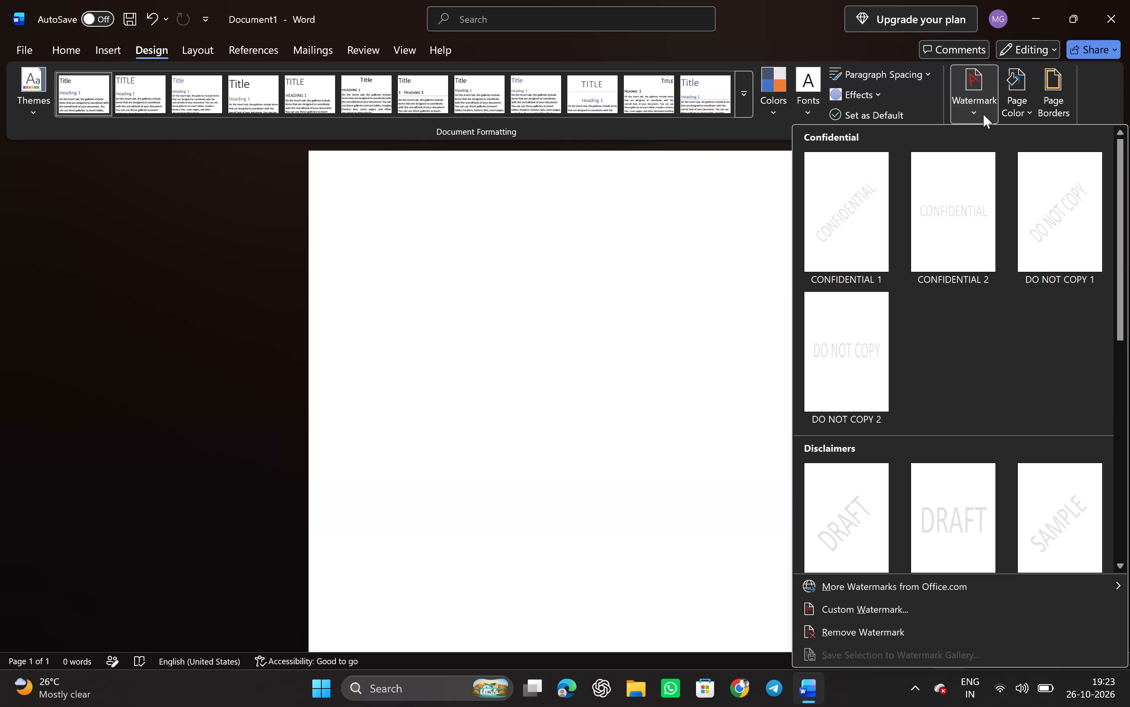
Look through the paragraph border, page border and shading options available for the document.
click(983, 114)
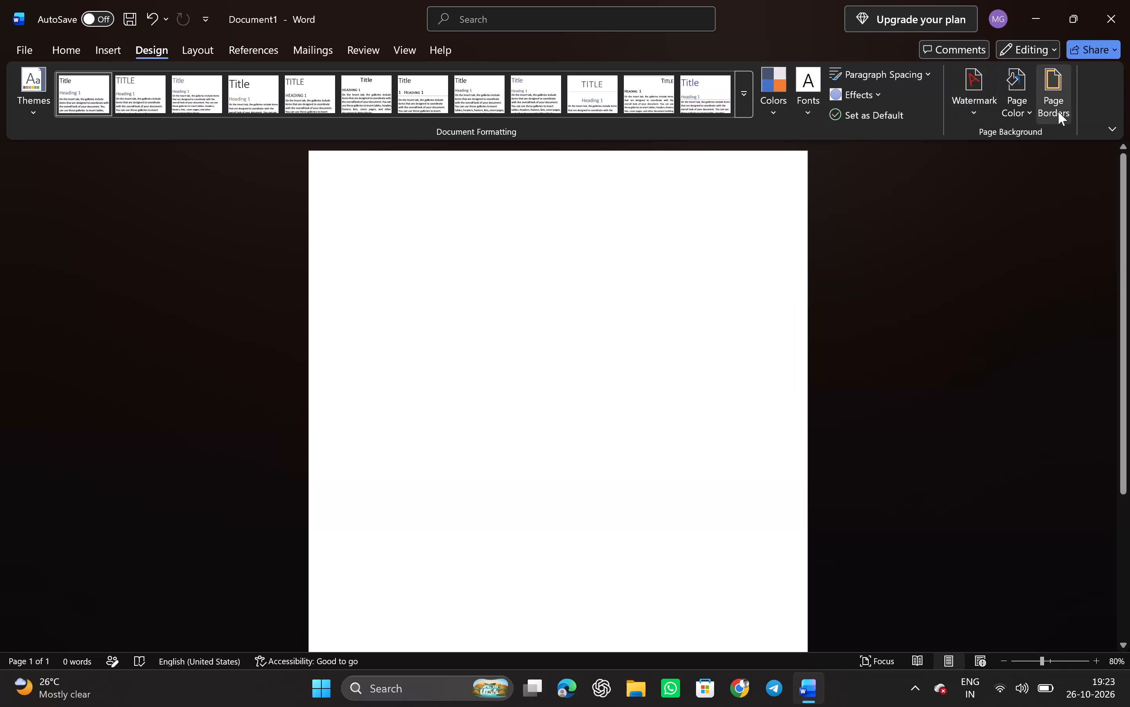
click(1058, 109)
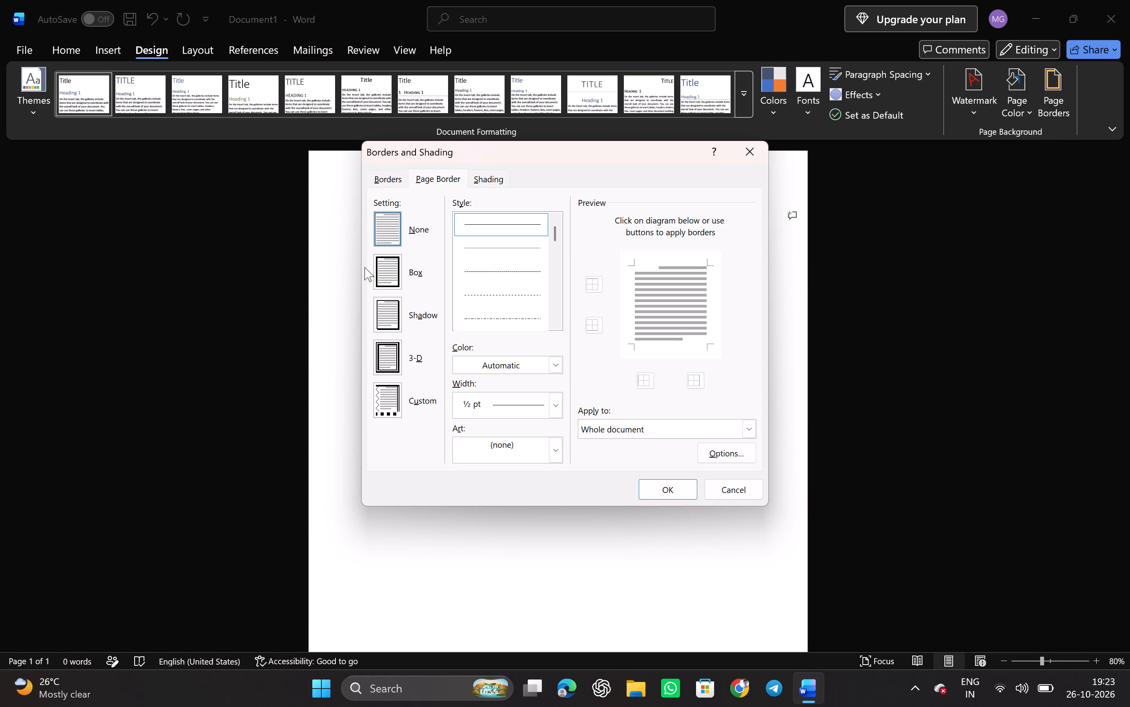
click(382, 174)
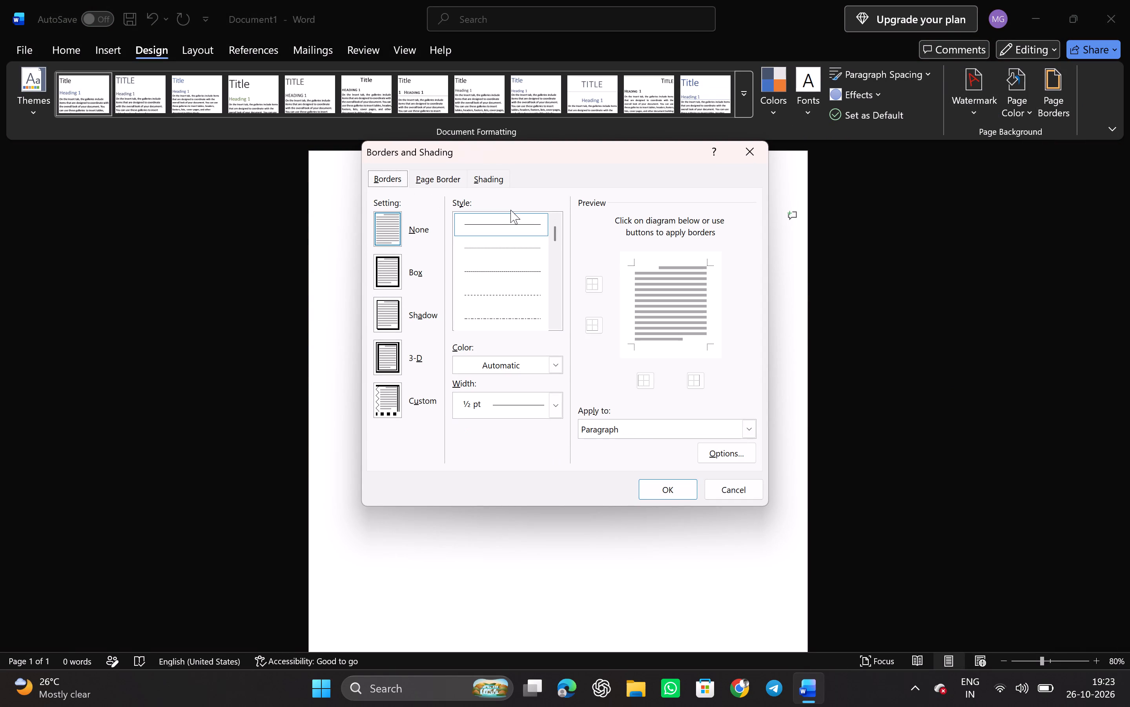
click(479, 179)
click(421, 185)
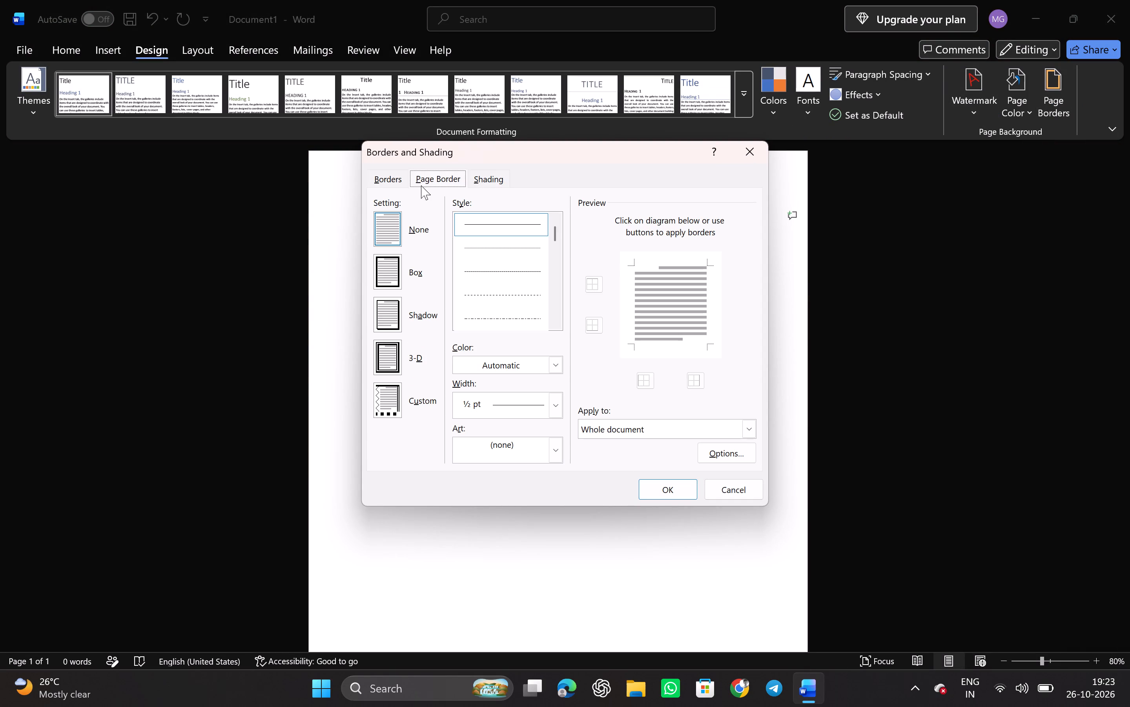
click(406, 180)
drag(403, 182, 448, 175)
click(448, 175)
click(397, 178)
click(429, 179)
scroll(383, 339, down, 1)
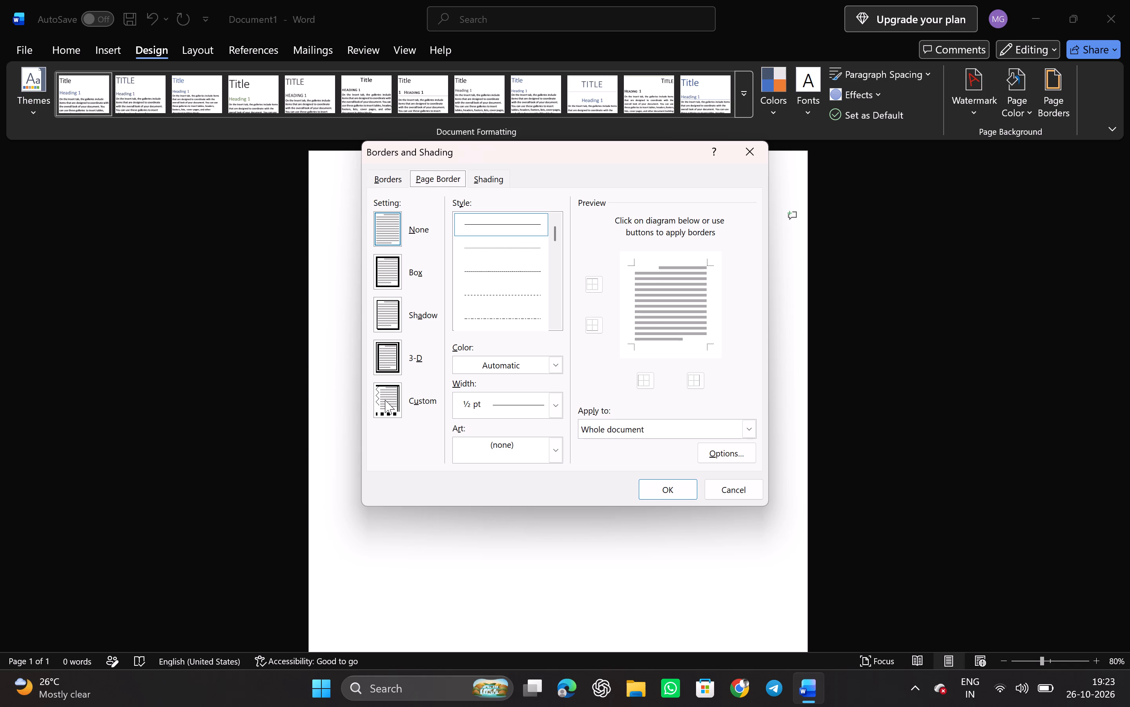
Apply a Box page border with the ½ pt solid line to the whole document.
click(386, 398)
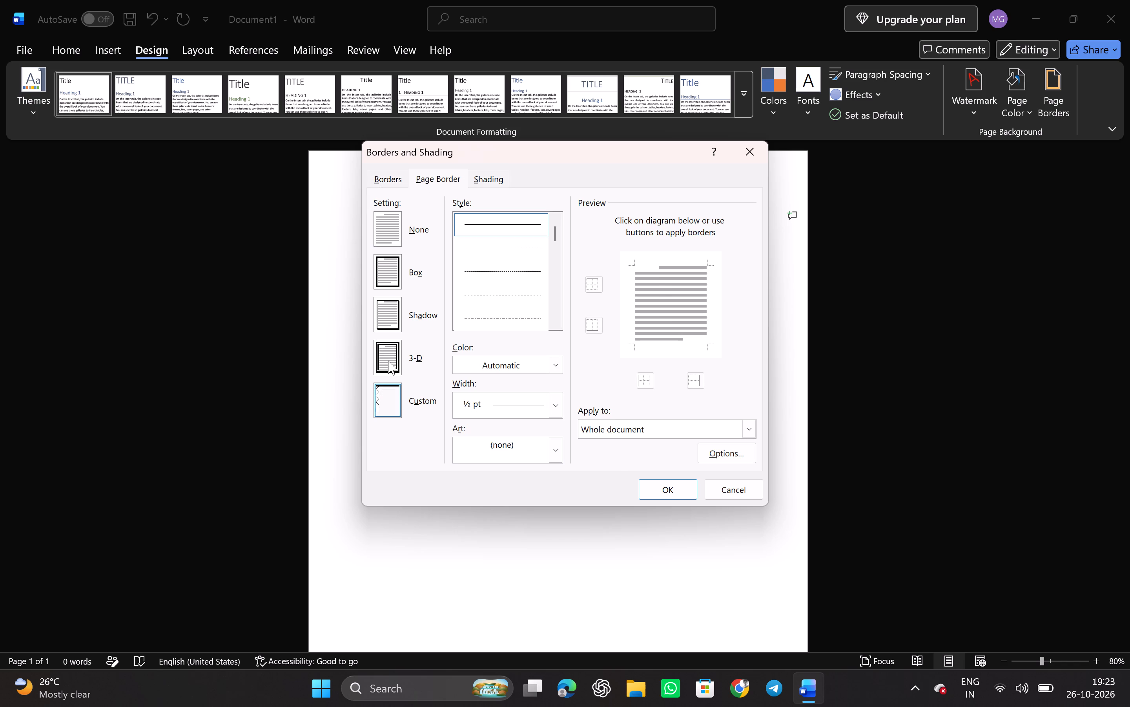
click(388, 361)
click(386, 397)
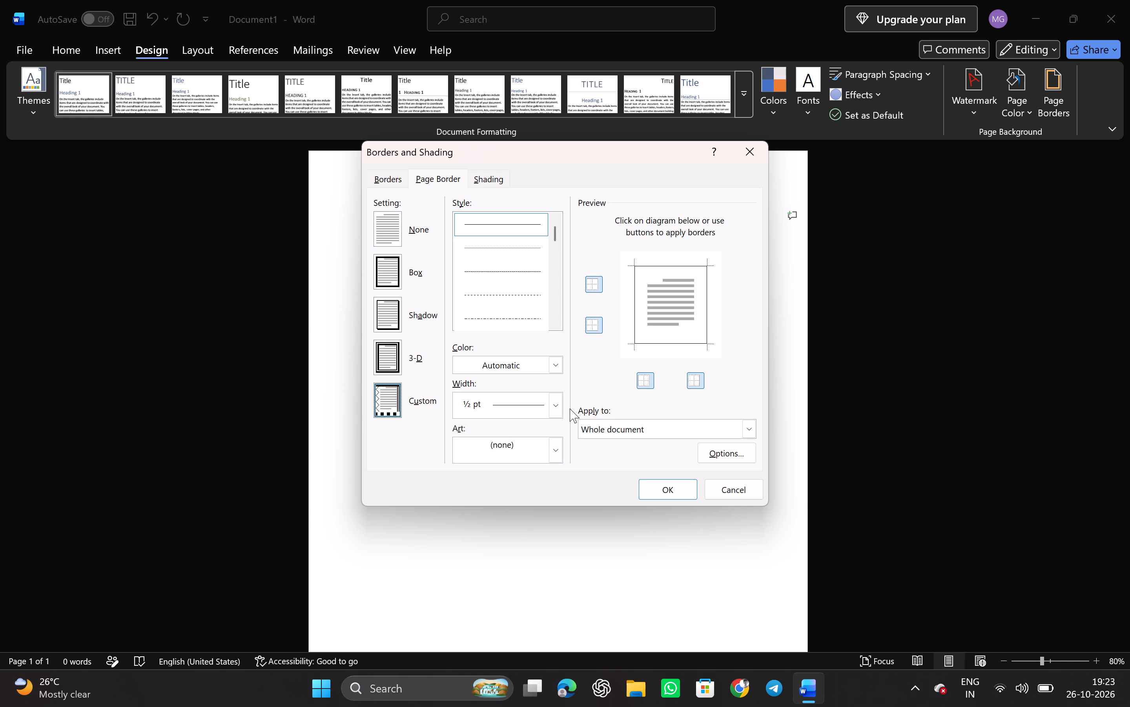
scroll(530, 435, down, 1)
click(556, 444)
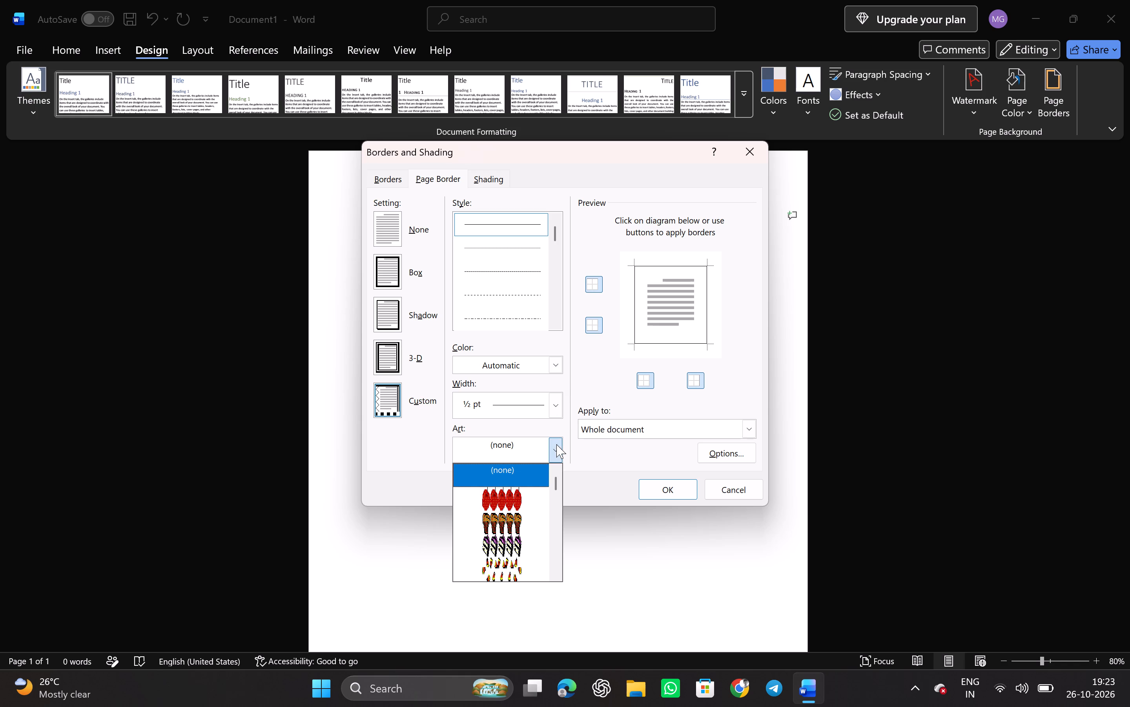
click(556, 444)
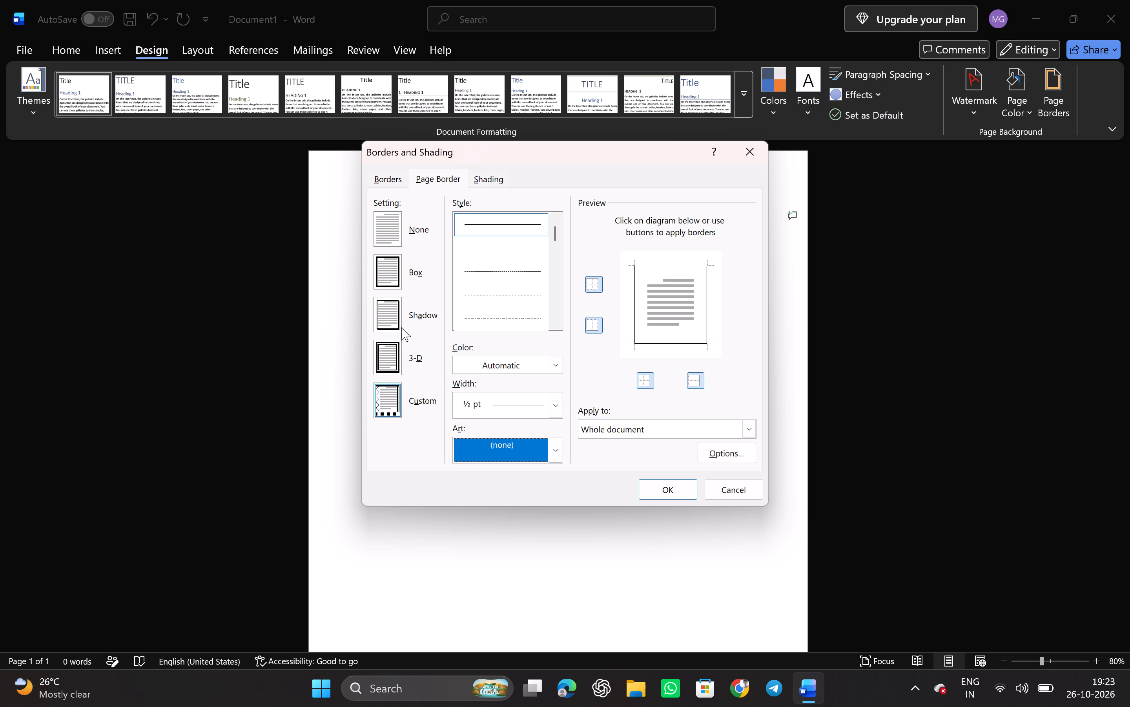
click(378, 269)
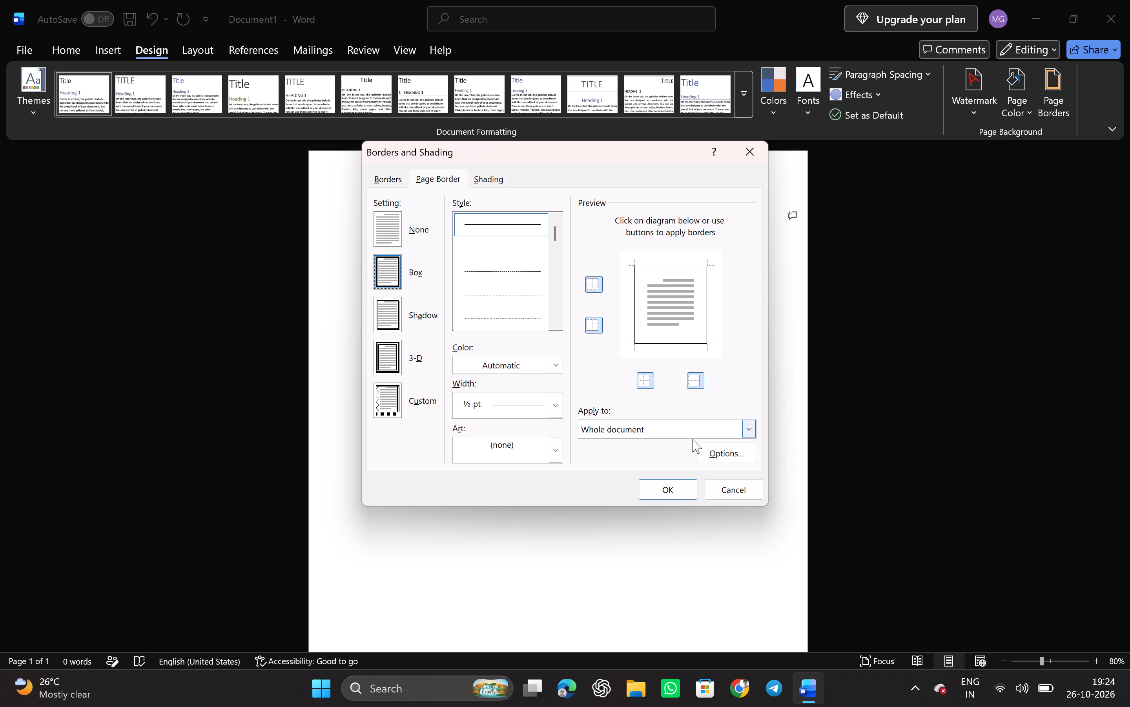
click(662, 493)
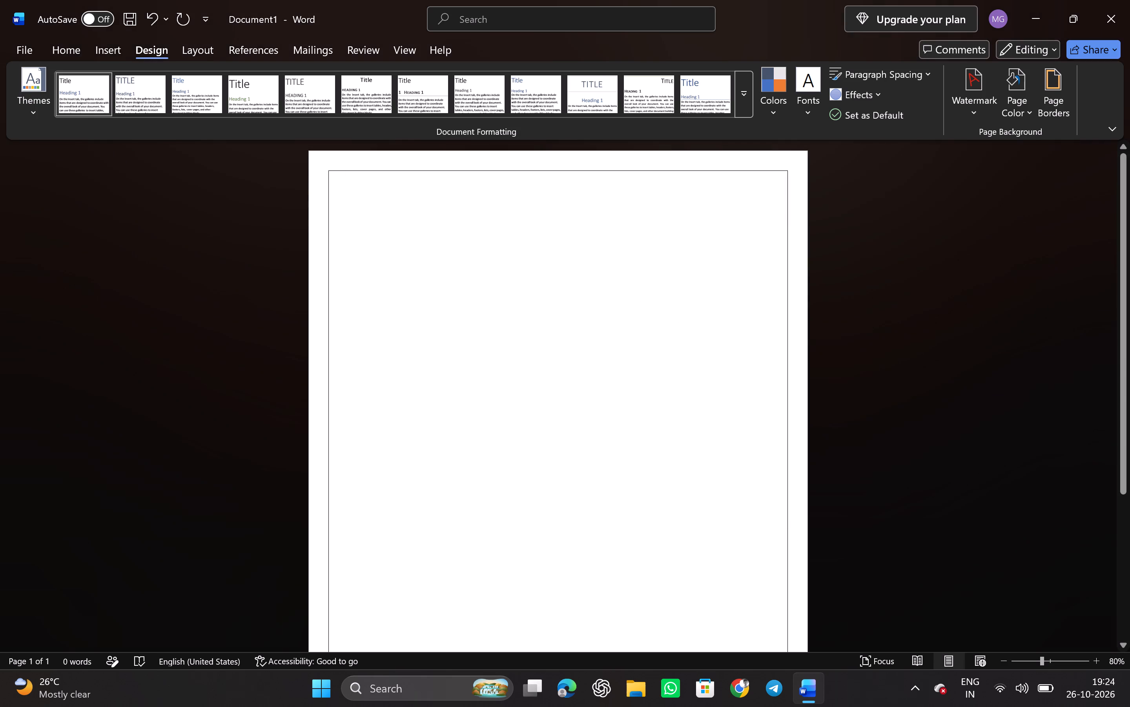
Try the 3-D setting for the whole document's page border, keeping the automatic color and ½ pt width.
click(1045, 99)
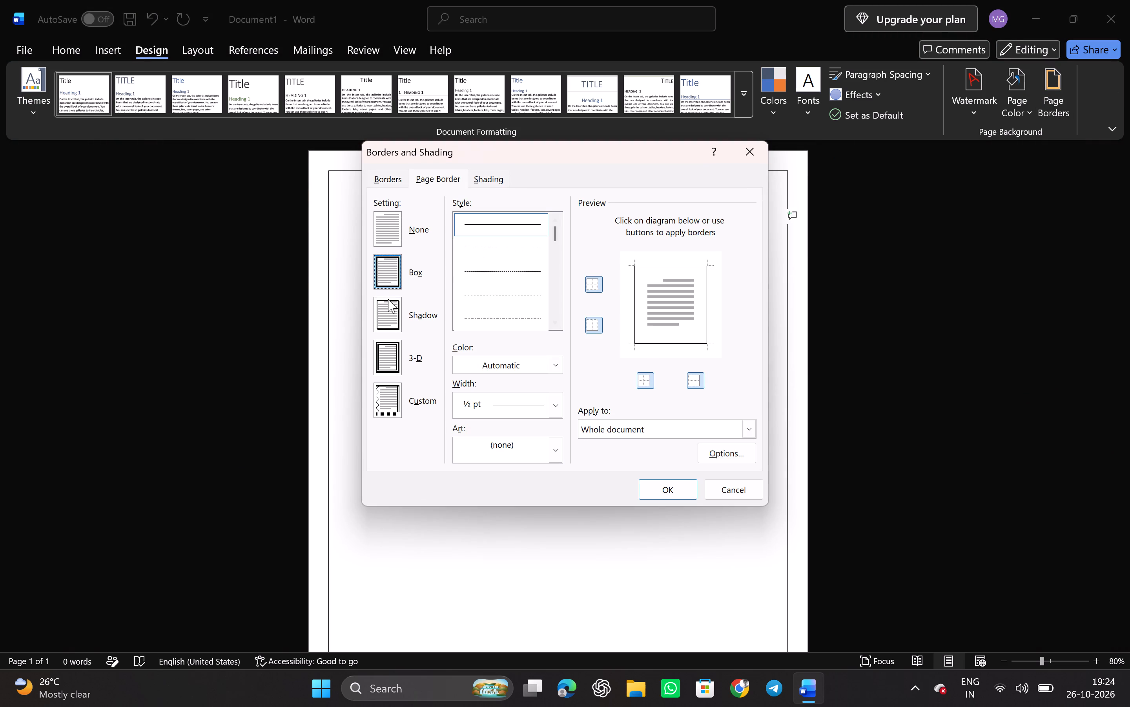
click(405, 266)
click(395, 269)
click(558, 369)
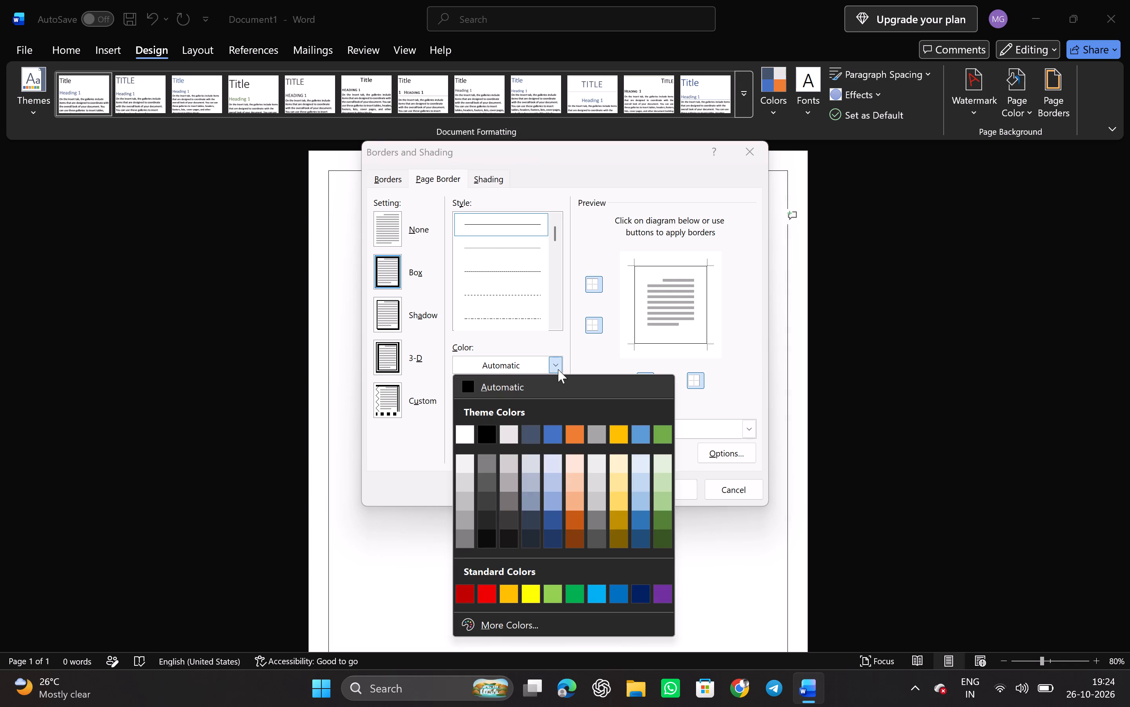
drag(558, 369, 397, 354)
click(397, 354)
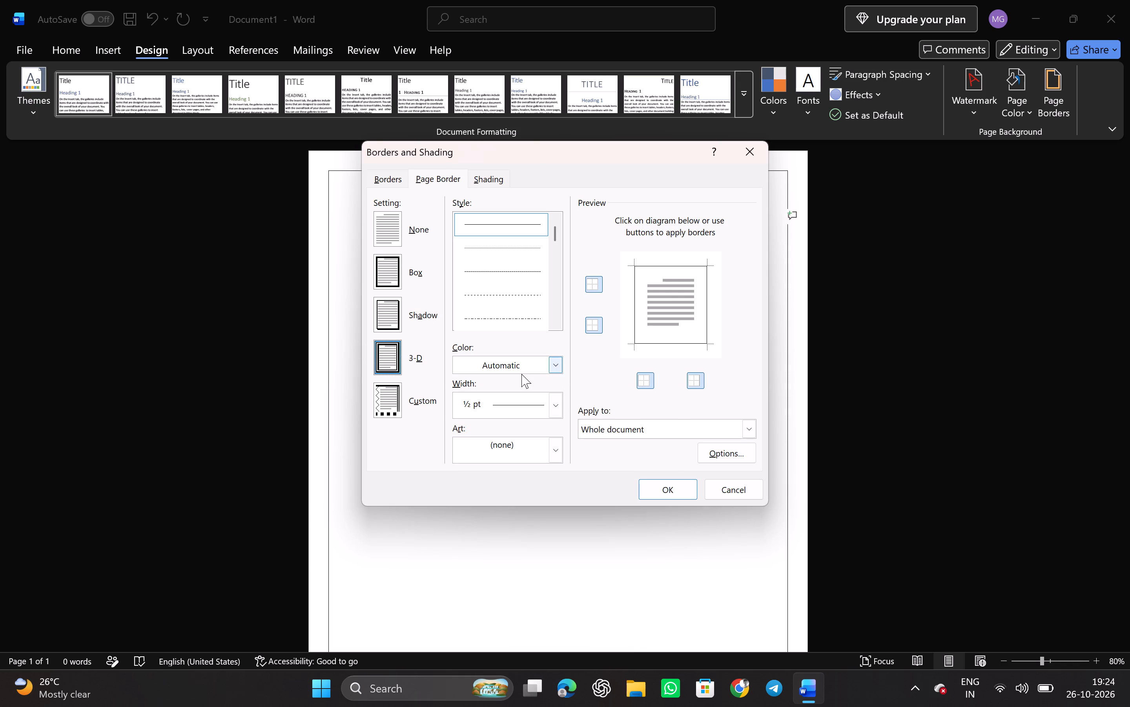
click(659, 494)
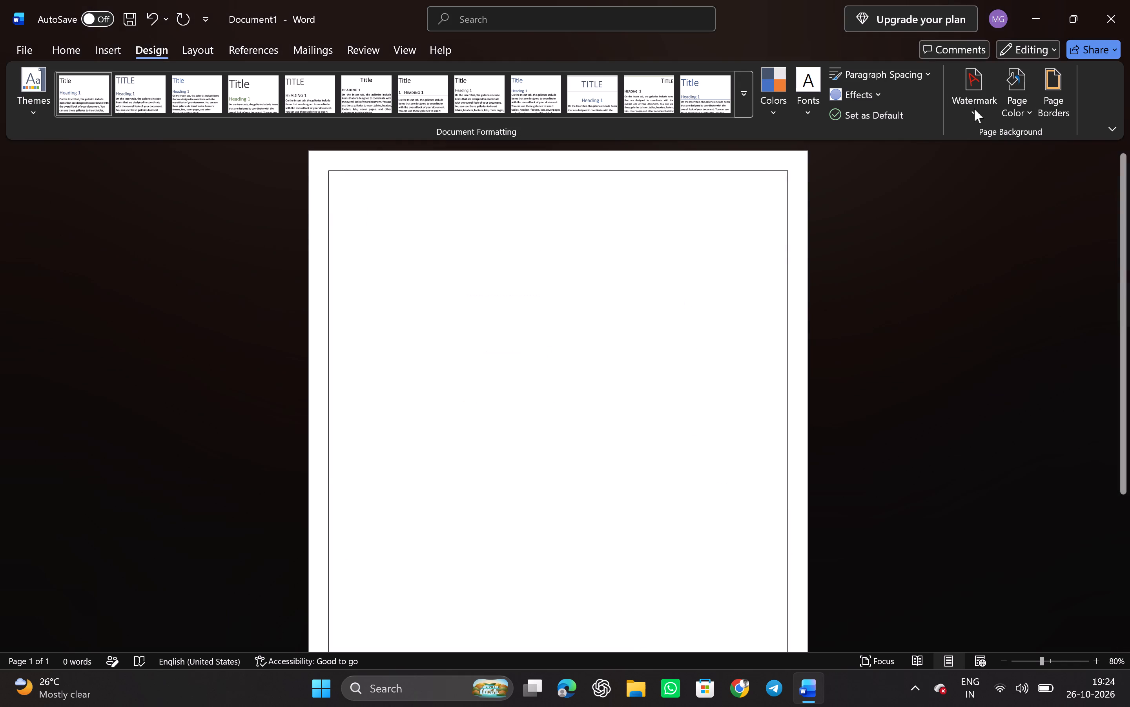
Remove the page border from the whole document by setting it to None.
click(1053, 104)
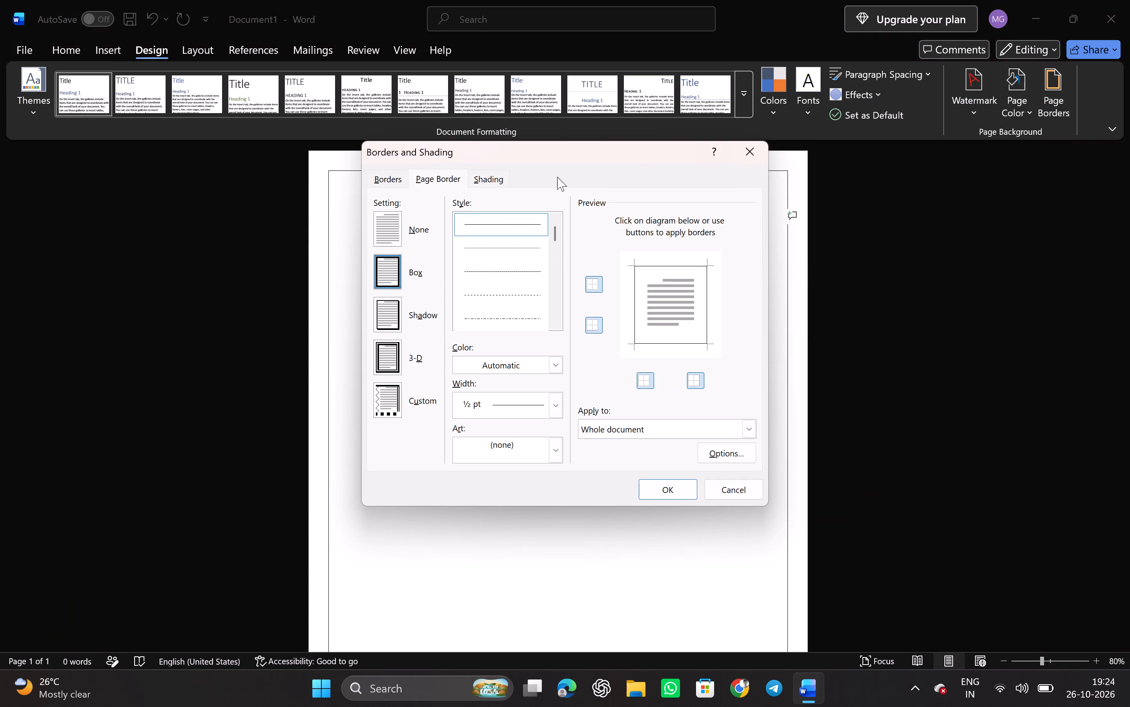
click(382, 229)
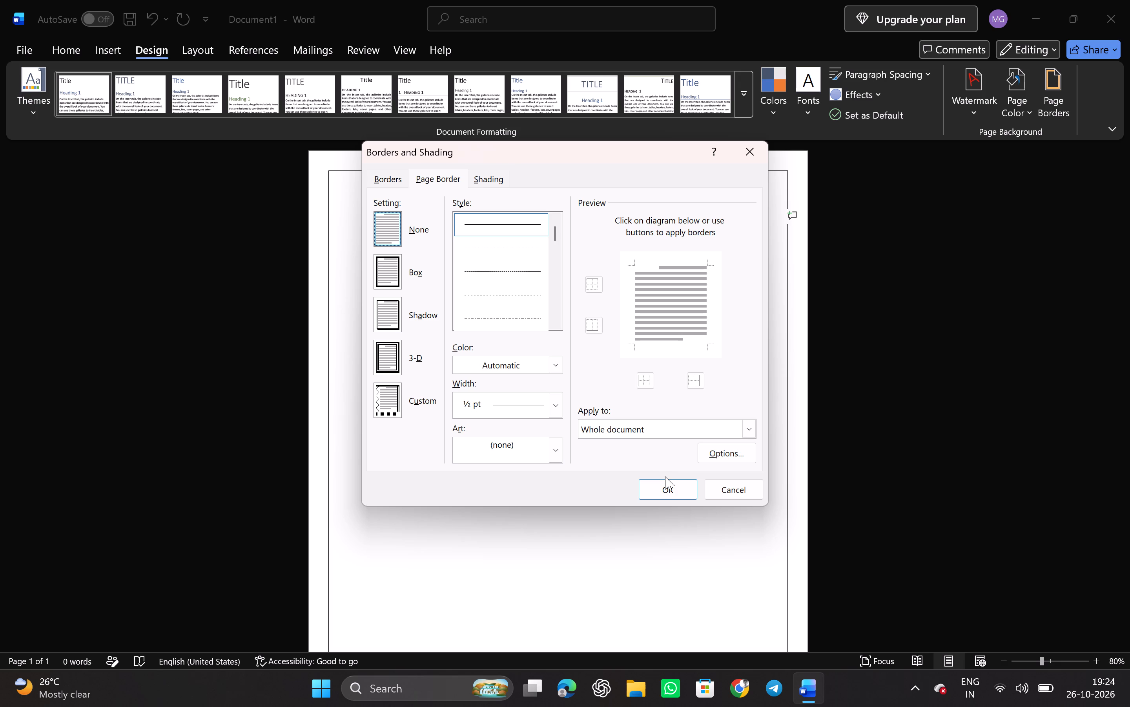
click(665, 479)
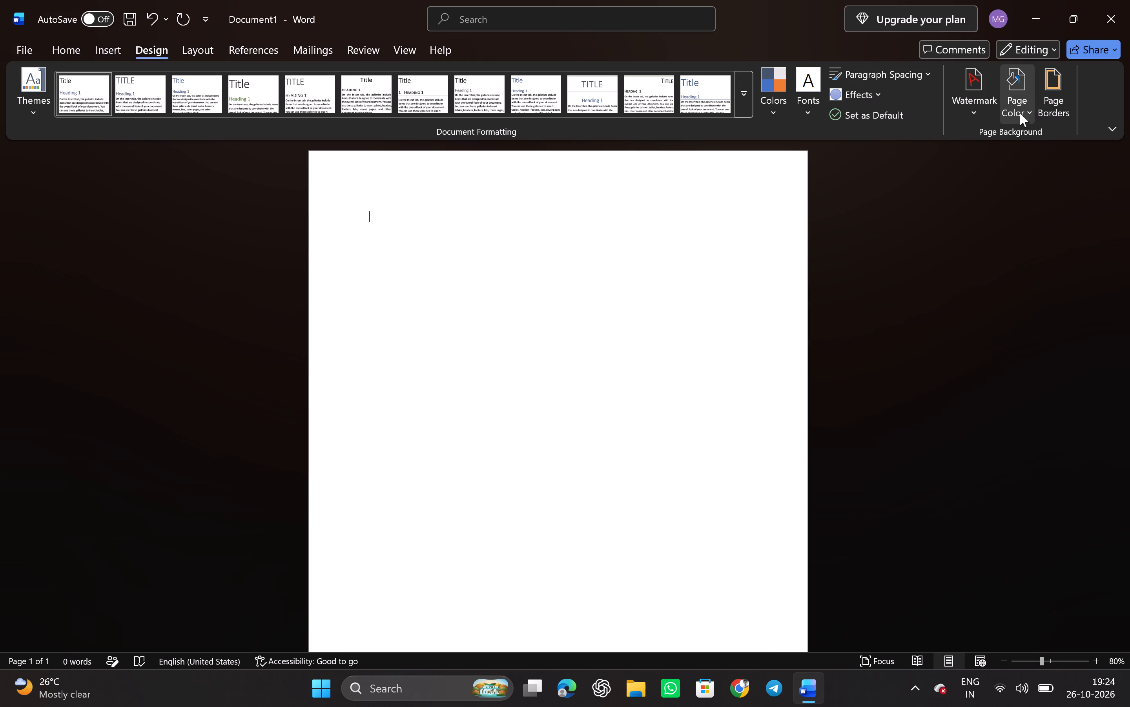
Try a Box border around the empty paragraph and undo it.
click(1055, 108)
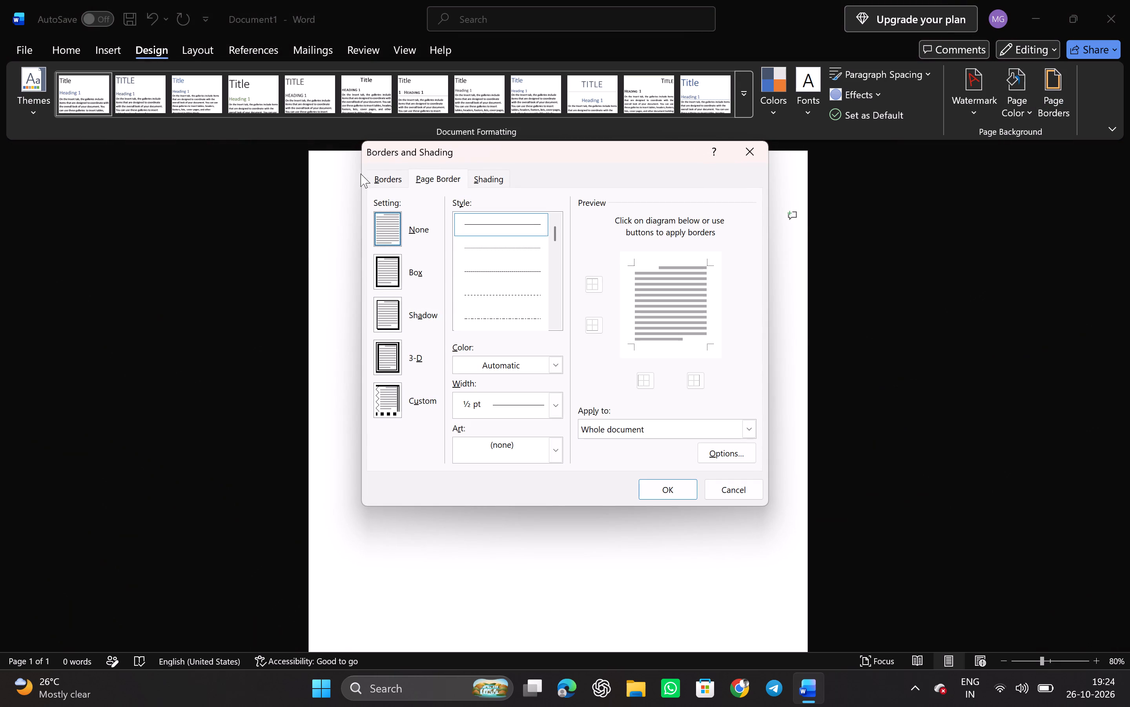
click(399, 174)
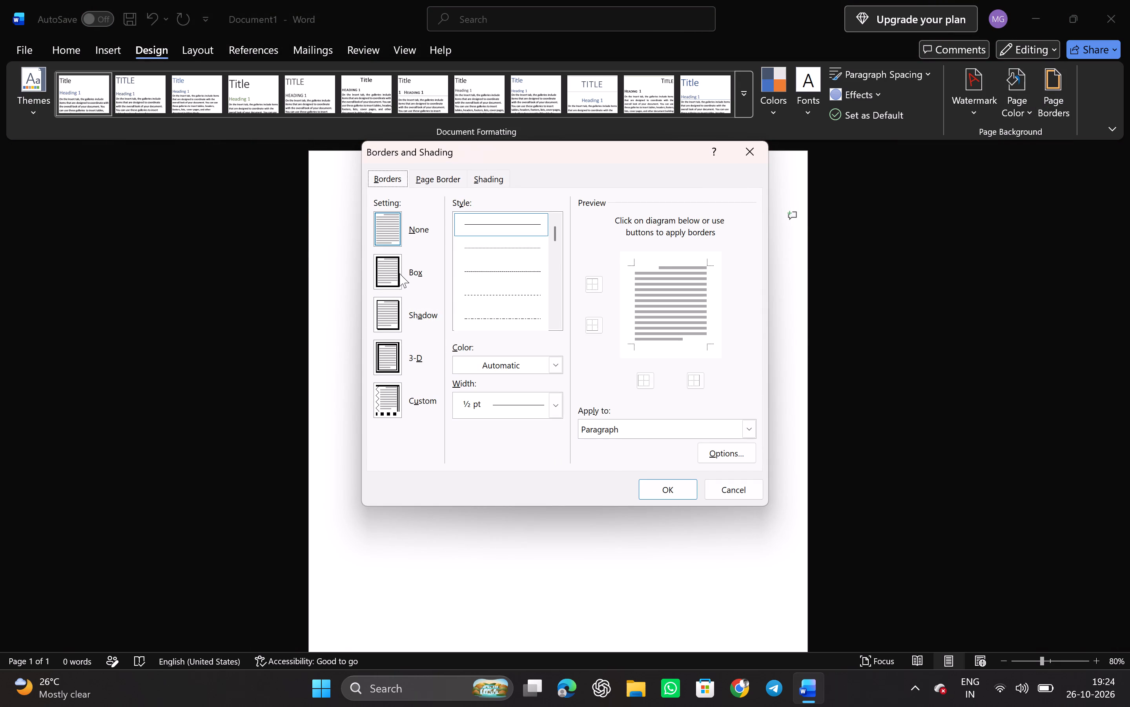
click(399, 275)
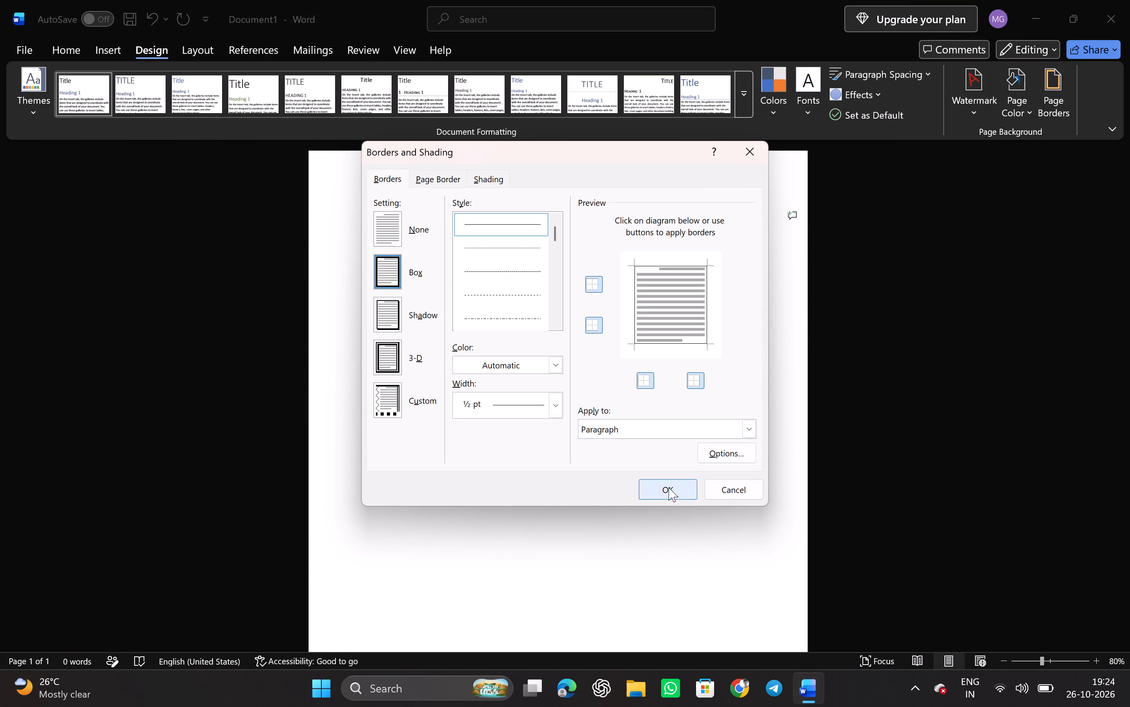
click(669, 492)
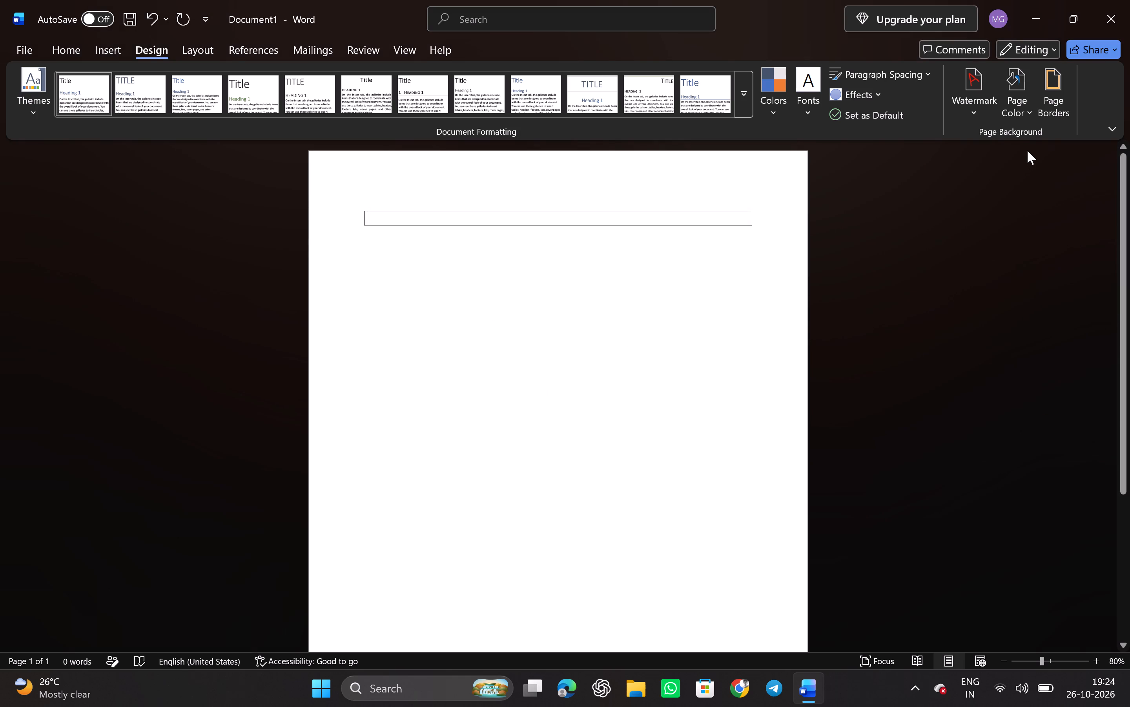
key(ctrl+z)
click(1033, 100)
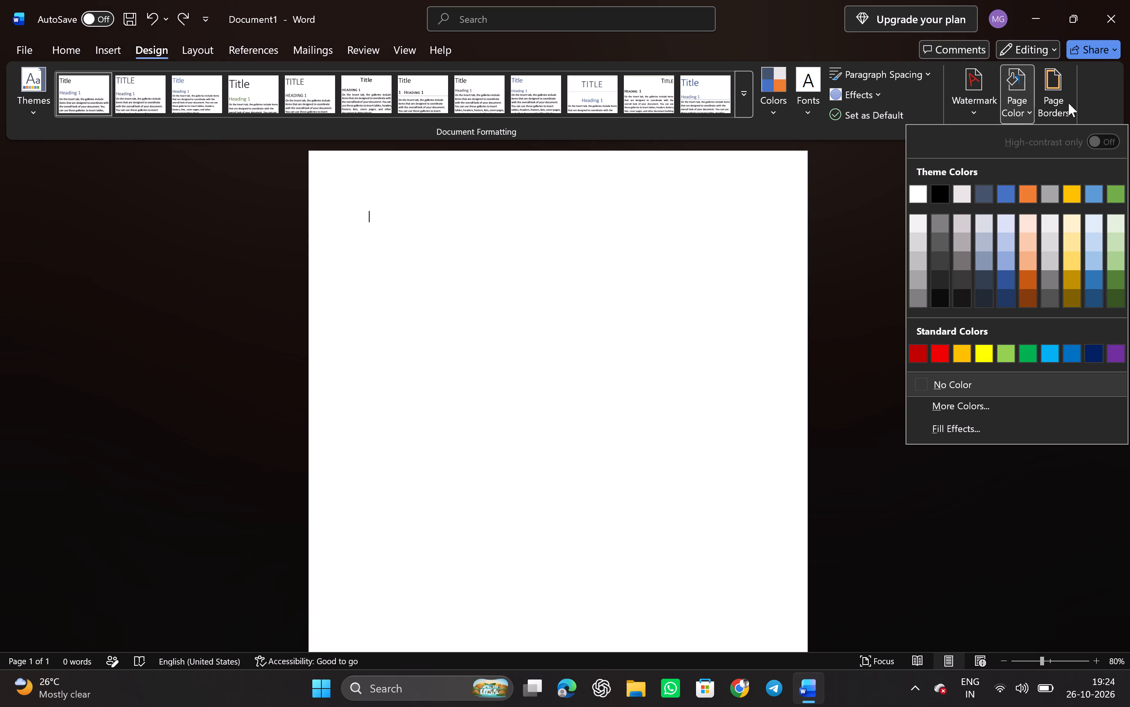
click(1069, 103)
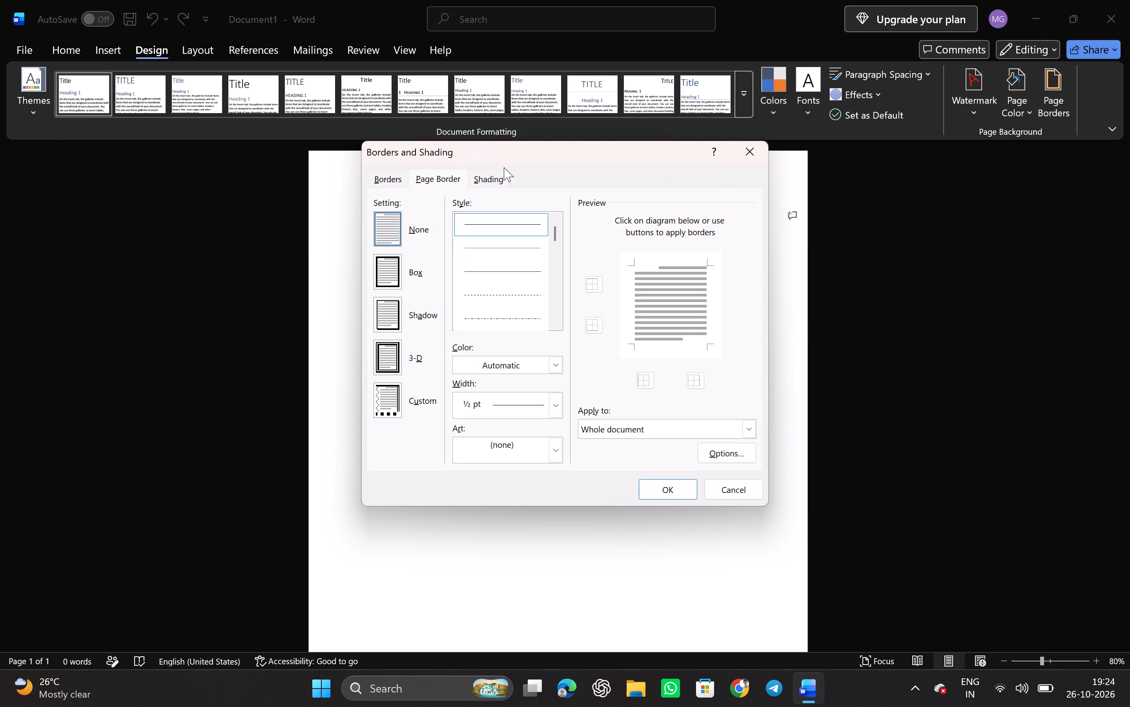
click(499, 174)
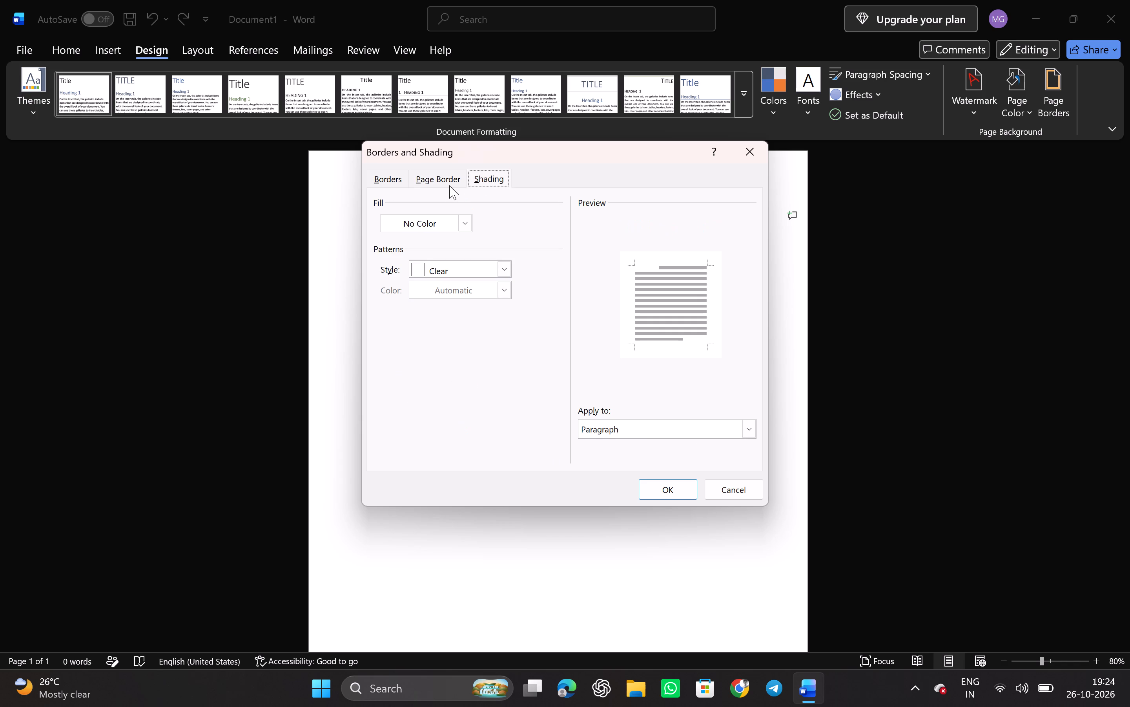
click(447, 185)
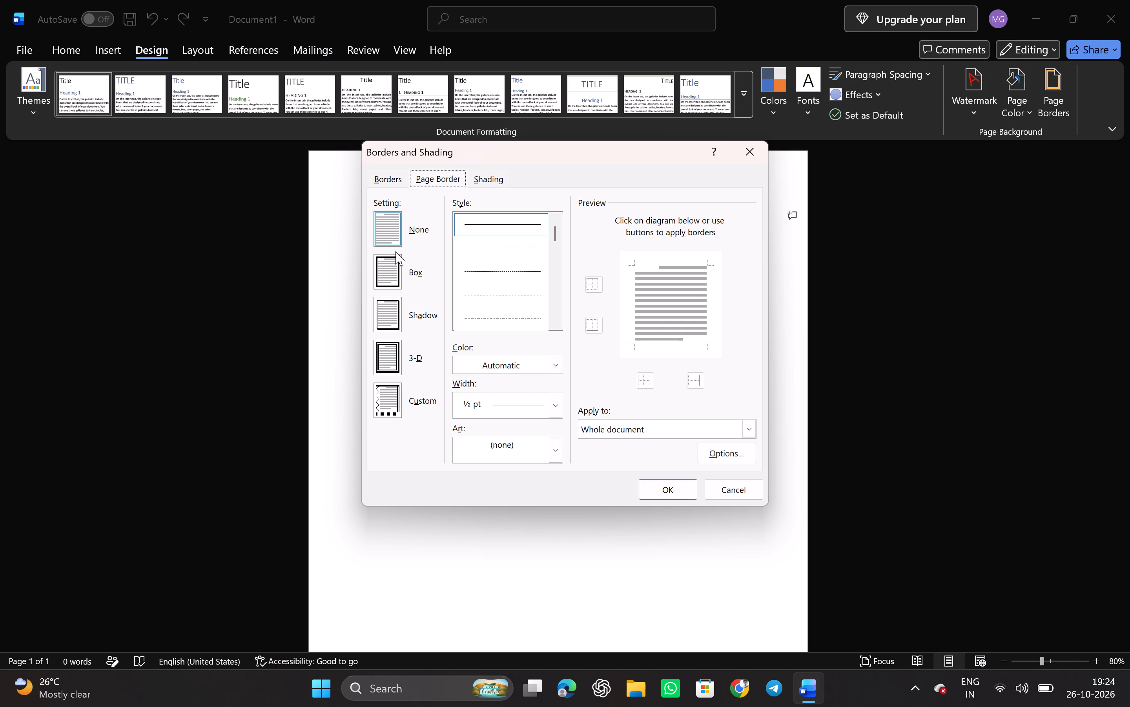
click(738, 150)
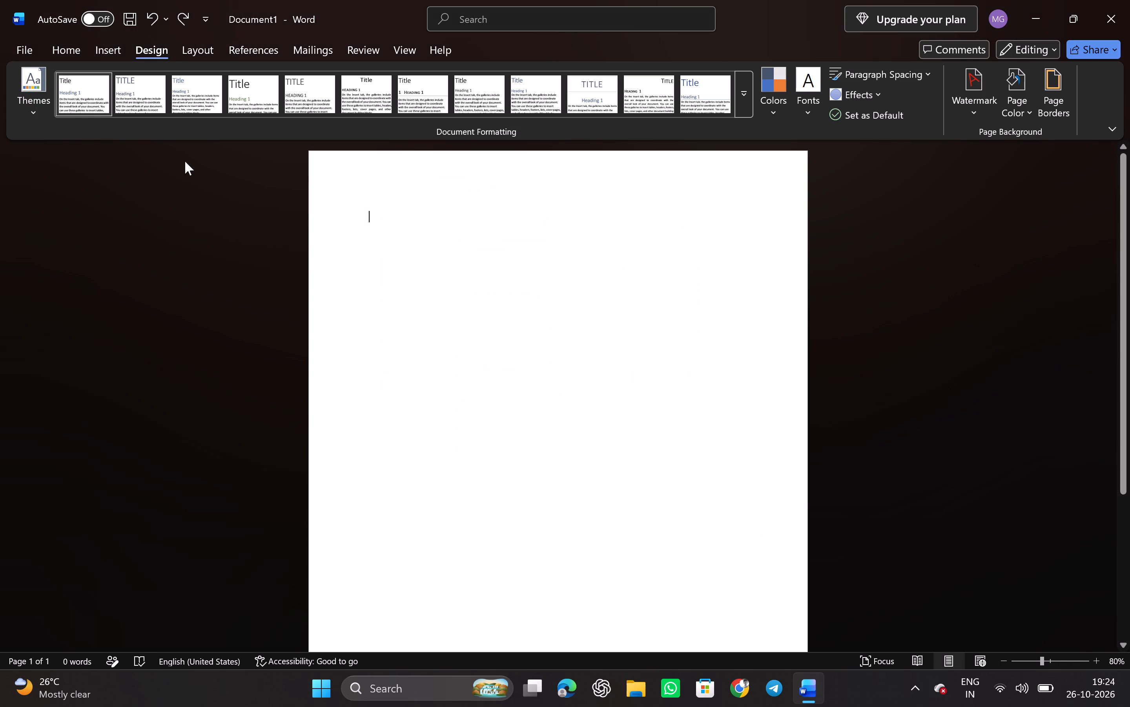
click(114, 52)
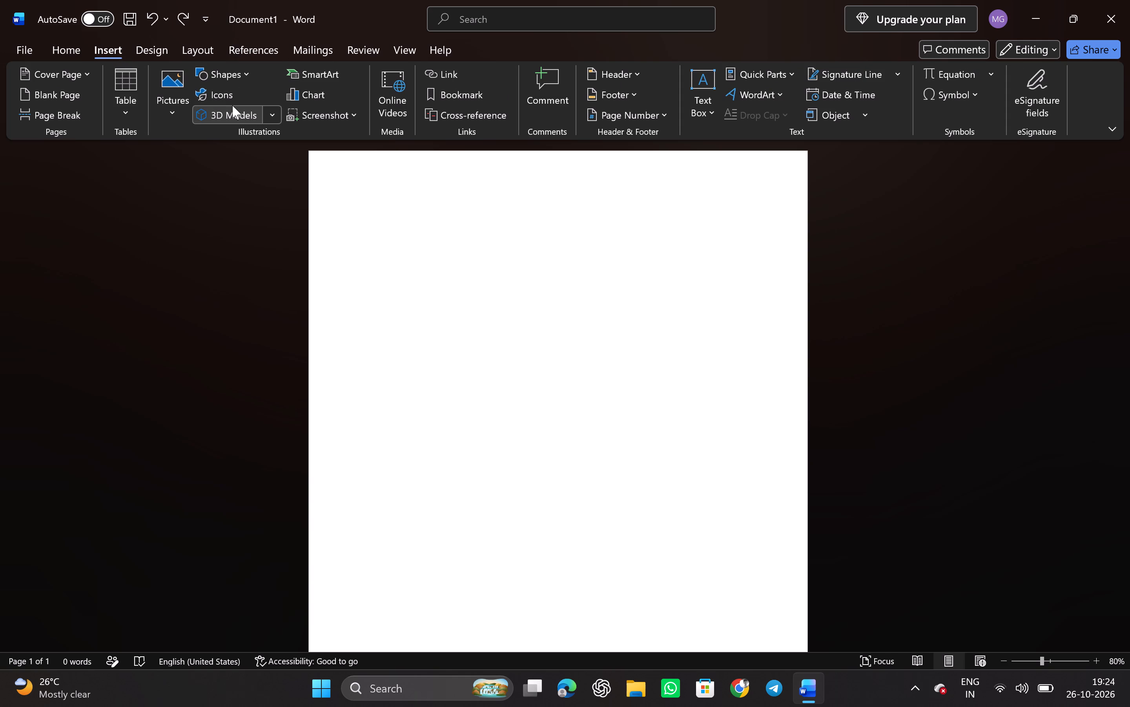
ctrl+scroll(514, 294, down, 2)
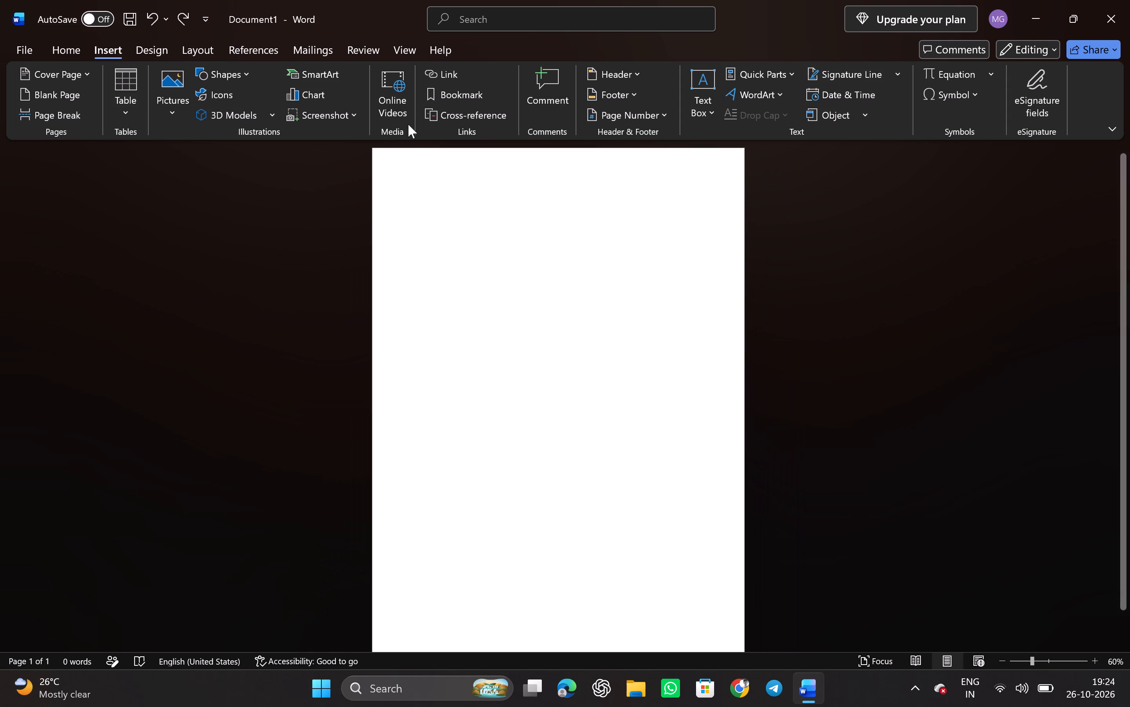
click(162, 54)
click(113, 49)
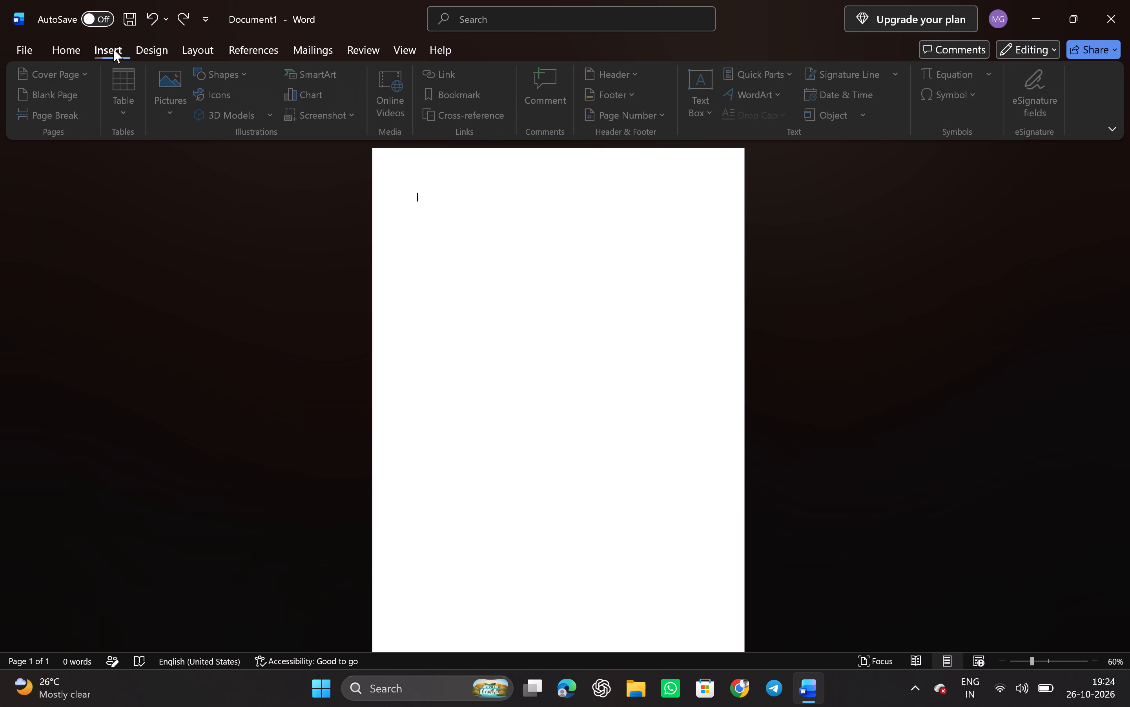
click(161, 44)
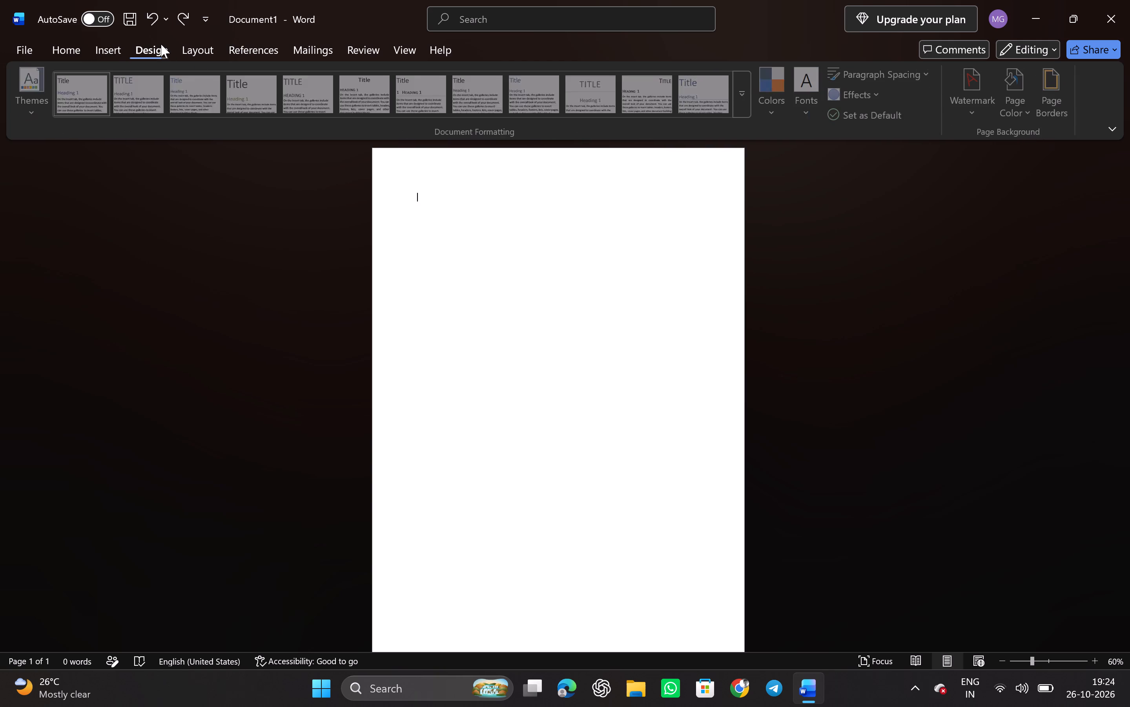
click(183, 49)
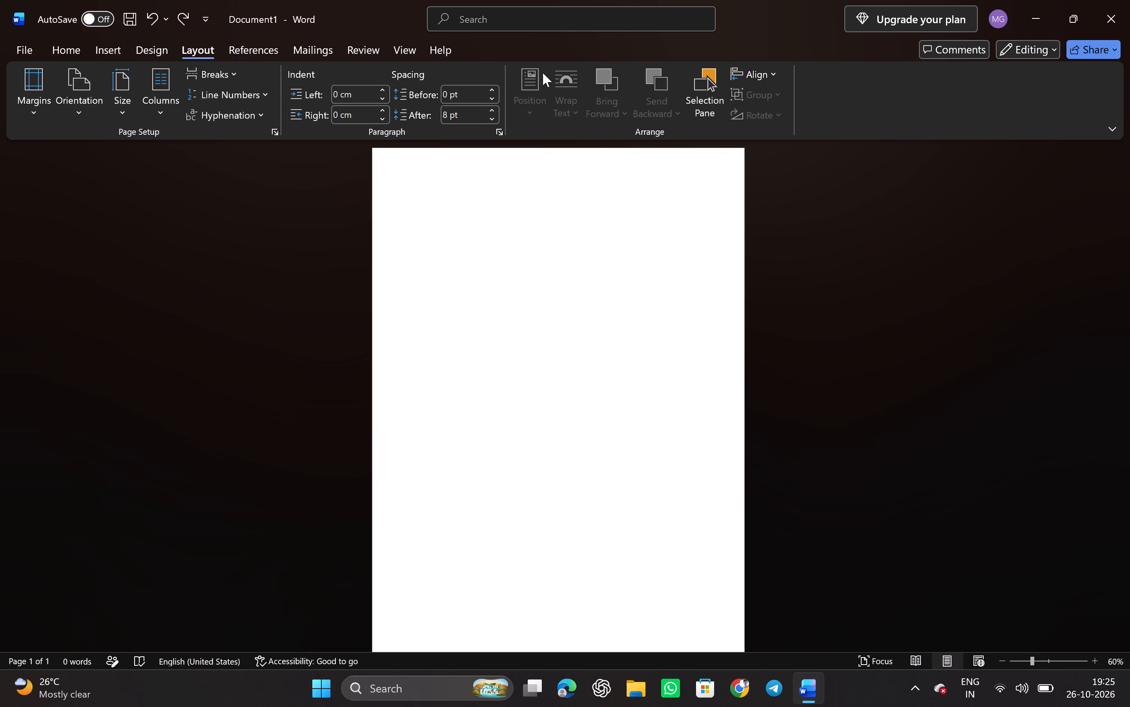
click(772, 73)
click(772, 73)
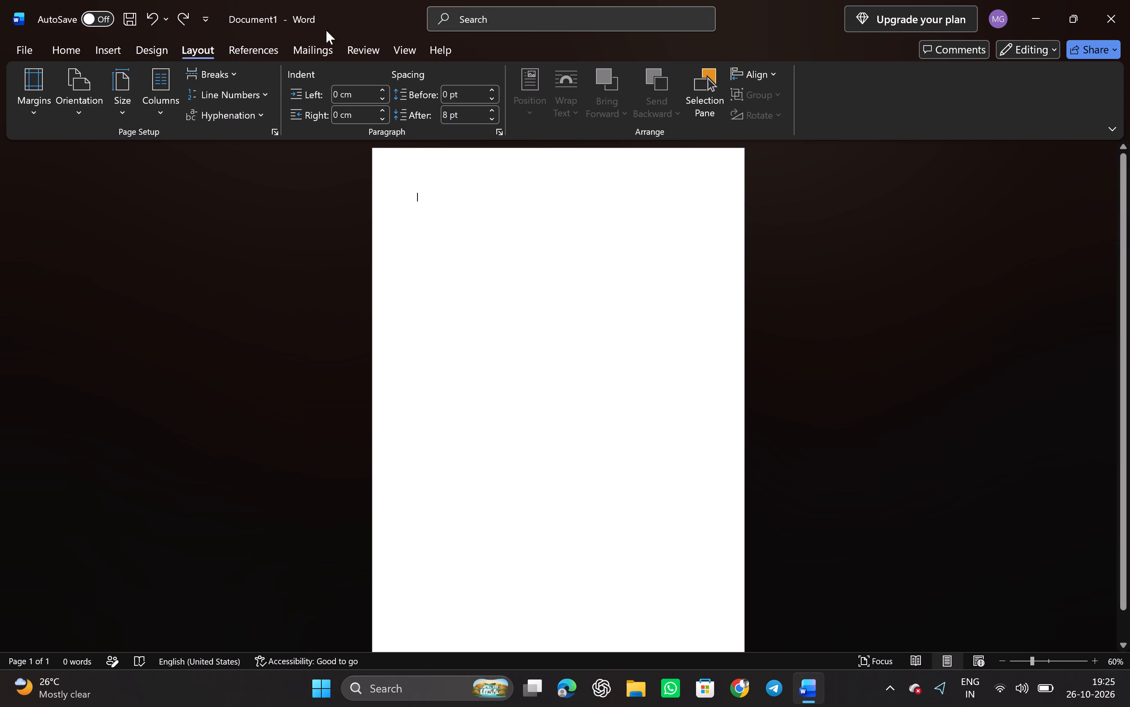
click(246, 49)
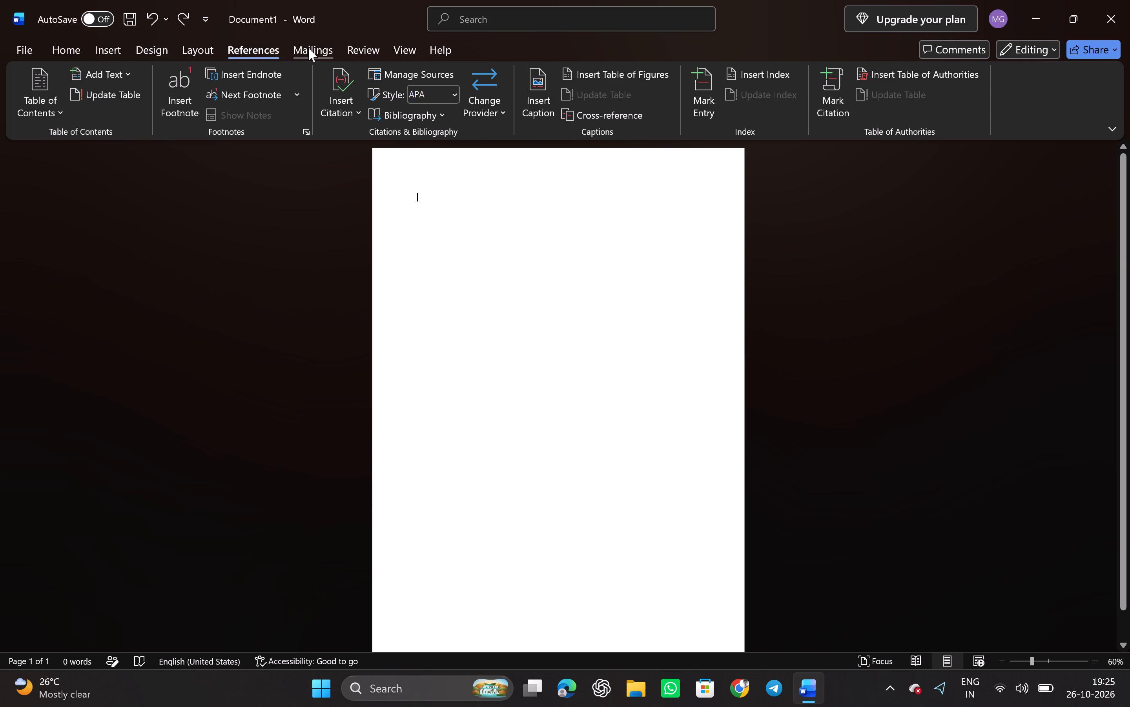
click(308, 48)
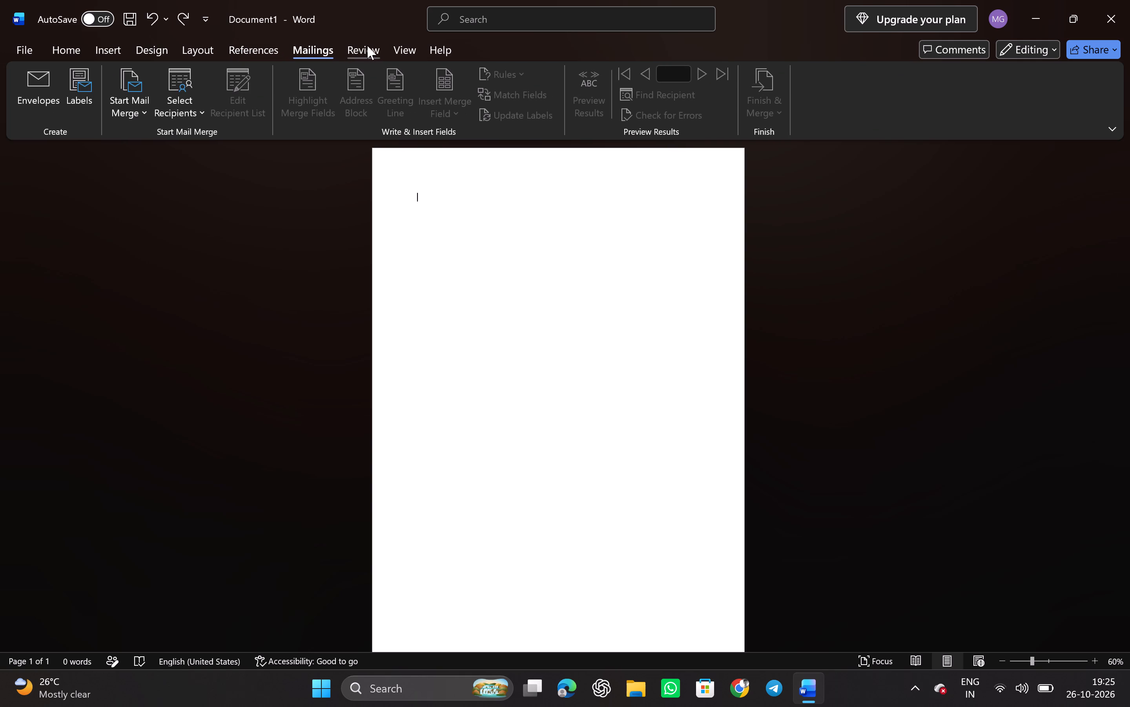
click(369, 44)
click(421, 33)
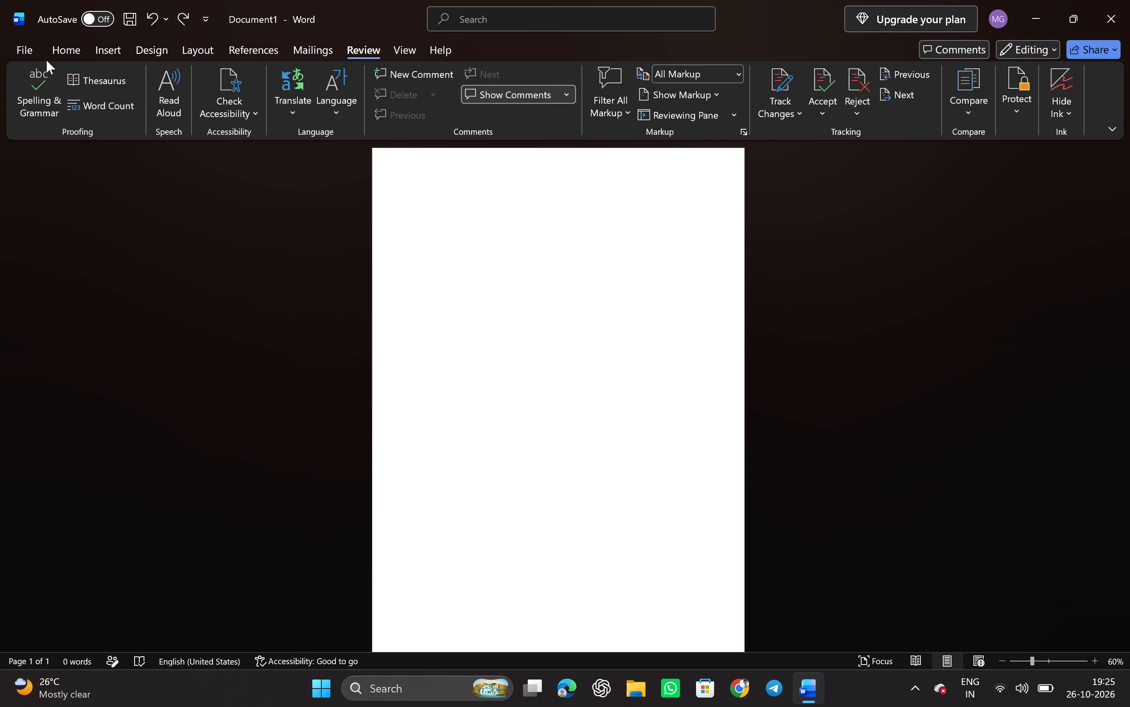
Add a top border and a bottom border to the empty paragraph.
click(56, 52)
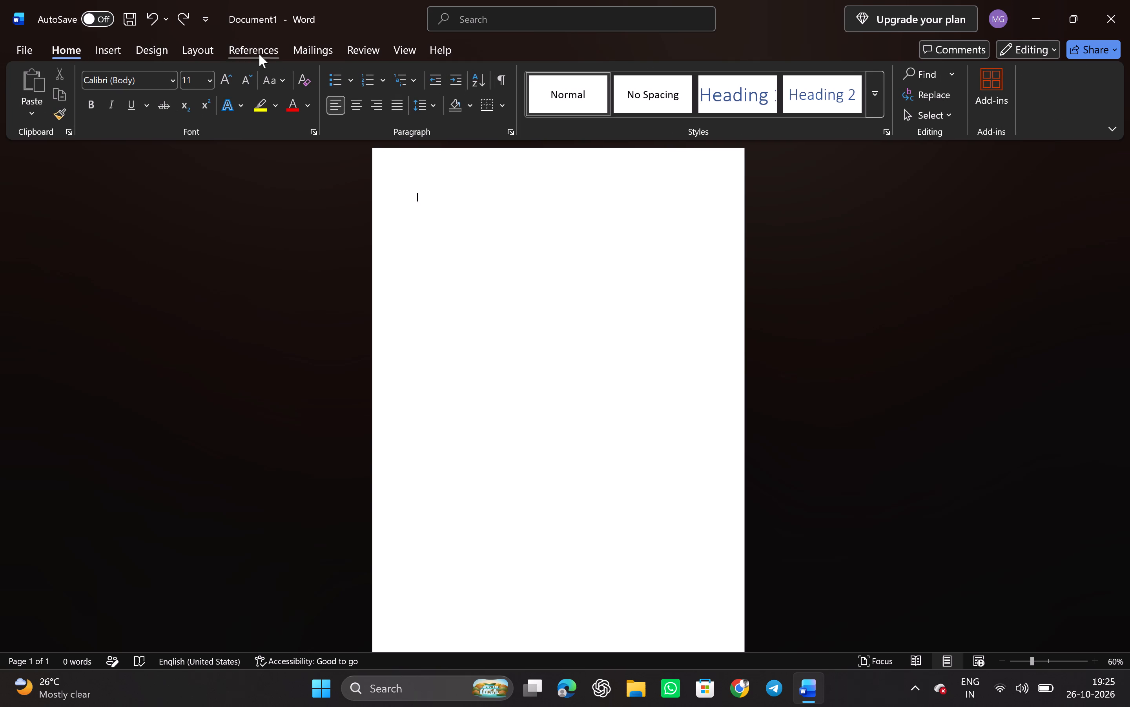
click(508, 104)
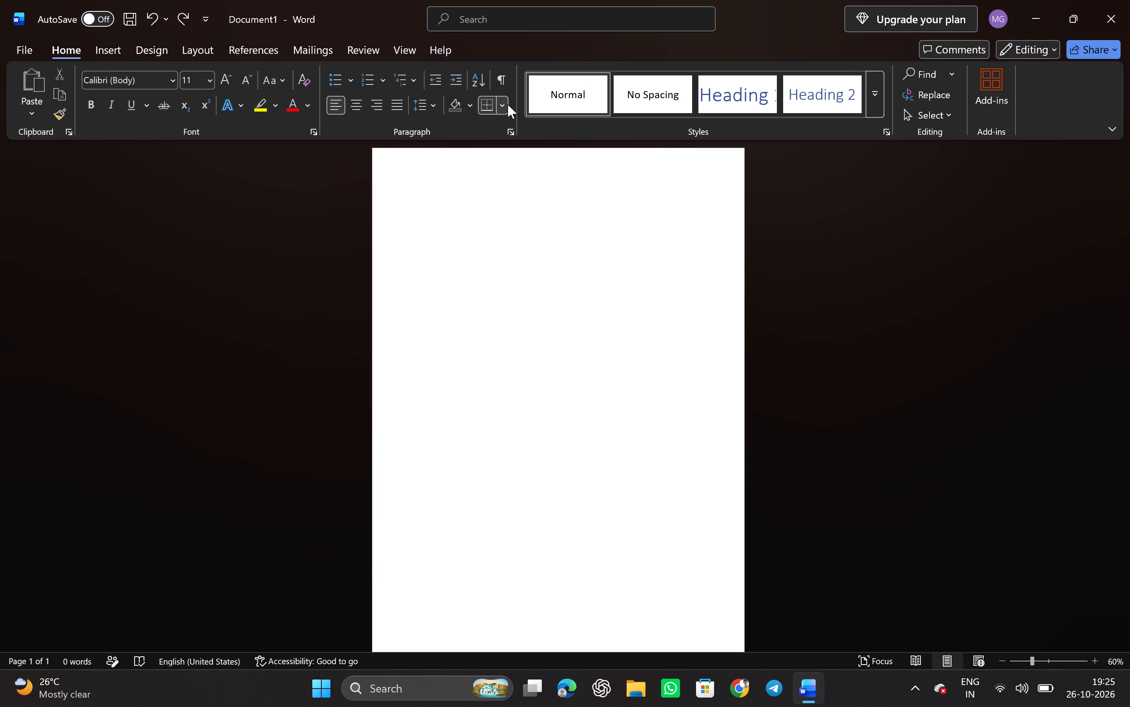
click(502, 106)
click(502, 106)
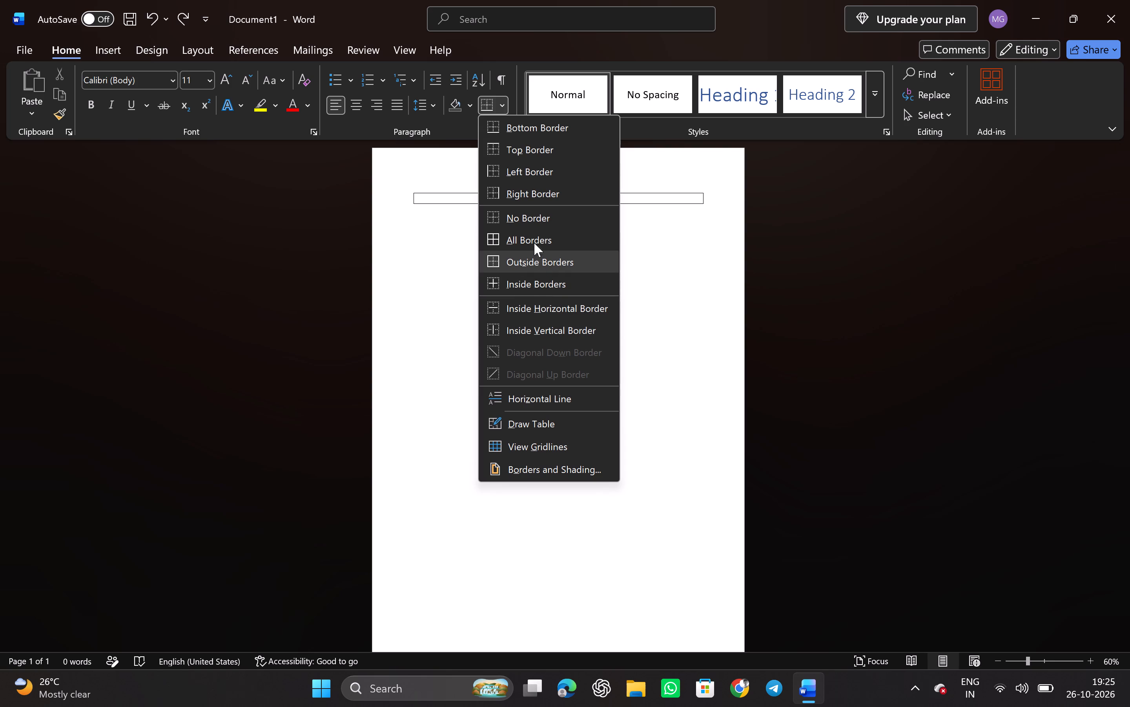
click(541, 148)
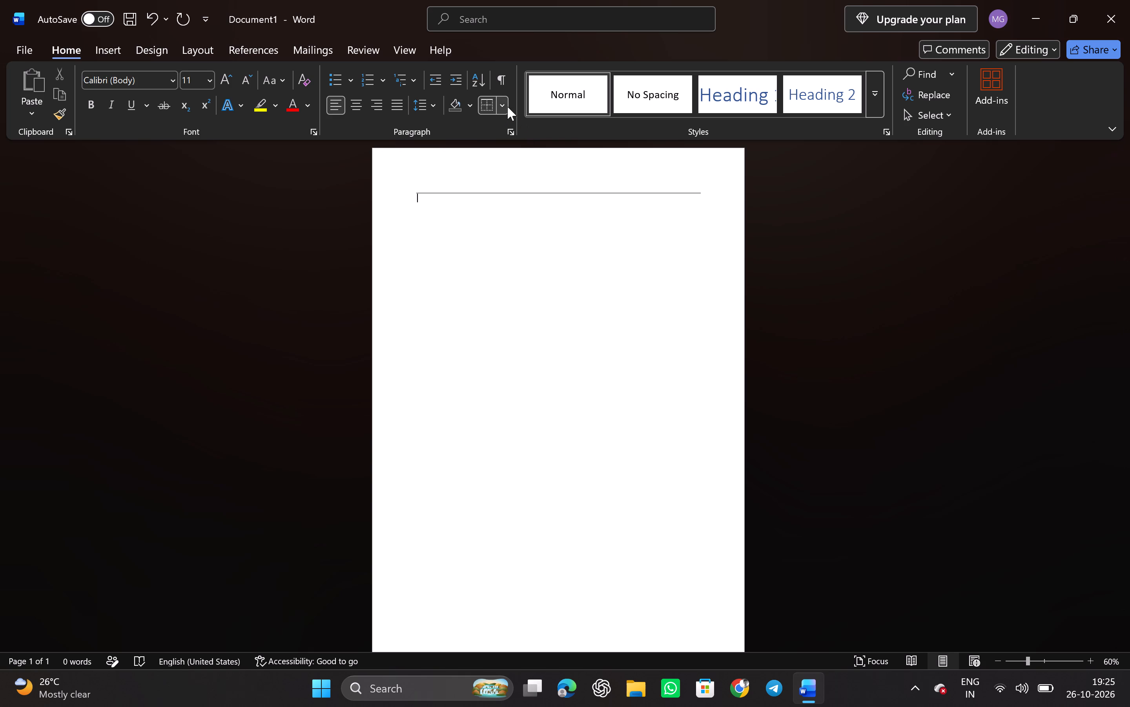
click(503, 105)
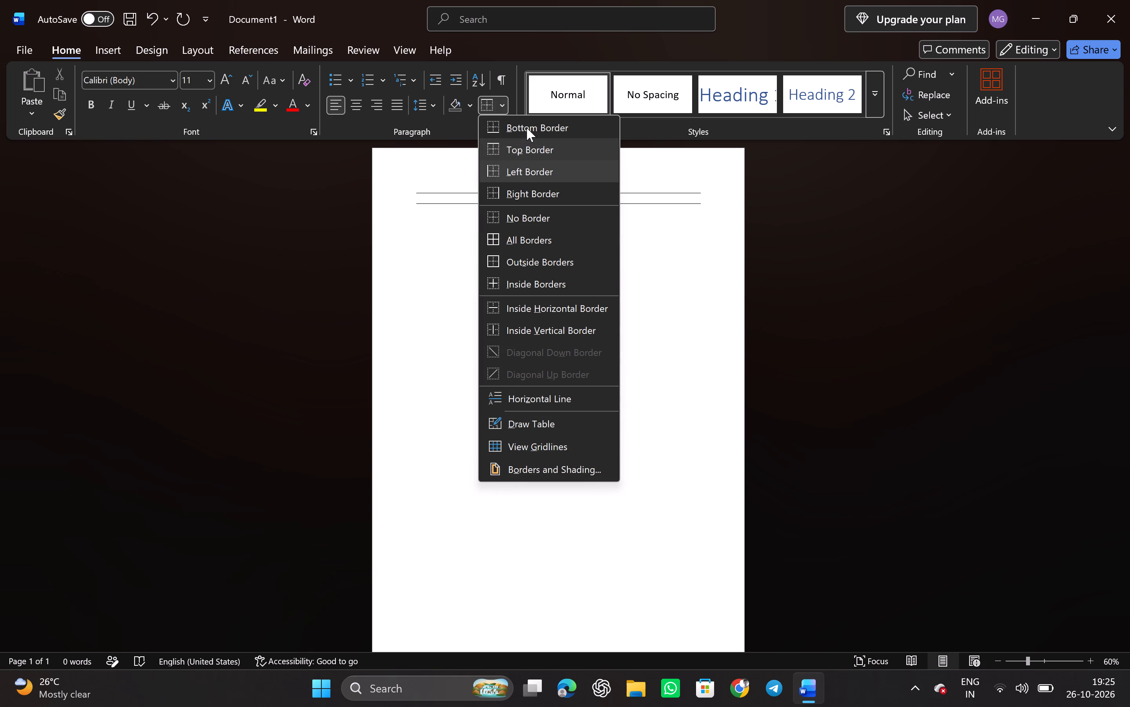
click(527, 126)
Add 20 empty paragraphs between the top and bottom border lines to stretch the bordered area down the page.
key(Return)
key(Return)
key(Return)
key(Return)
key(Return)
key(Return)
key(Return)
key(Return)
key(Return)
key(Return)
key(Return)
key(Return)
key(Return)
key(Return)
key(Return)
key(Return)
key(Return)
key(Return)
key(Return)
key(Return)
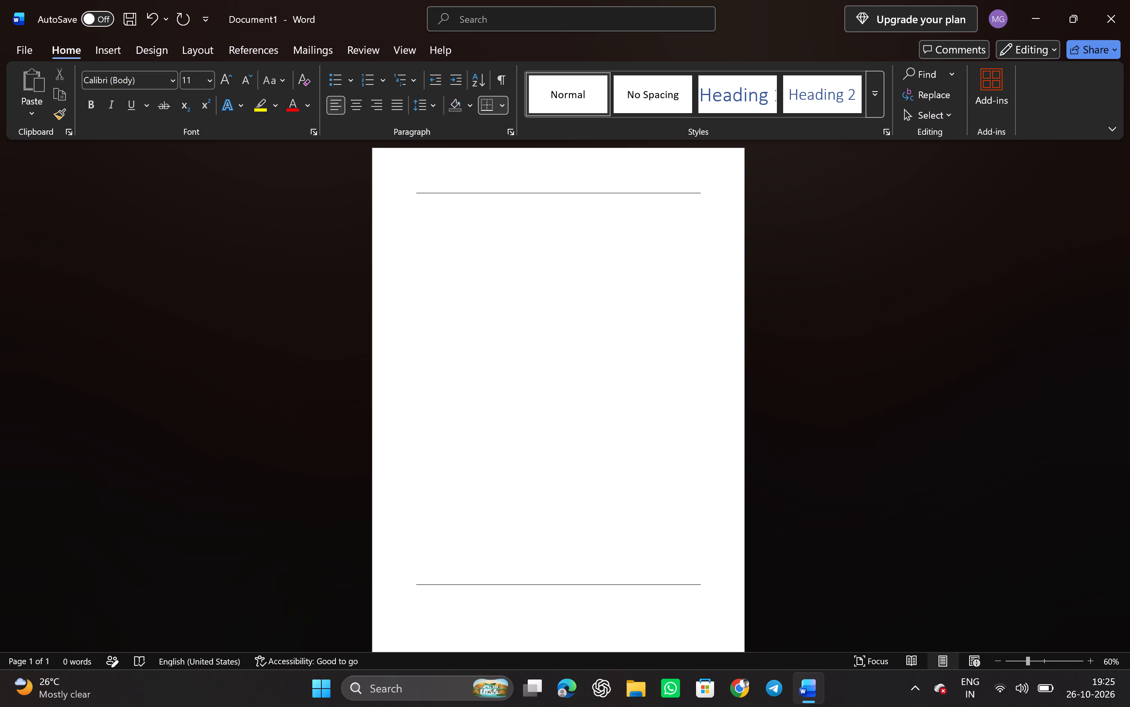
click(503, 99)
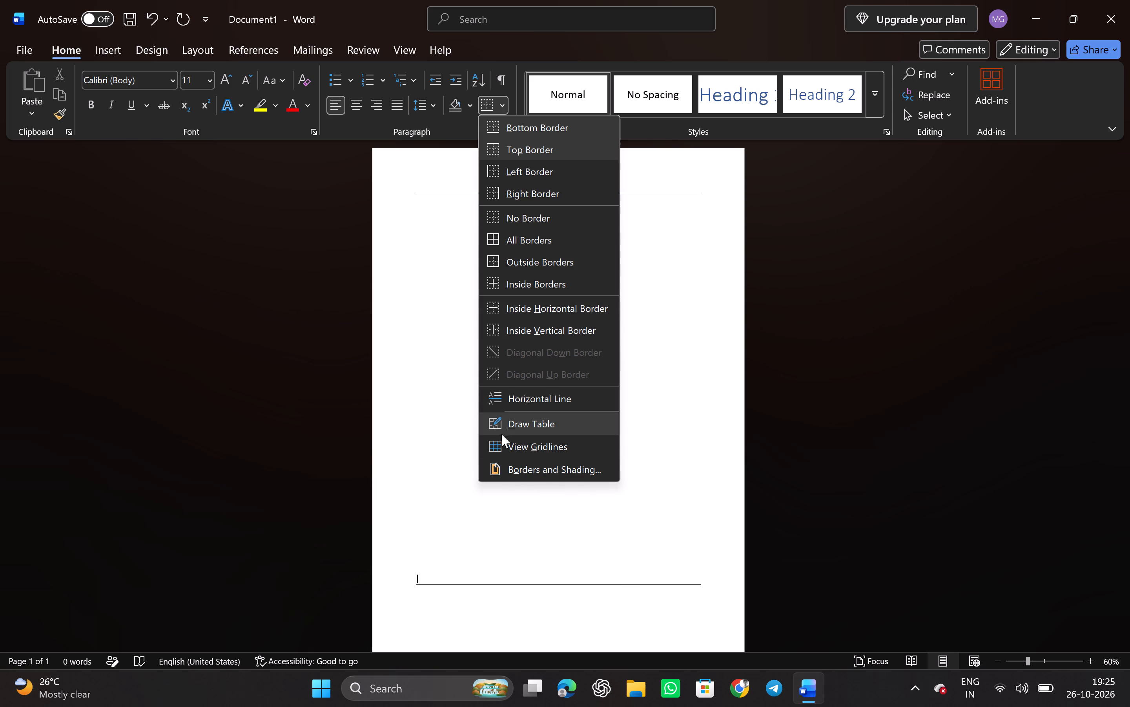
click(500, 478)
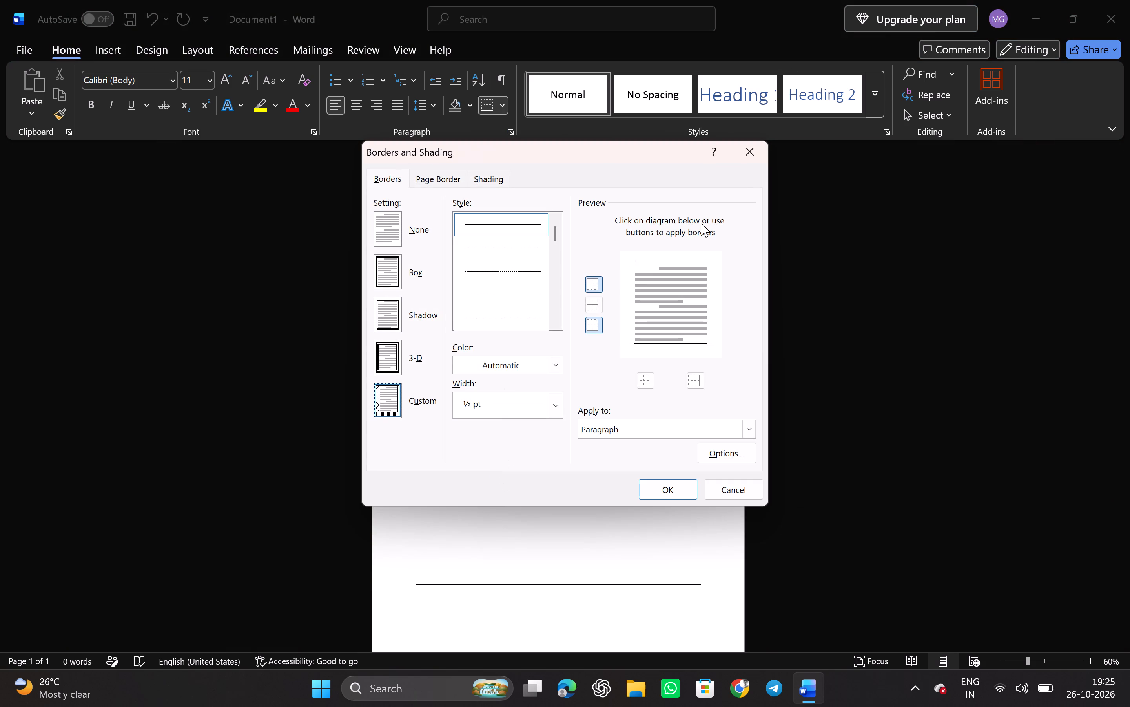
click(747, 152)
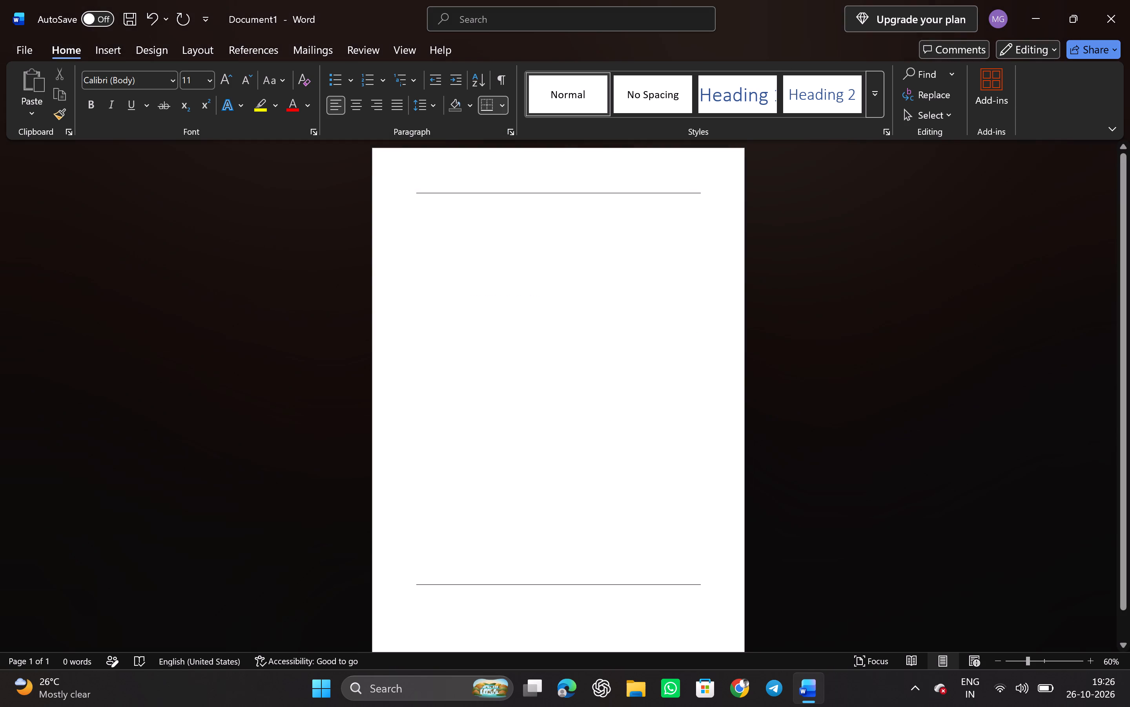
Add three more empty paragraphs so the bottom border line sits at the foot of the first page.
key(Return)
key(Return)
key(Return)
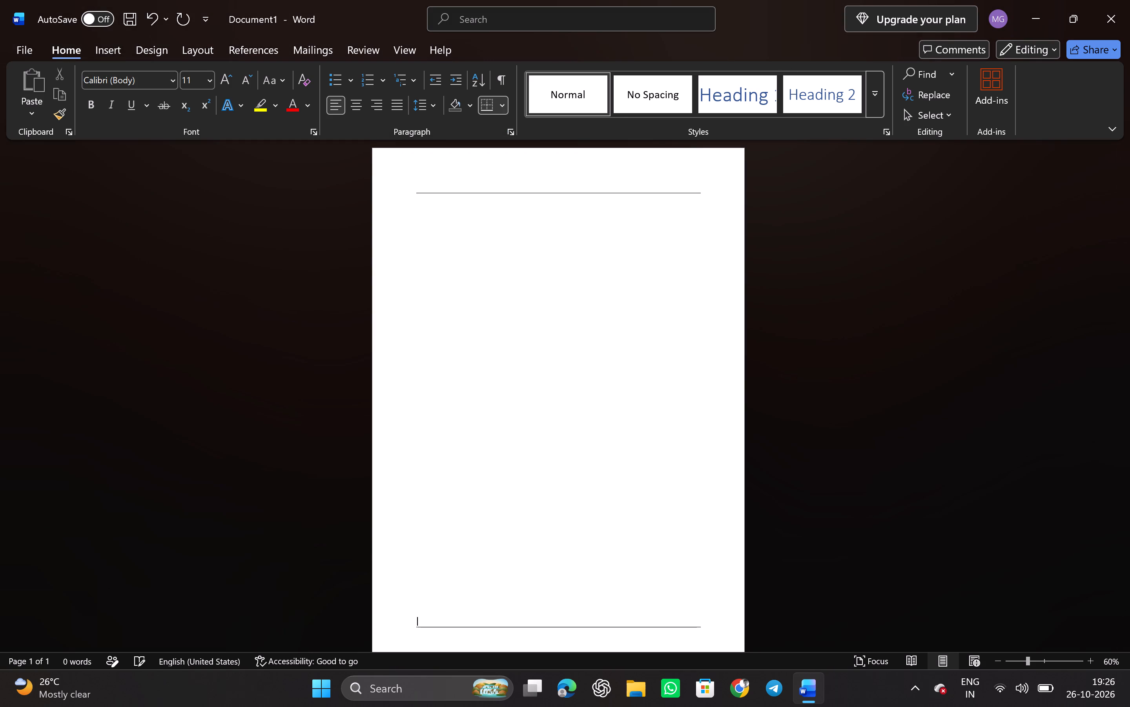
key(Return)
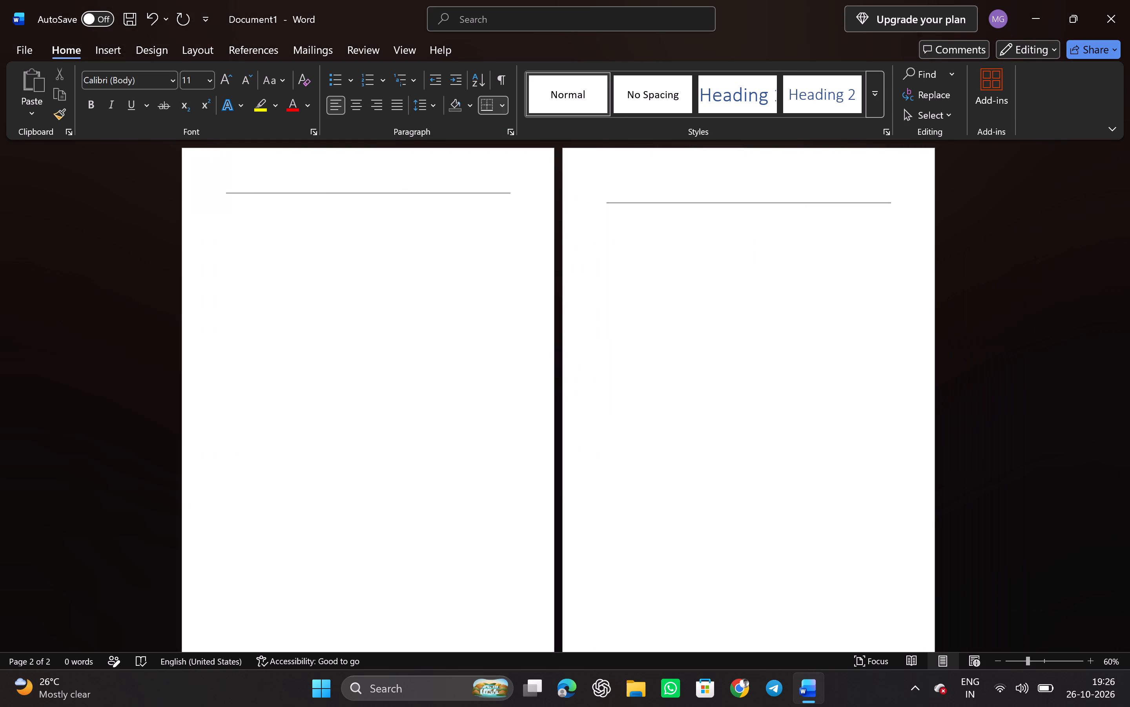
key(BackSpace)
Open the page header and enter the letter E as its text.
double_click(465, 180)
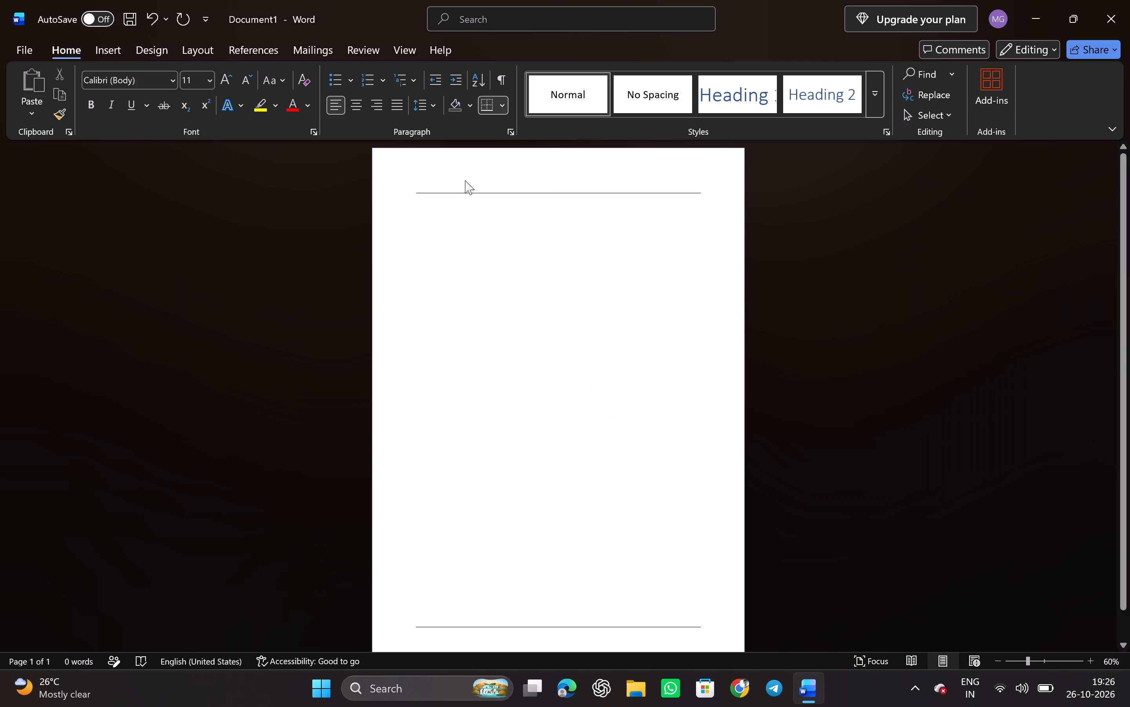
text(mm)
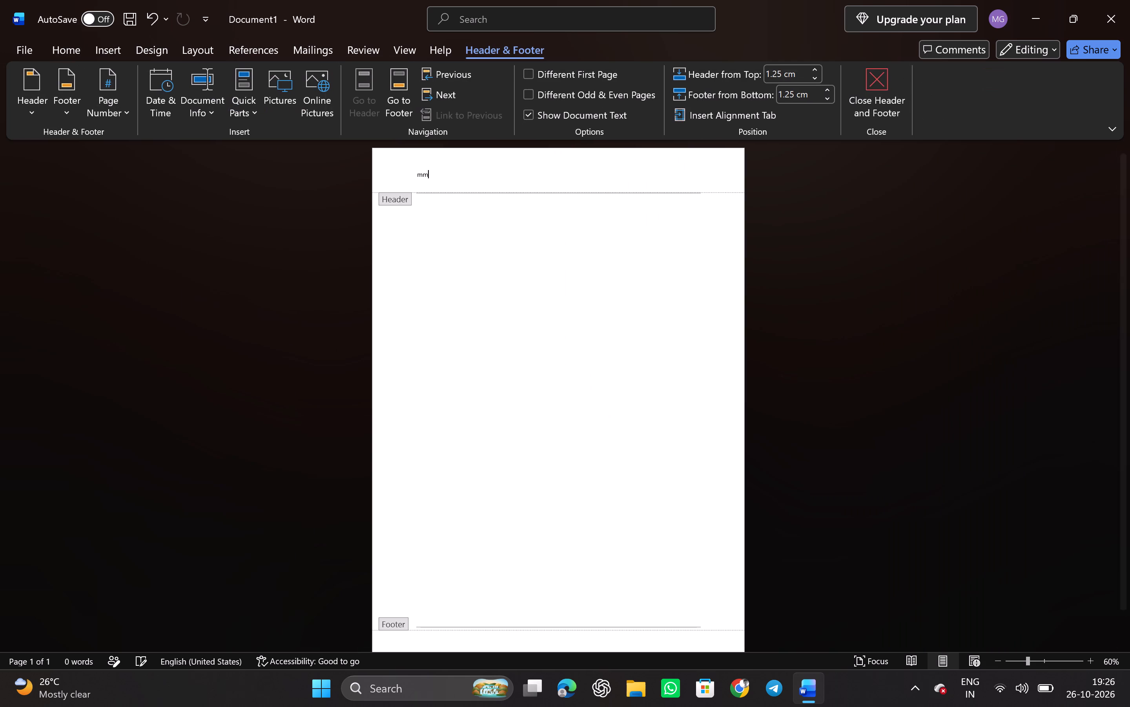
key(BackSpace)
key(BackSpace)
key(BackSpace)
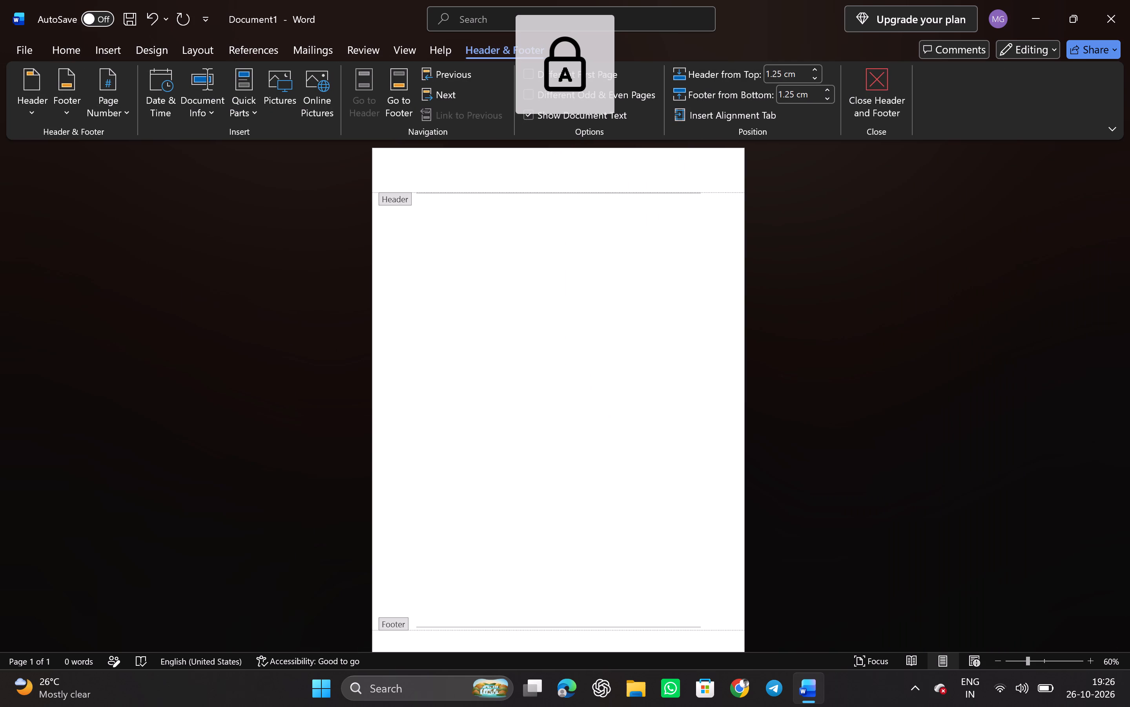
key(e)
Close the trial document without saving its changes.
click(1129, 0)
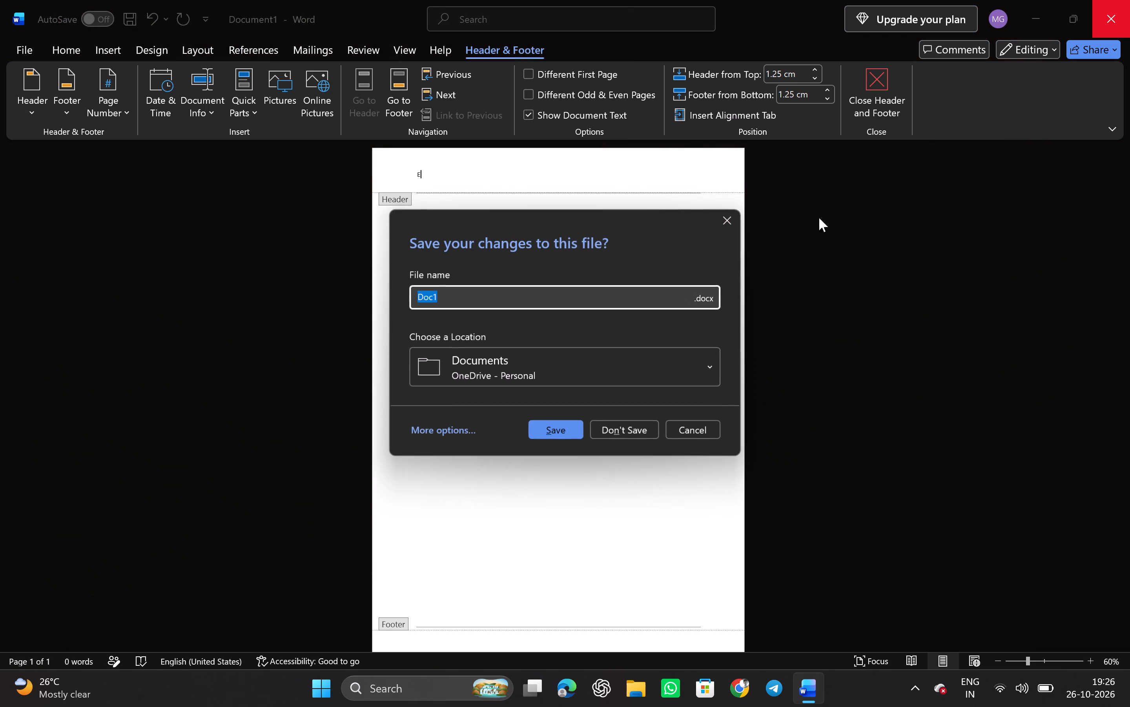
click(618, 433)
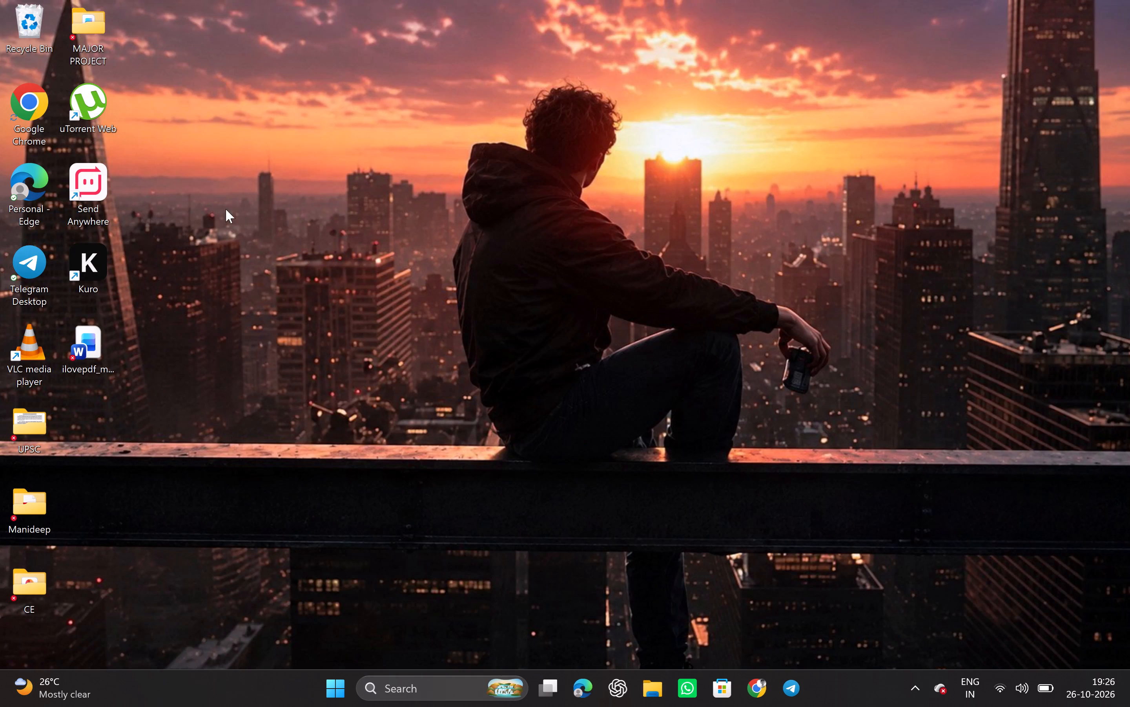
Open the doc file from the MAJOR PROJECT desktop folder, examine its page layout, and close it.
double_click(103, 17)
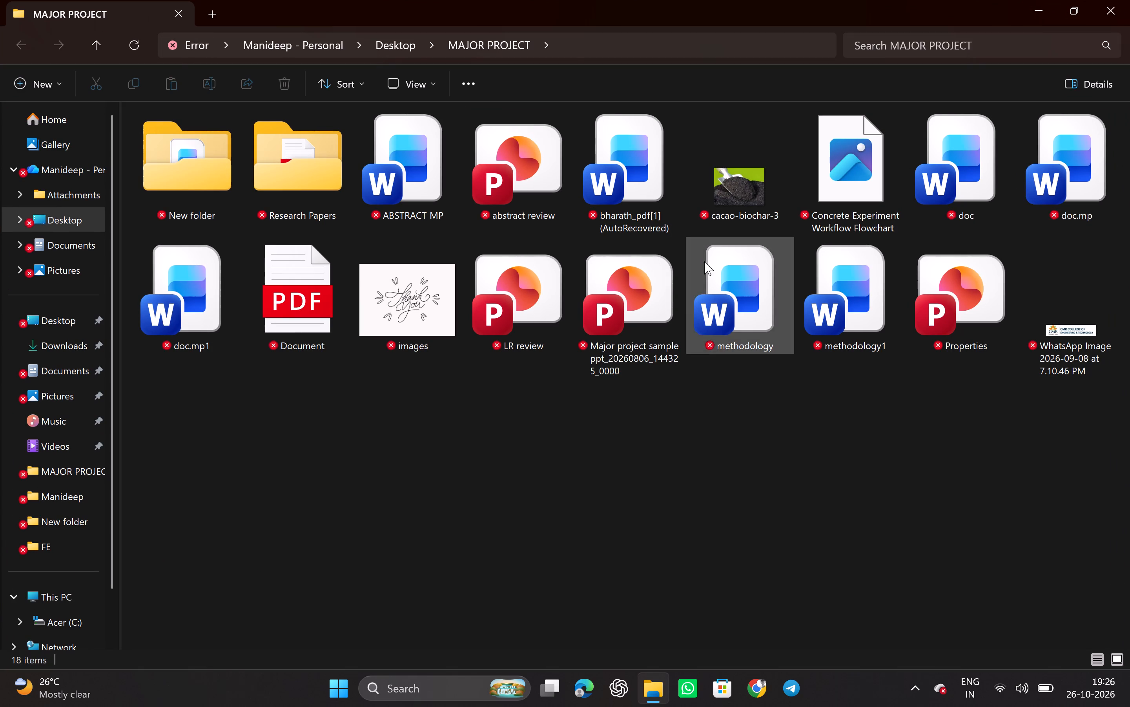
double_click(924, 206)
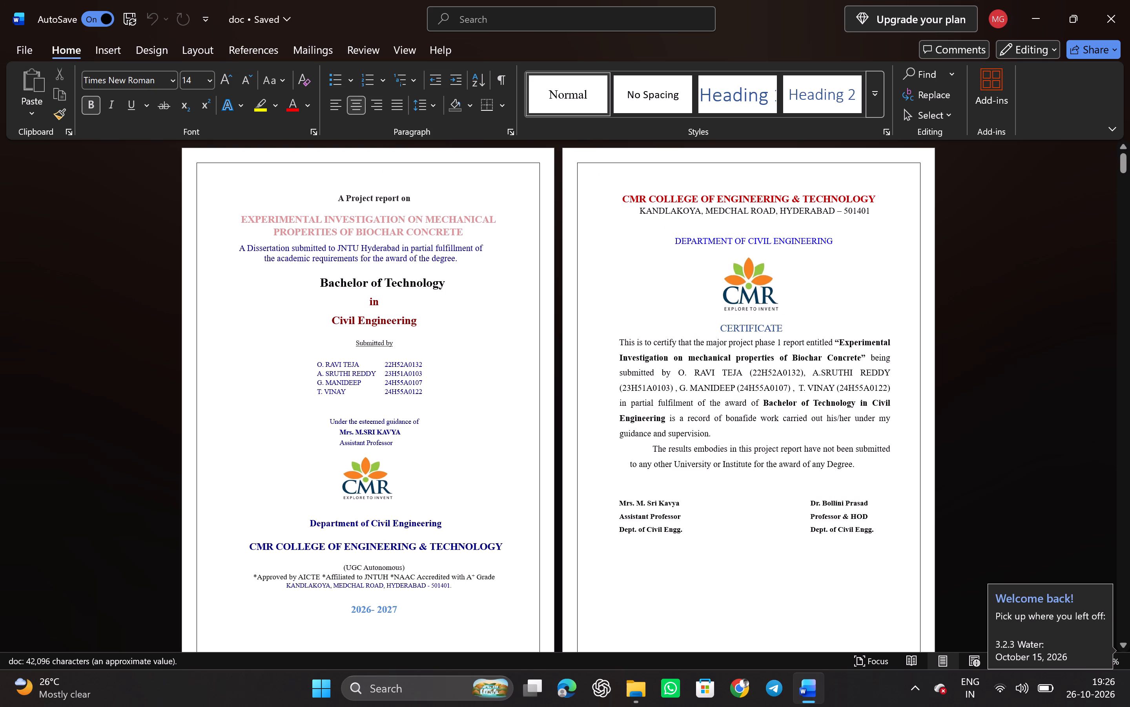
click(114, 51)
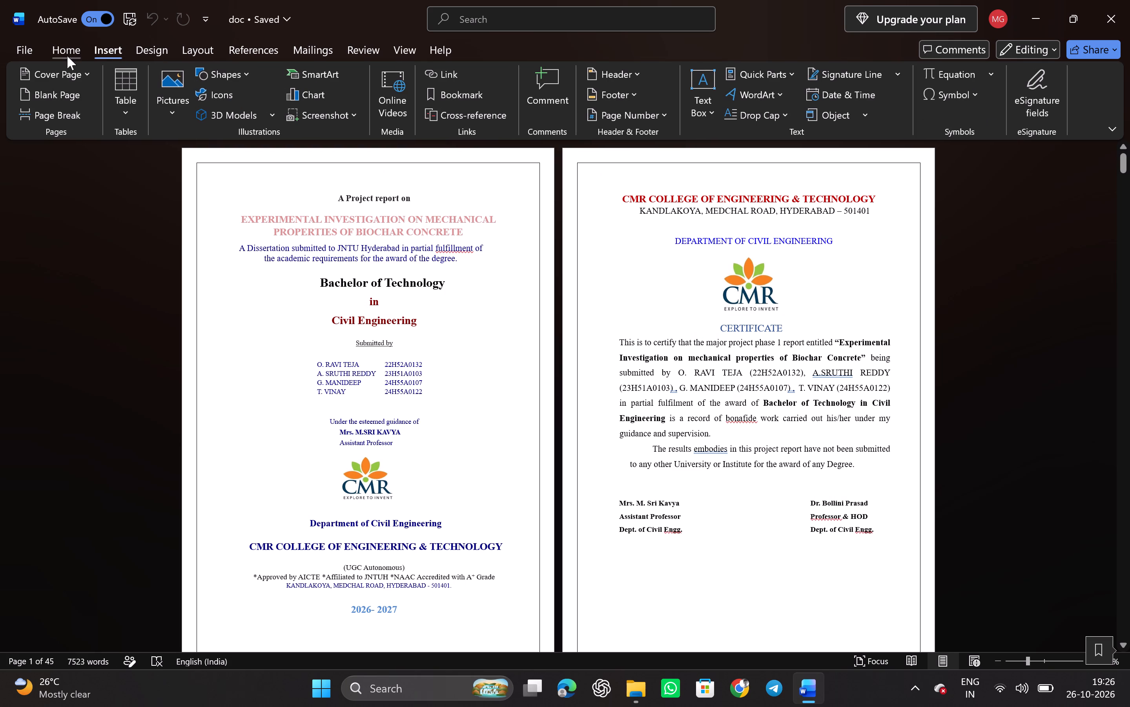
click(66, 54)
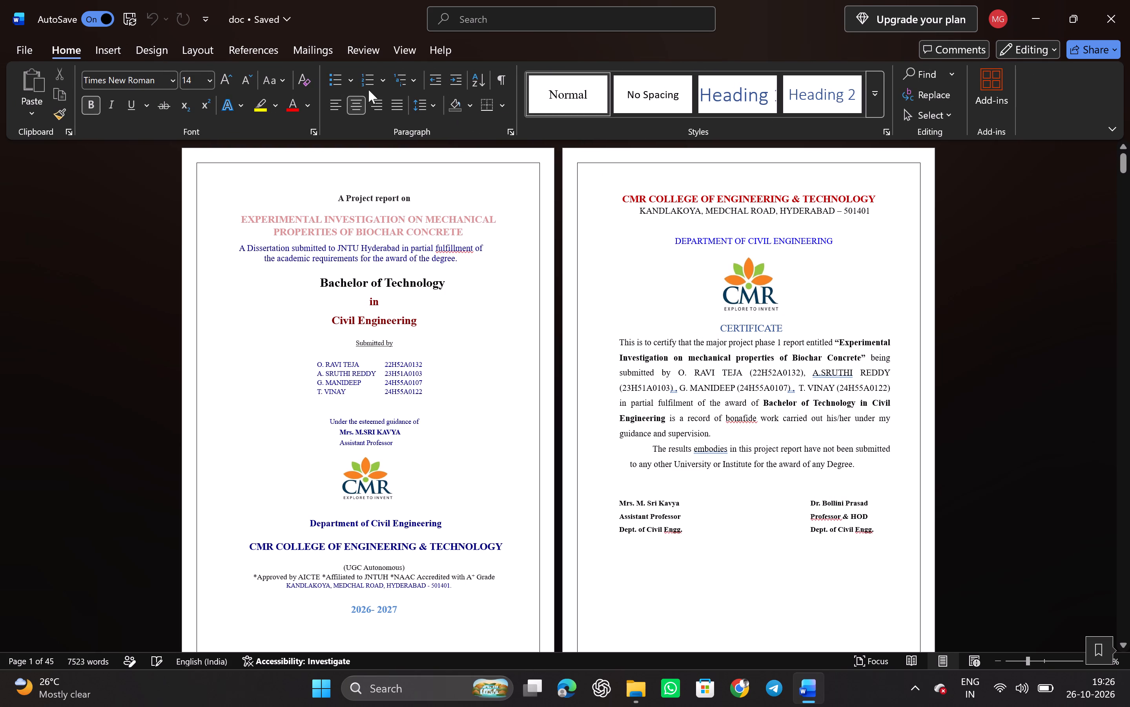
click(1129, 0)
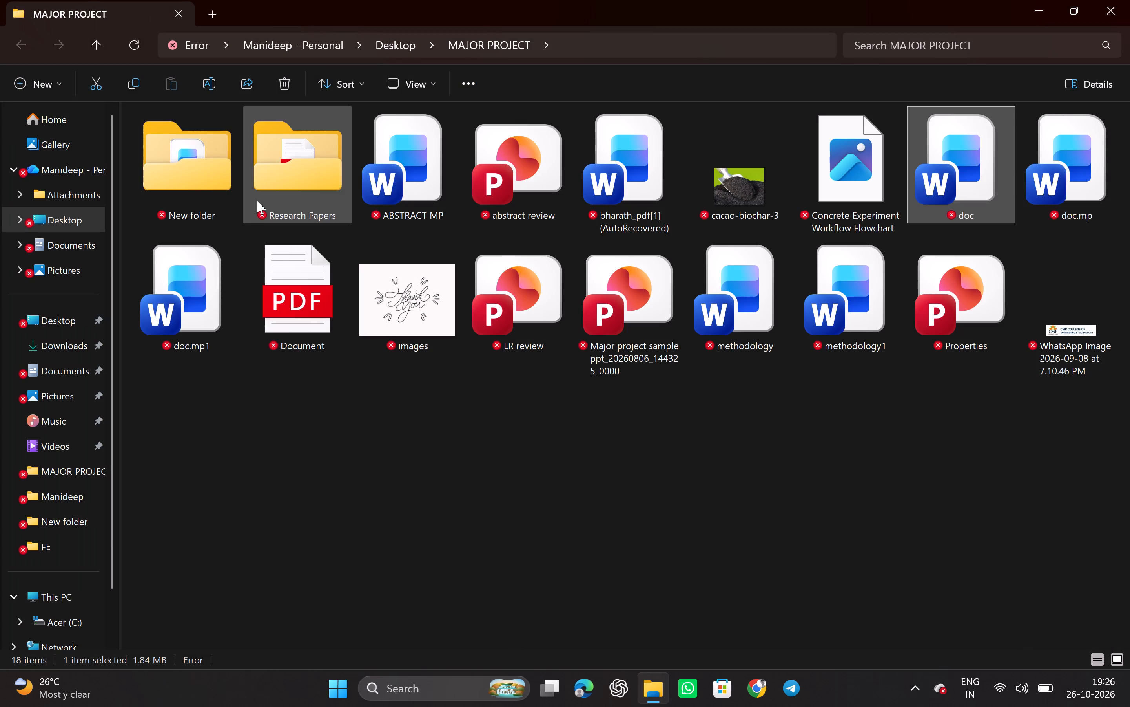
Copy the entire content of doc.........1 from New folder inside MAJOR PROJECT, and close the document and the folder window.
double_click(188, 191)
double_click(436, 176)
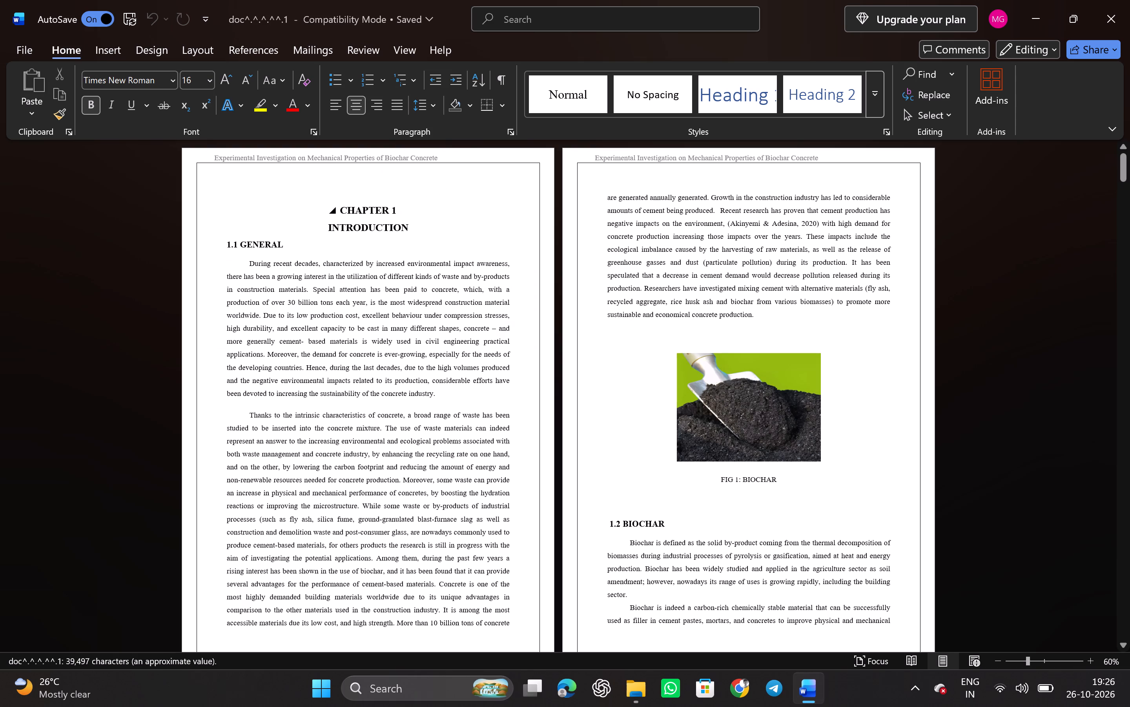
key(ctrl+a)
key(ctrl+c)
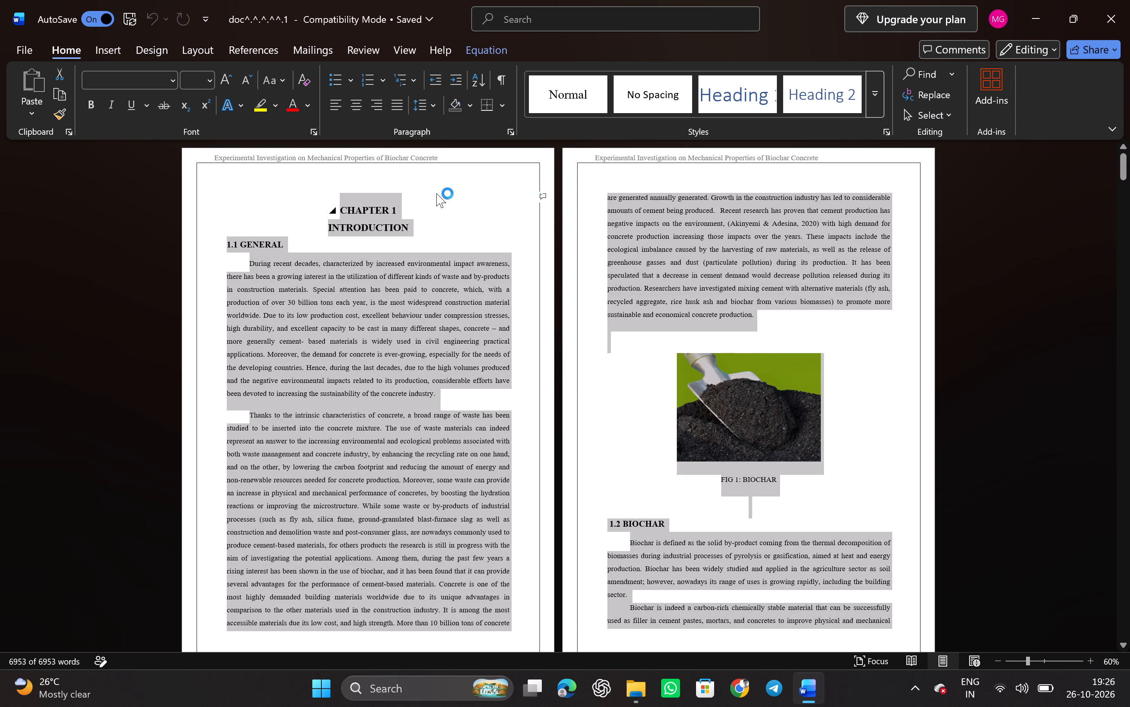
click(1129, 0)
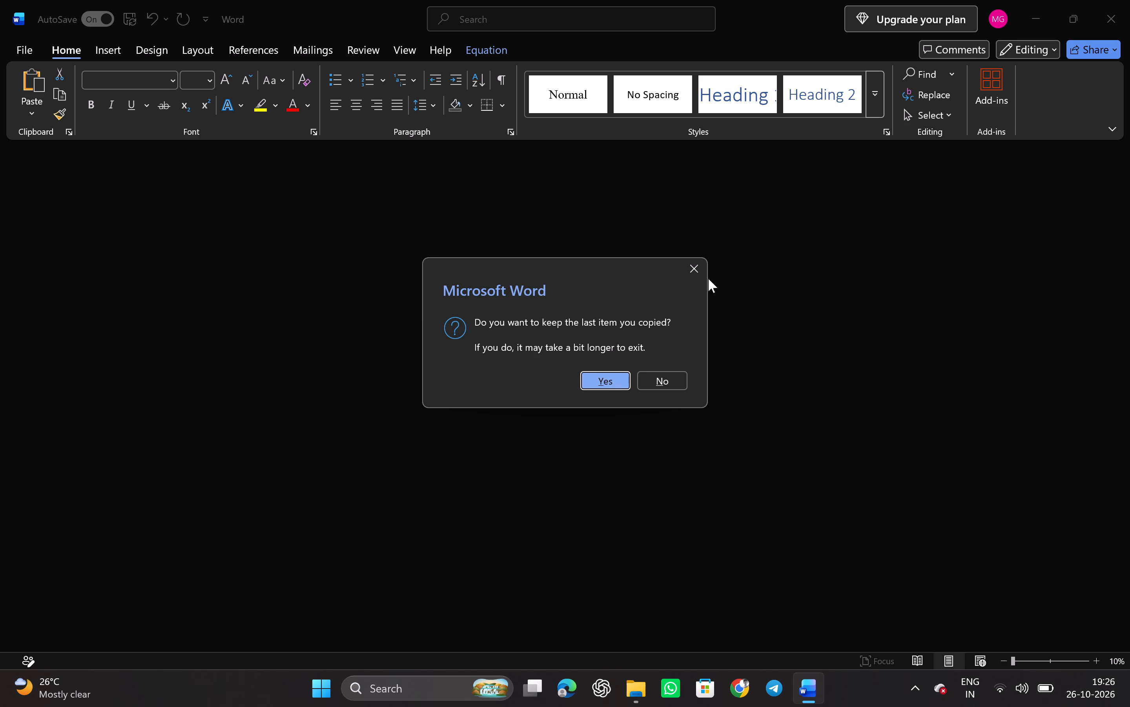
click(693, 266)
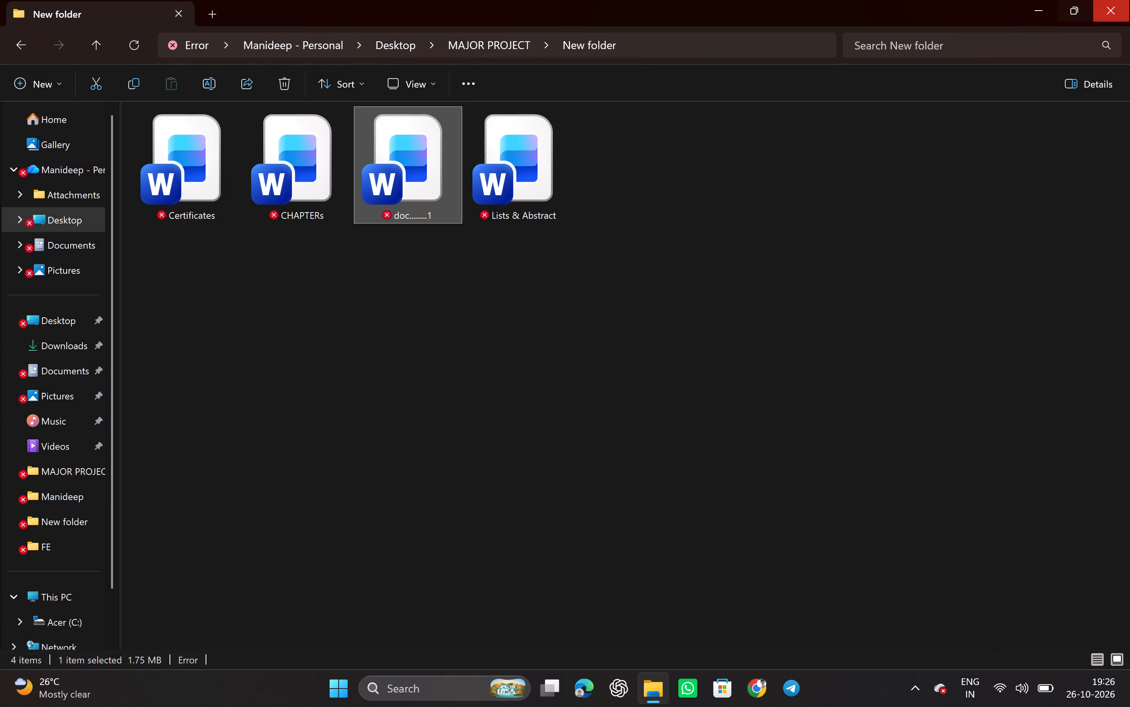
click(1129, 0)
Start Word and create a new blank document.
double_click(331, 699)
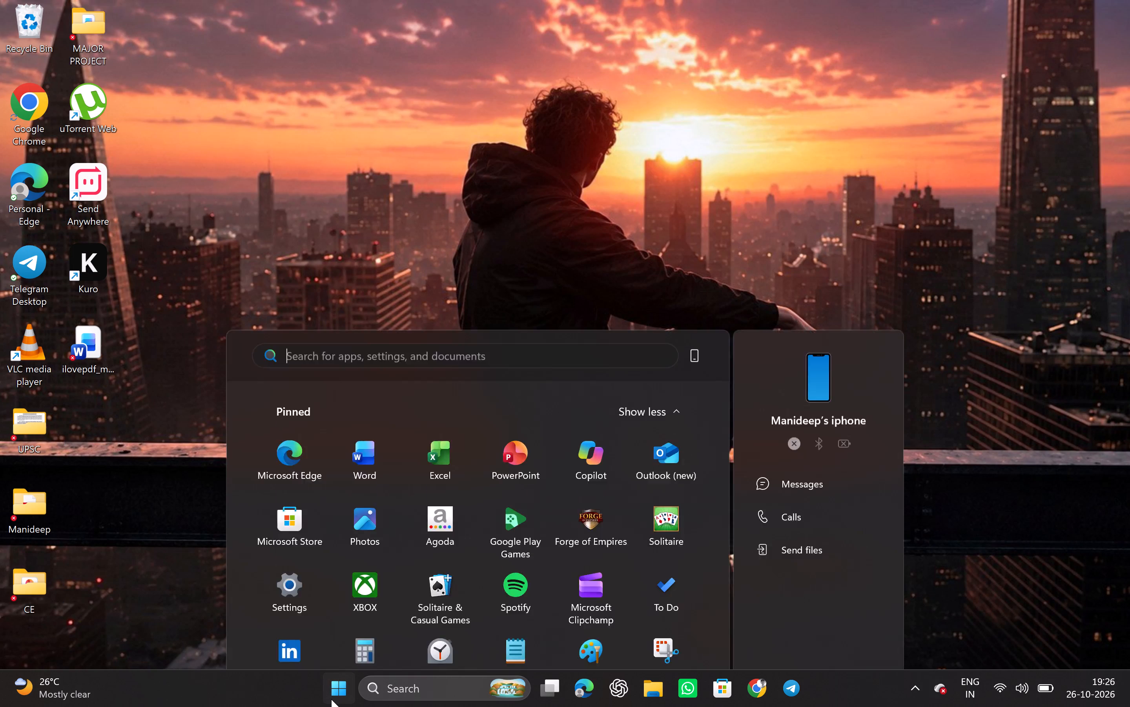
click(331, 699)
double_click(363, 217)
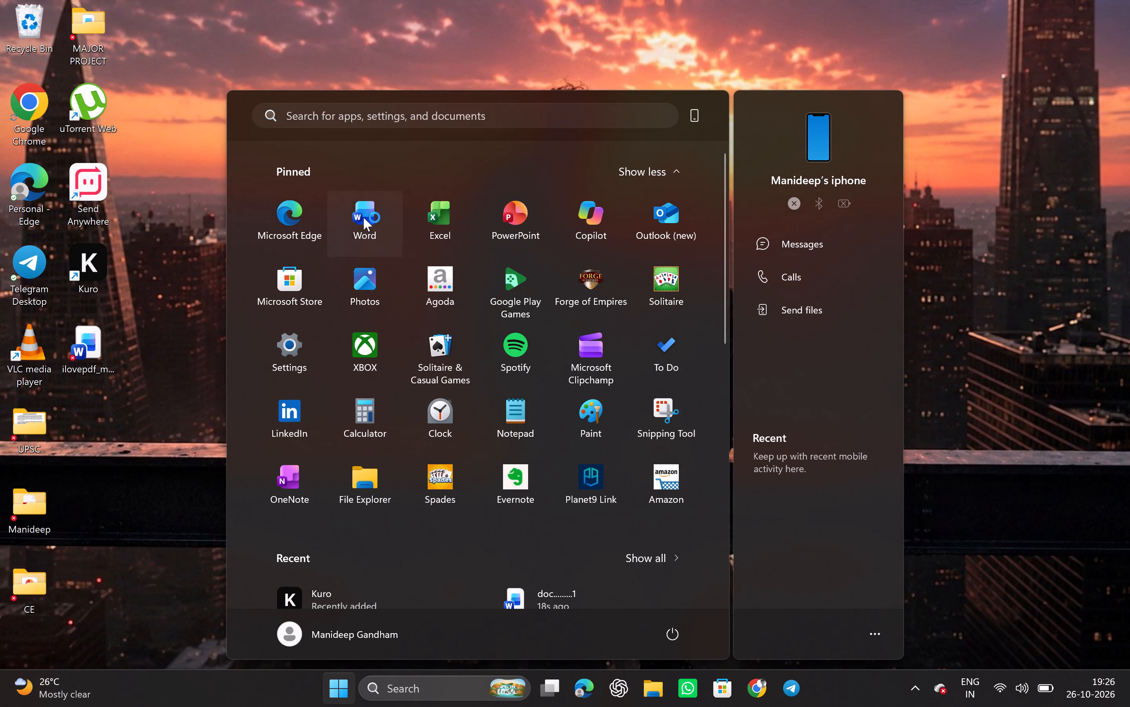
click(251, 191)
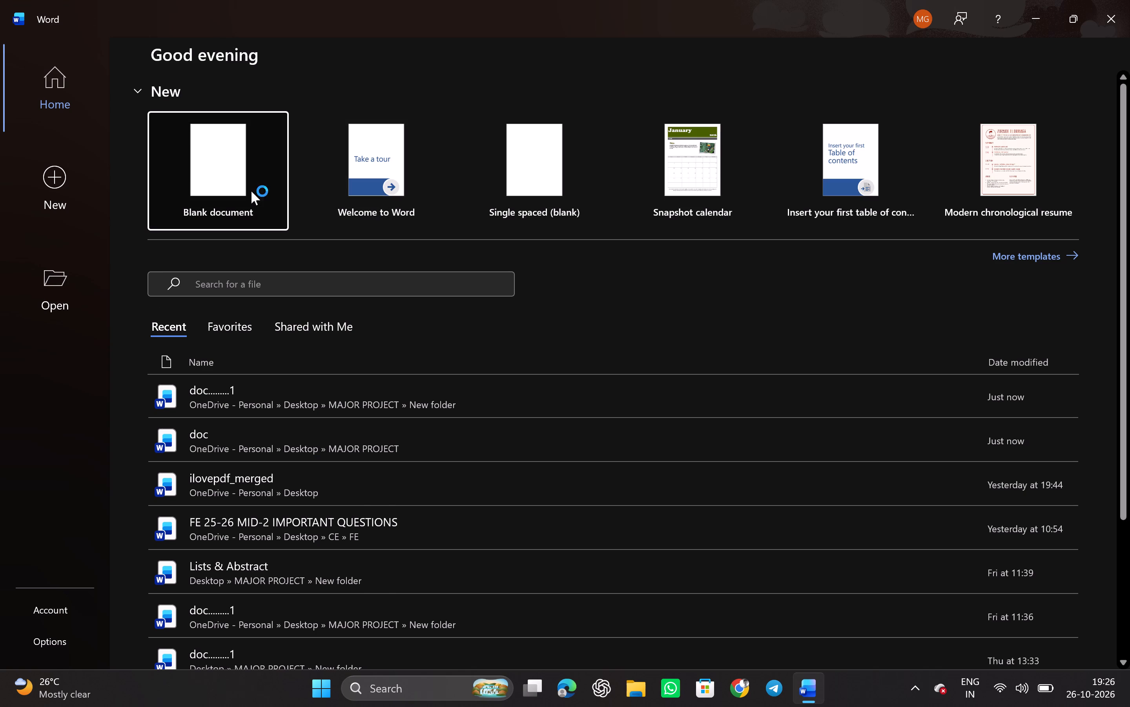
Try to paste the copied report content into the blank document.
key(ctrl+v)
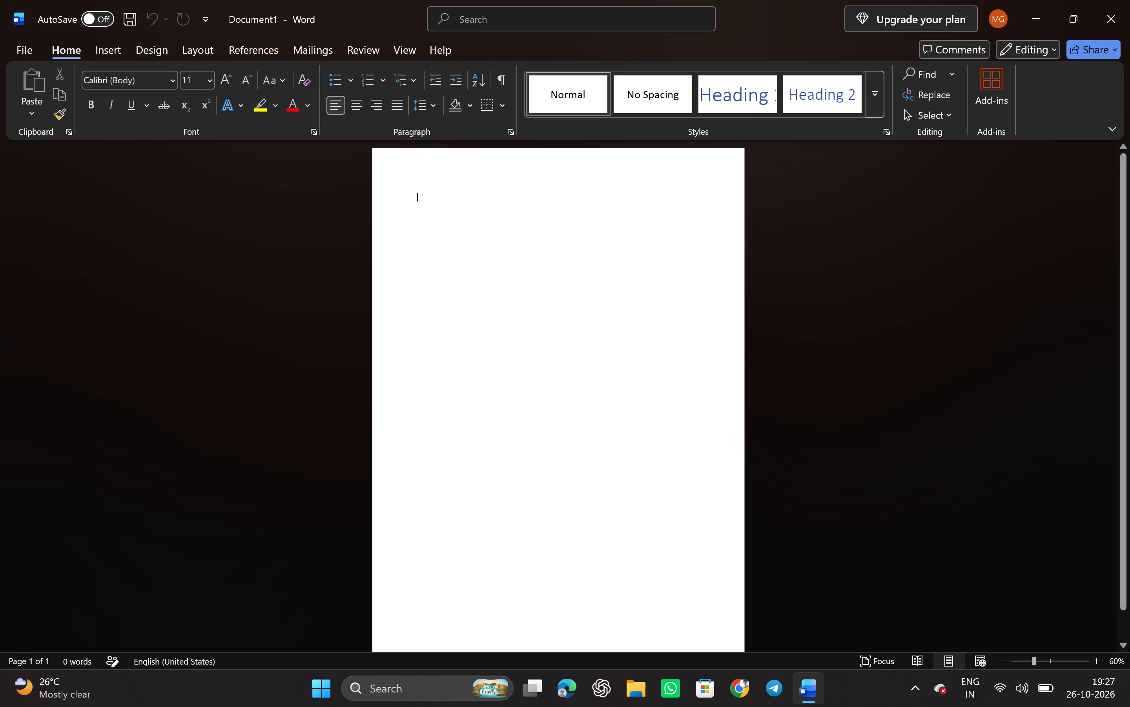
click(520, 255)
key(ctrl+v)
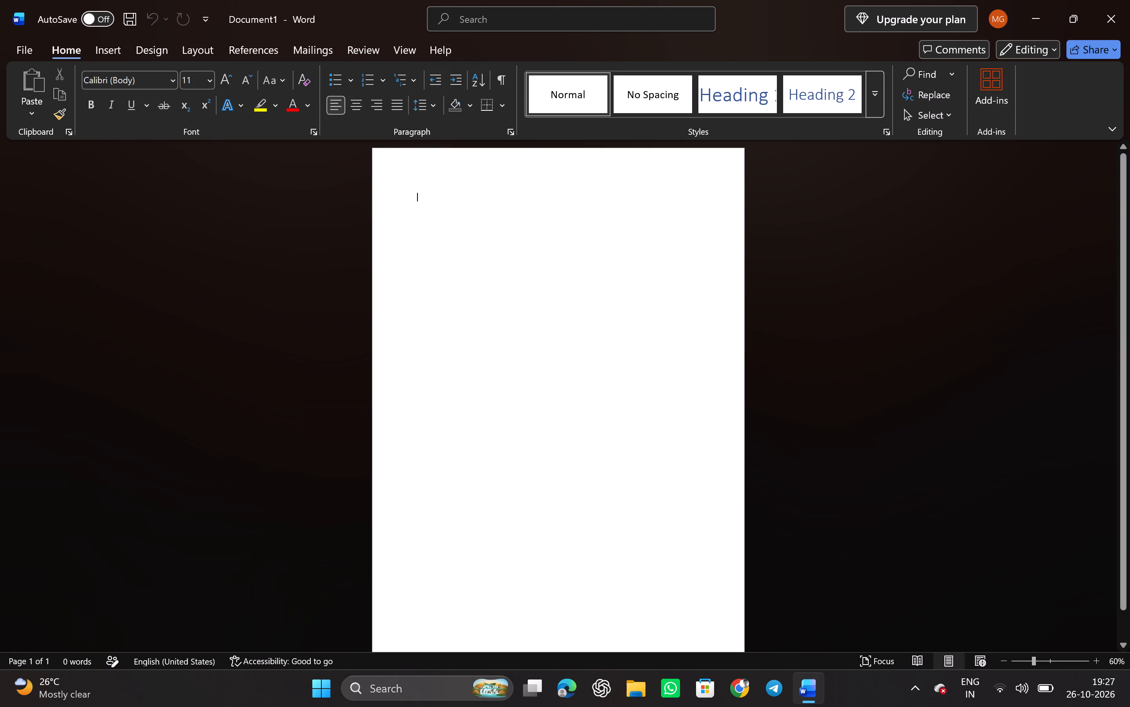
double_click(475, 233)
Minimize the blank document's window.
click(1029, 7)
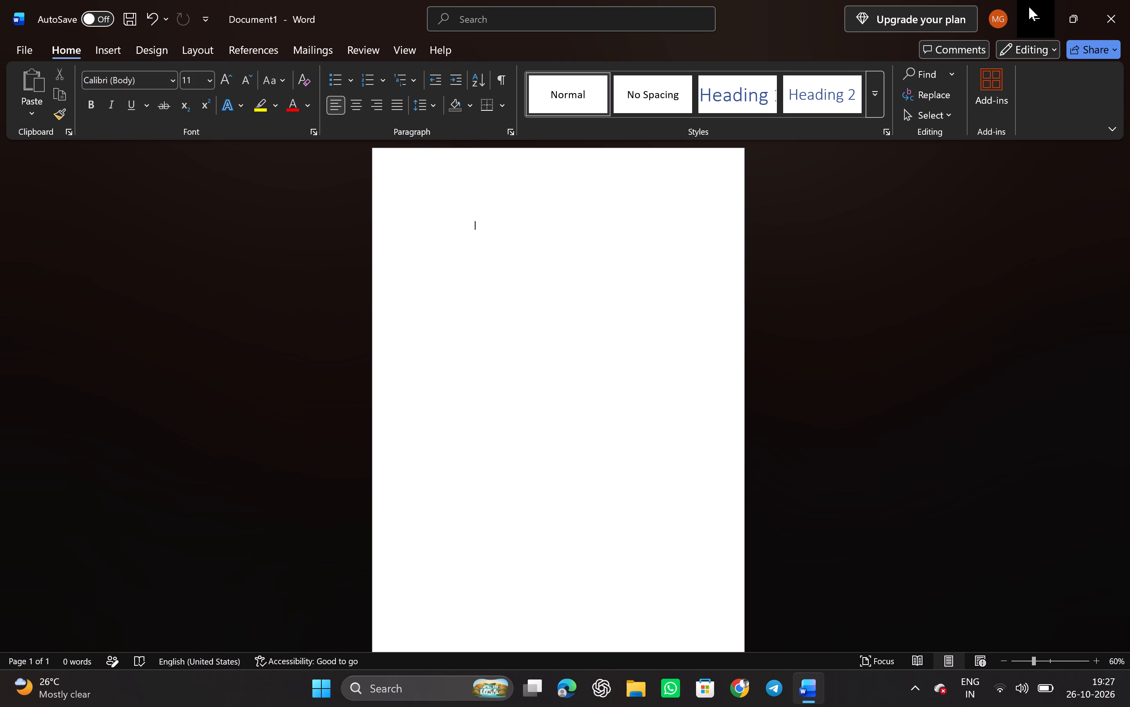
Reopen doc.........1 from New folder inside MAJOR PROJECT, copy its entire content, and minimize the document while keeping it open.
double_click(84, 27)
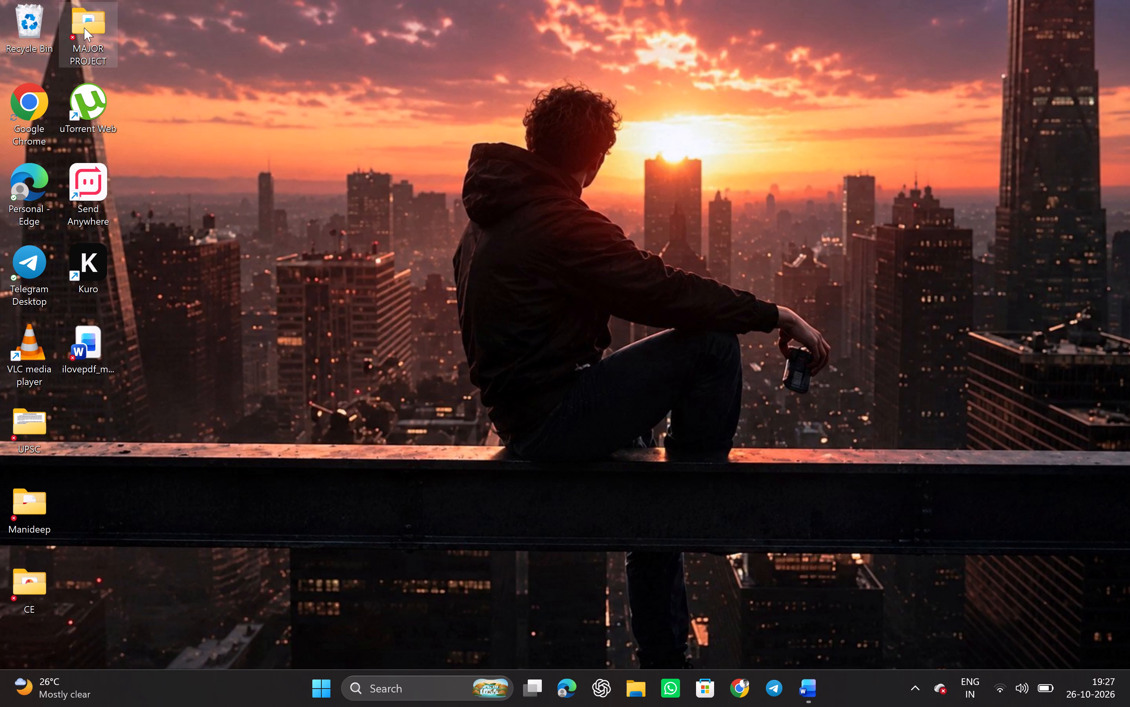
double_click(202, 167)
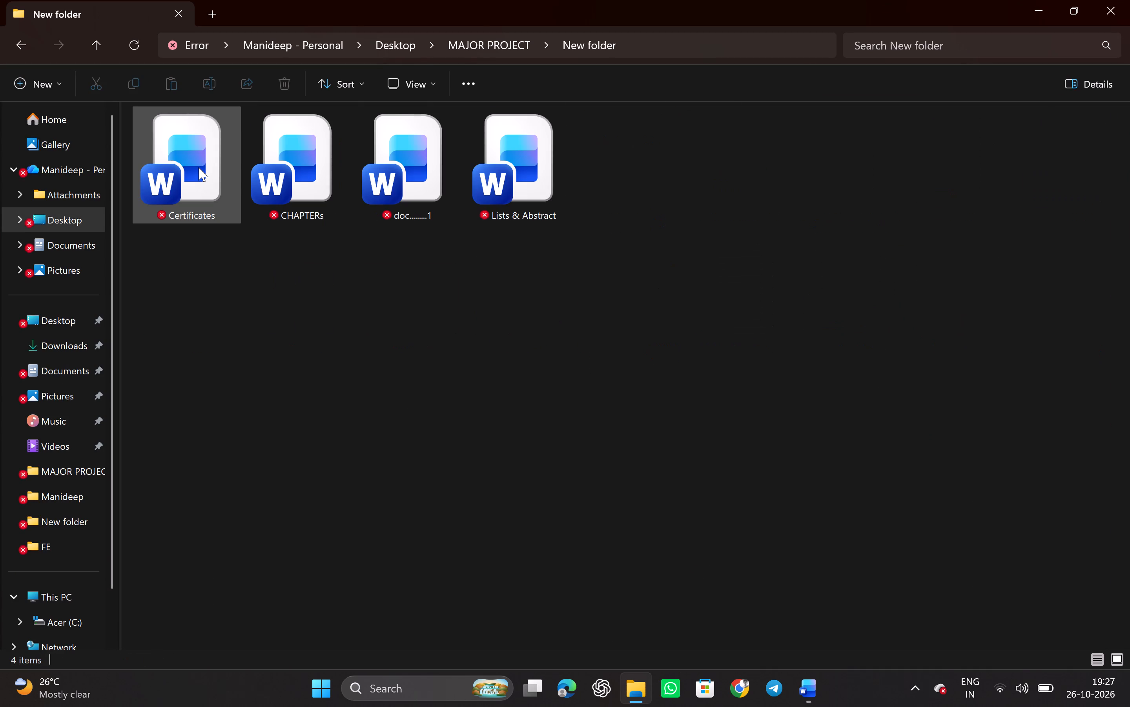
click(199, 167)
double_click(386, 171)
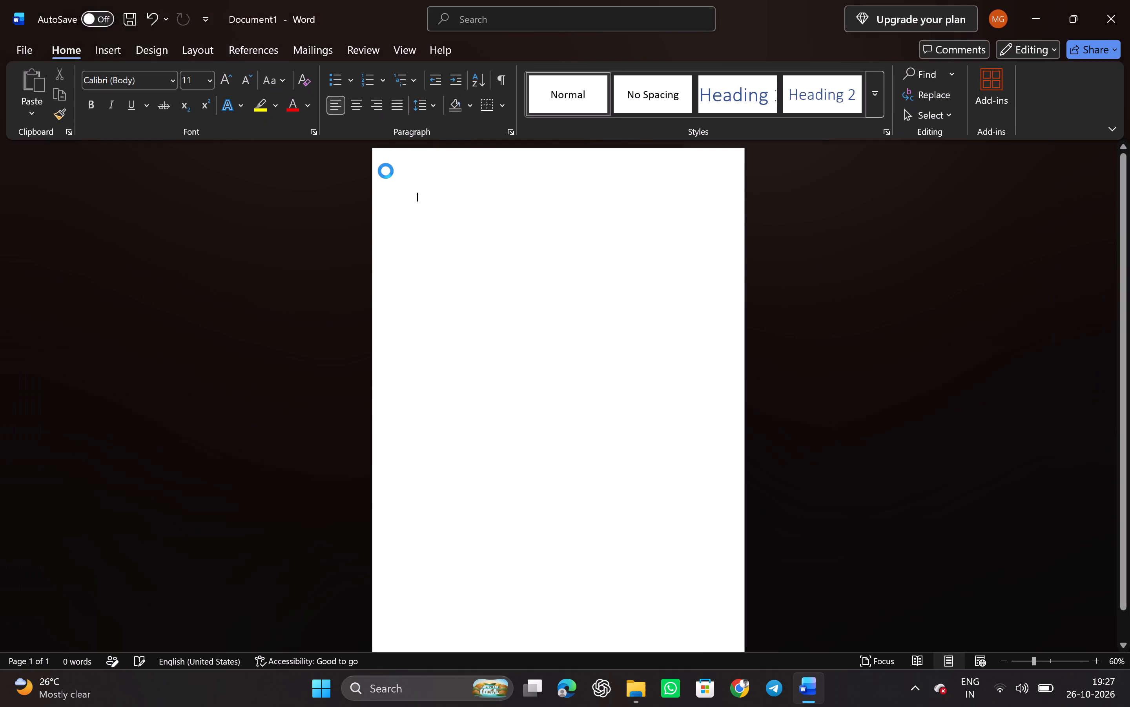
key(ctrl+a)
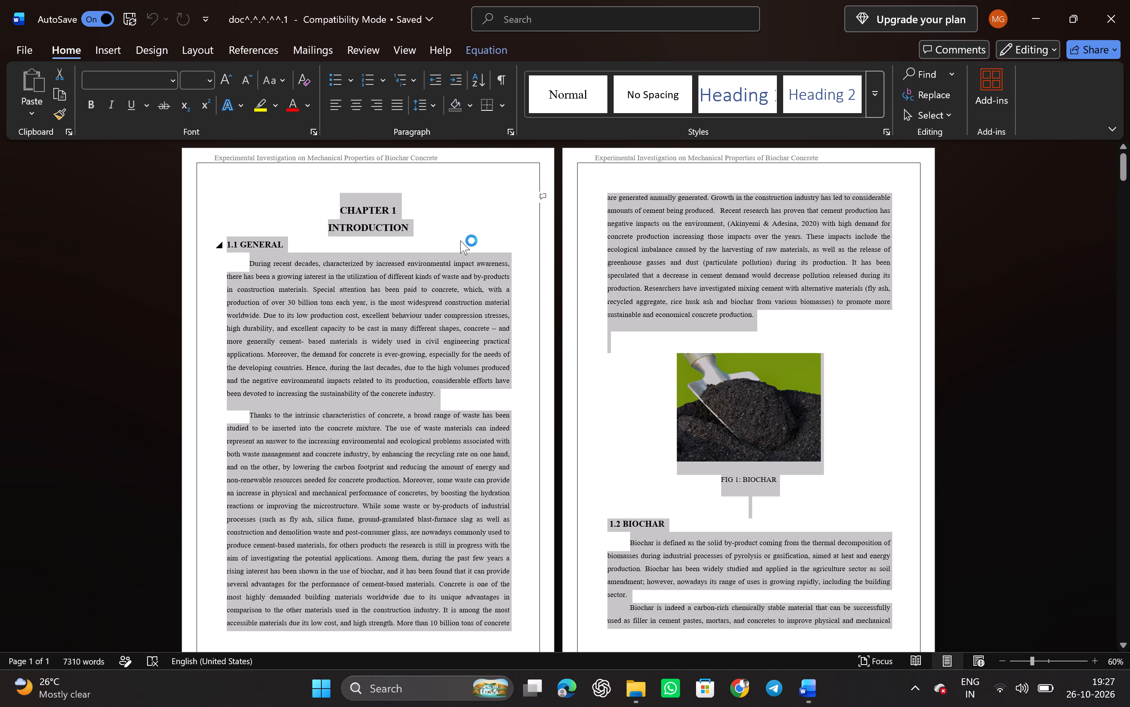
key(ctrl+c)
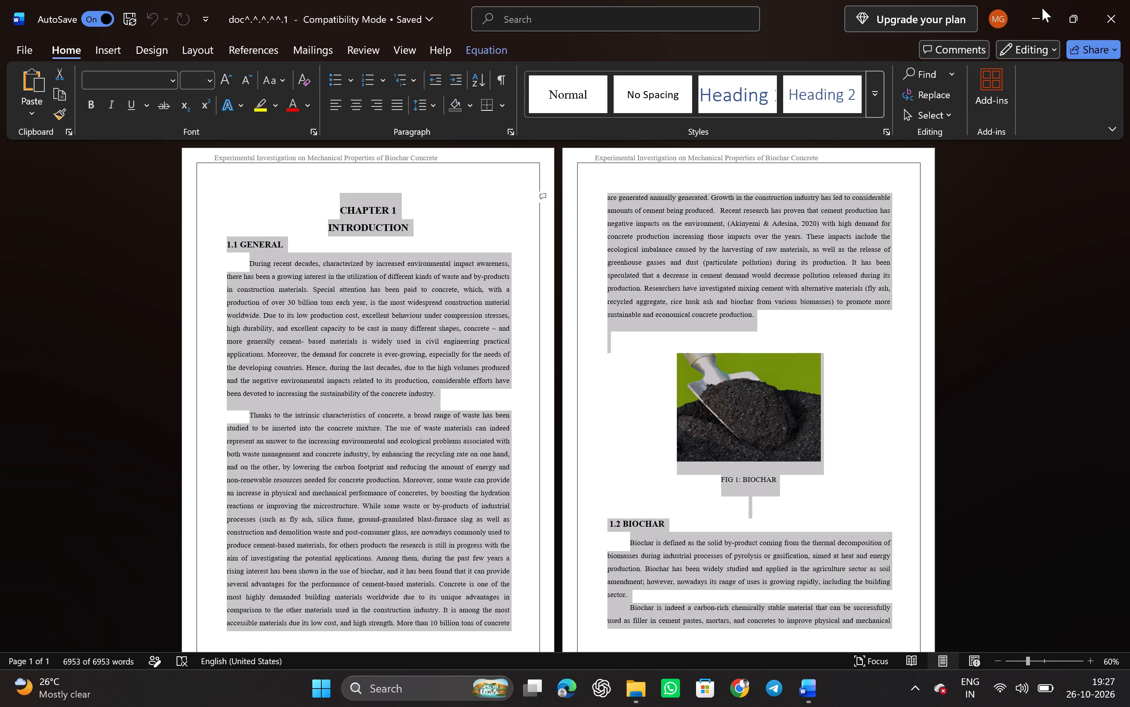
click(1042, 8)
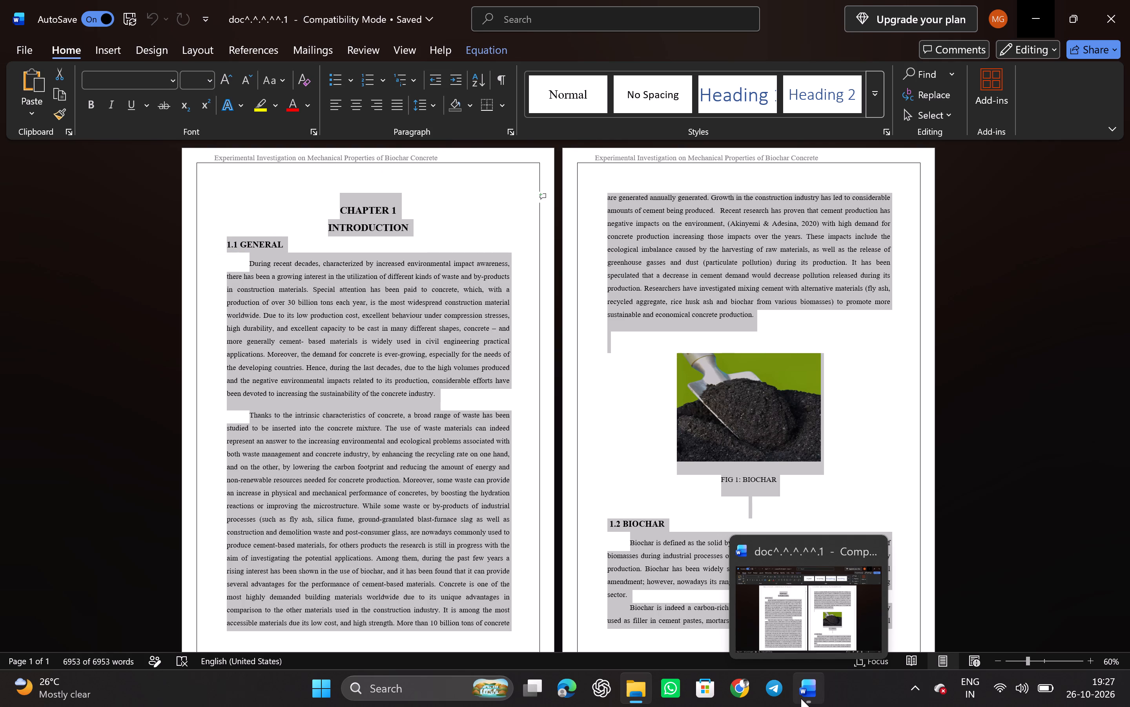
Create another blank Word document and paste the copied biochar concrete report into it.
click(801, 698)
click(313, 684)
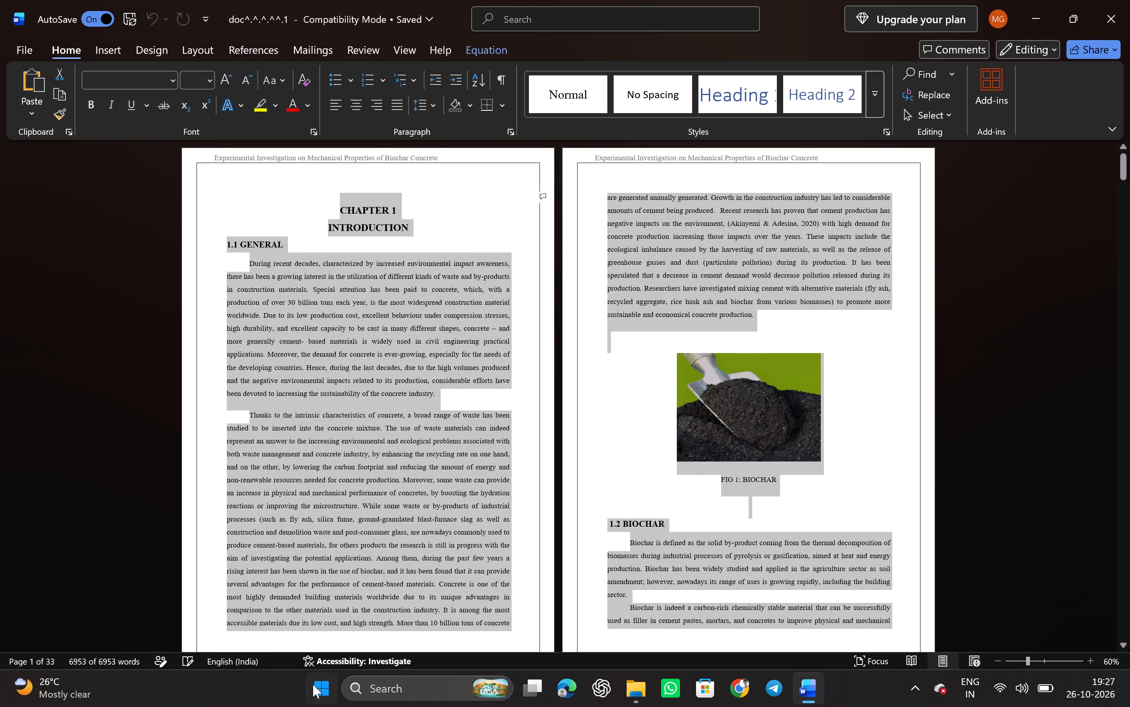
click(375, 209)
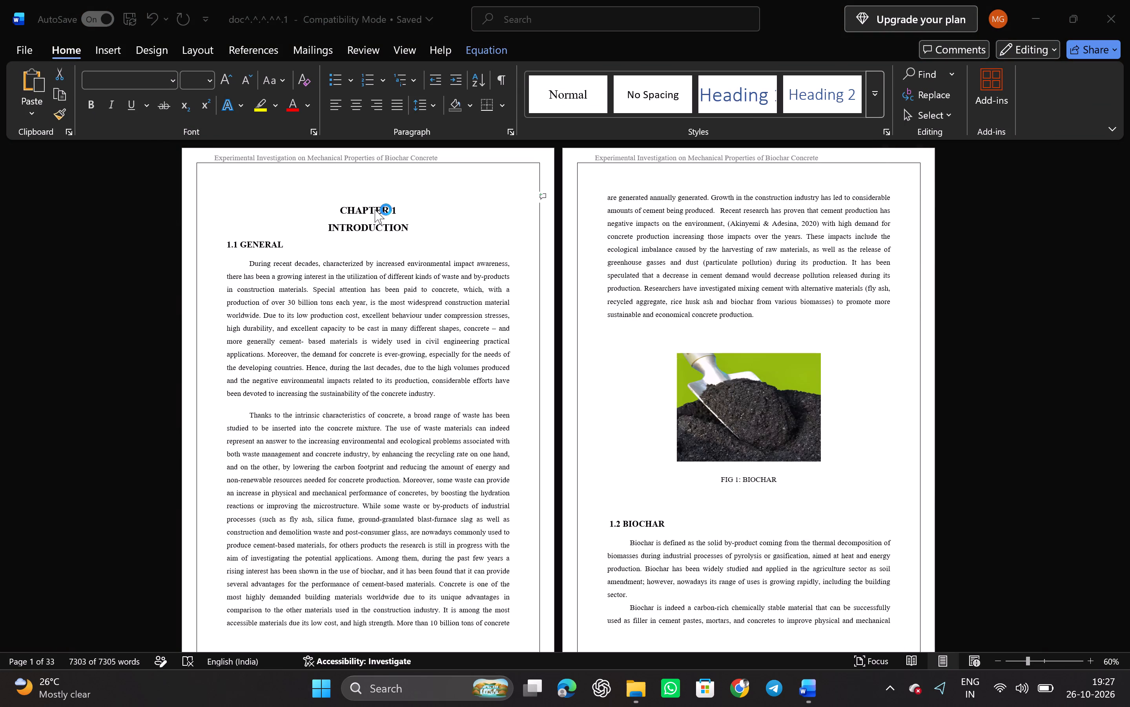
click(193, 134)
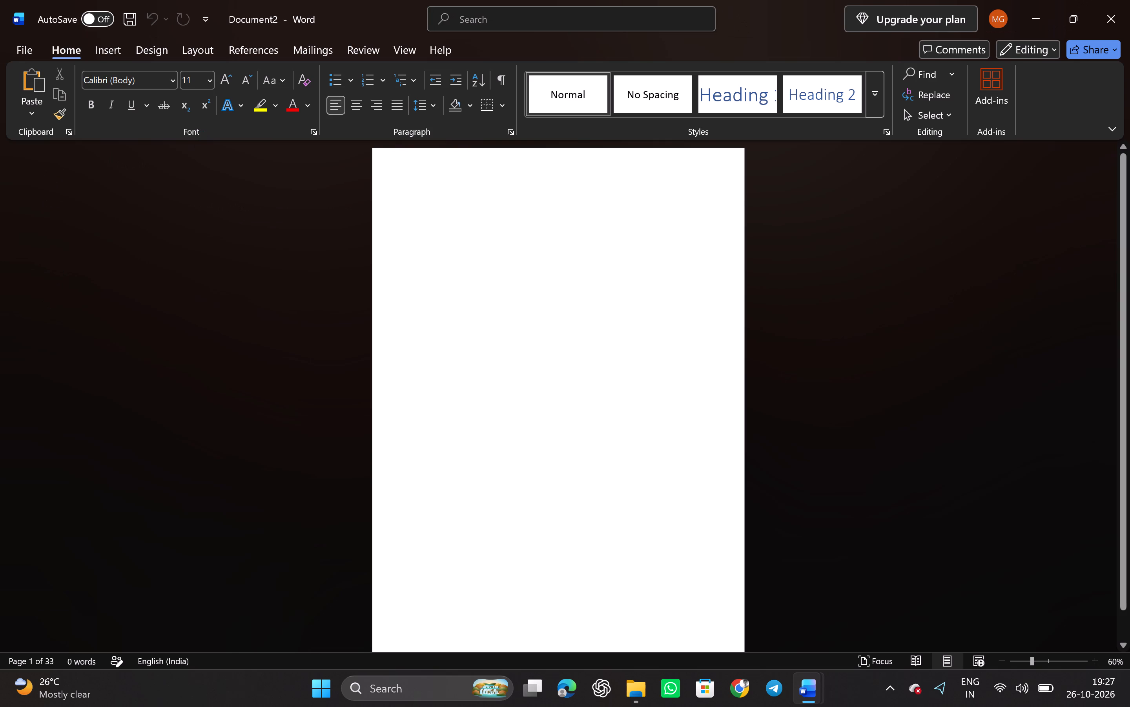
key(ctrl+v)
scroll(478, 280, up, 20)
scroll(478, 280, up, 14)
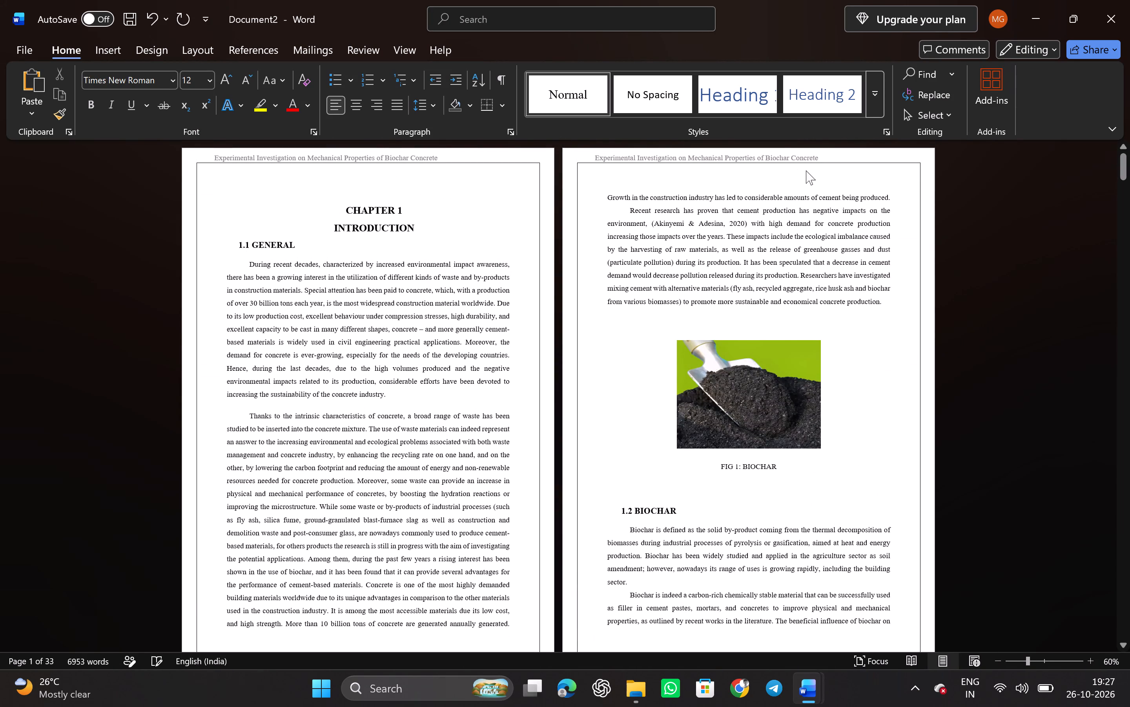
Remove the page border from the whole document by choosing the None setting.
click(145, 46)
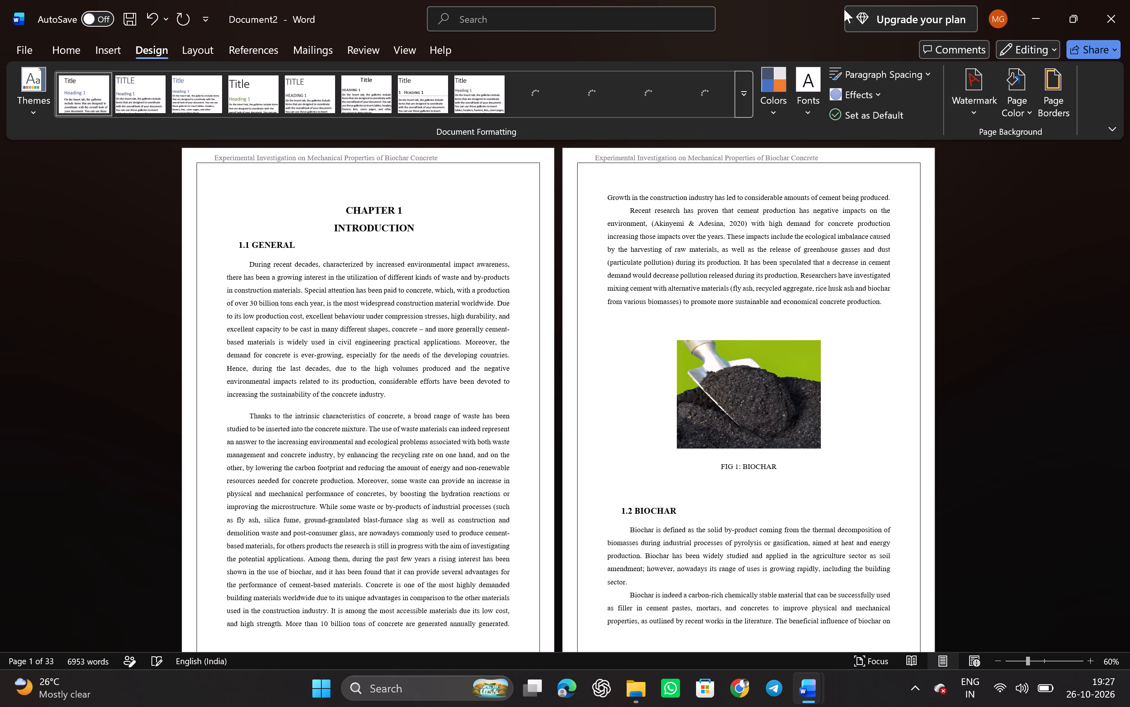
click(1043, 77)
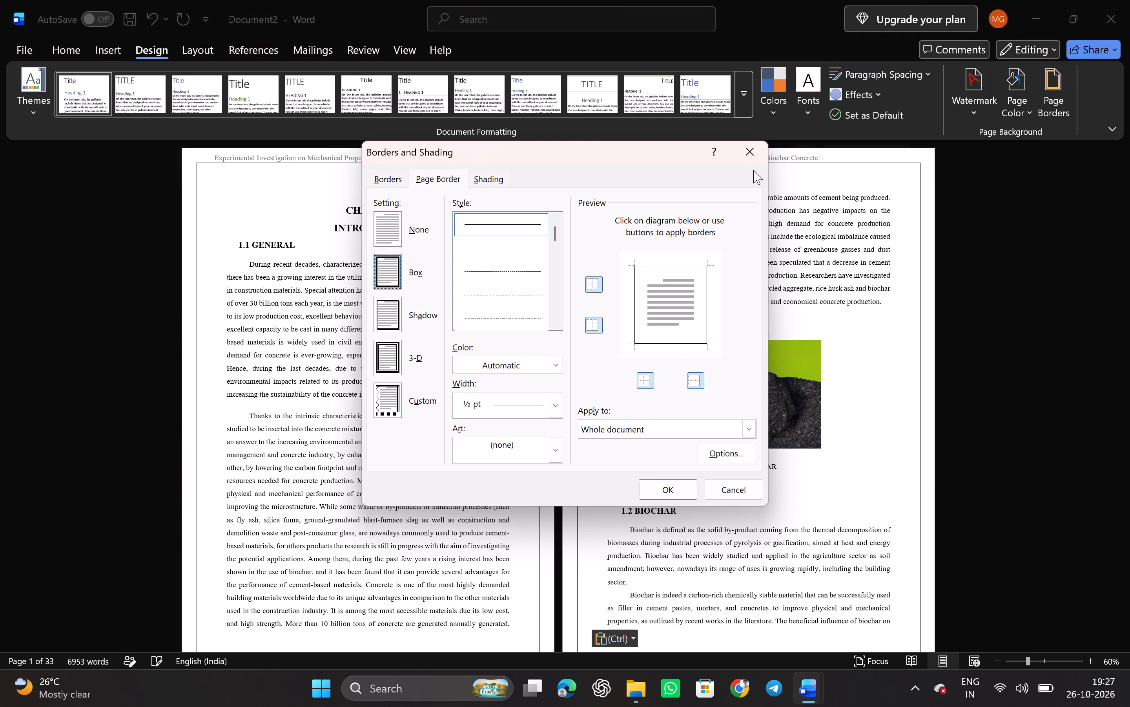
click(386, 234)
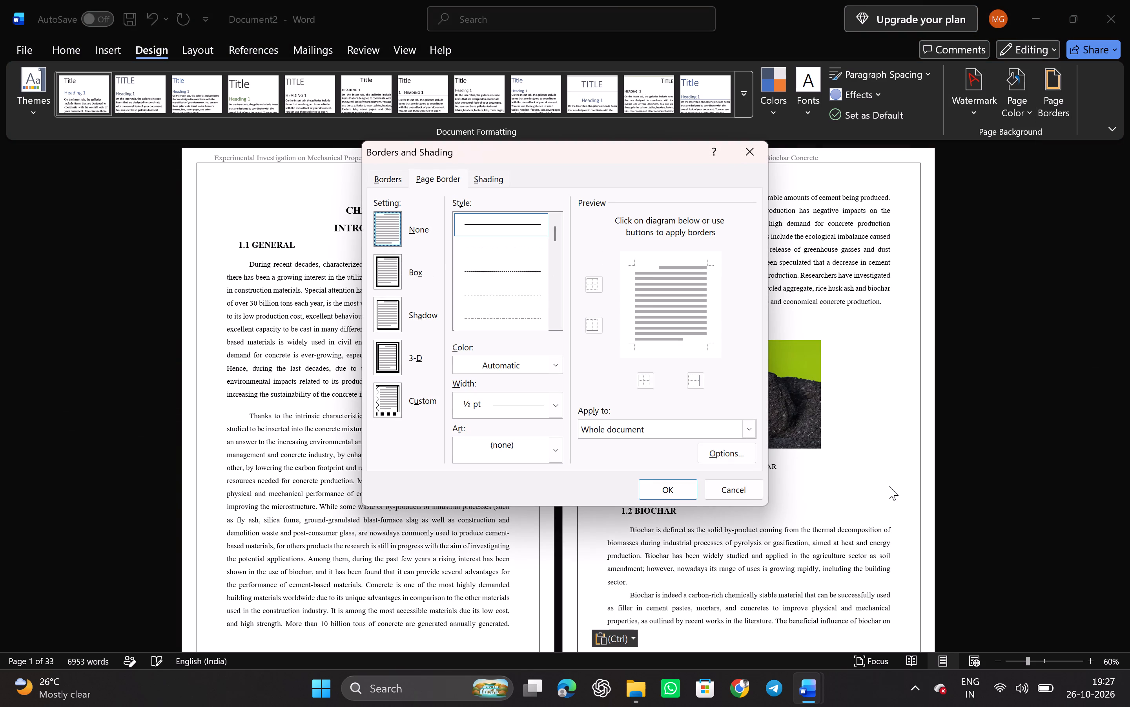
click(665, 482)
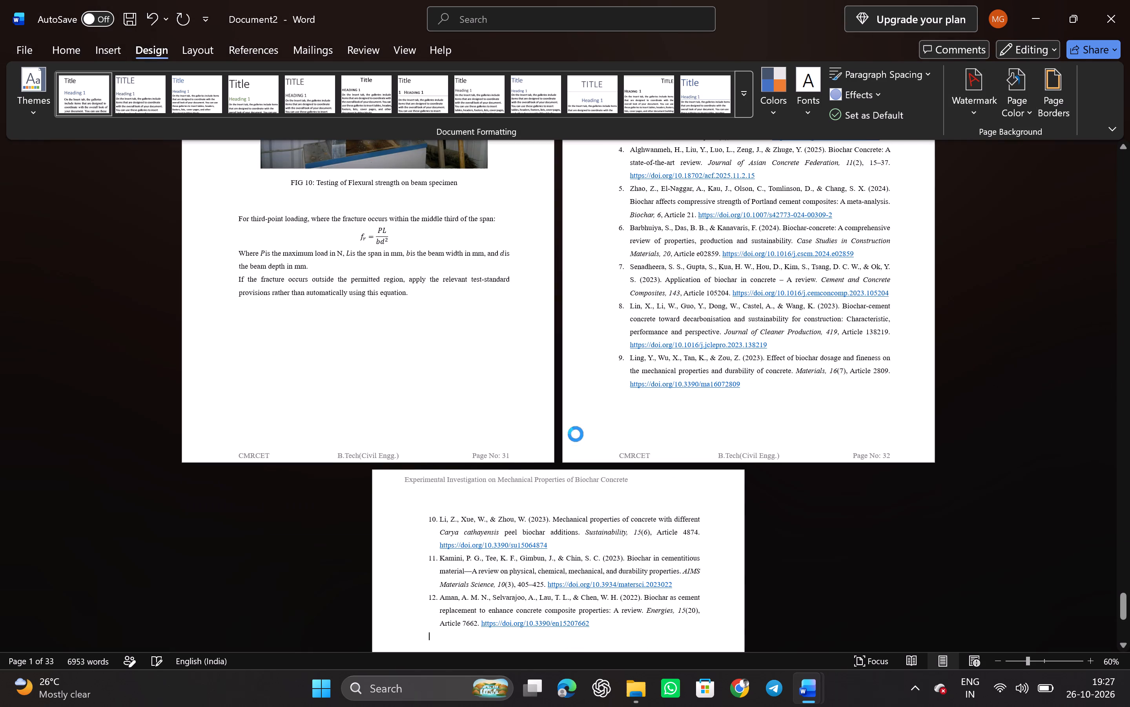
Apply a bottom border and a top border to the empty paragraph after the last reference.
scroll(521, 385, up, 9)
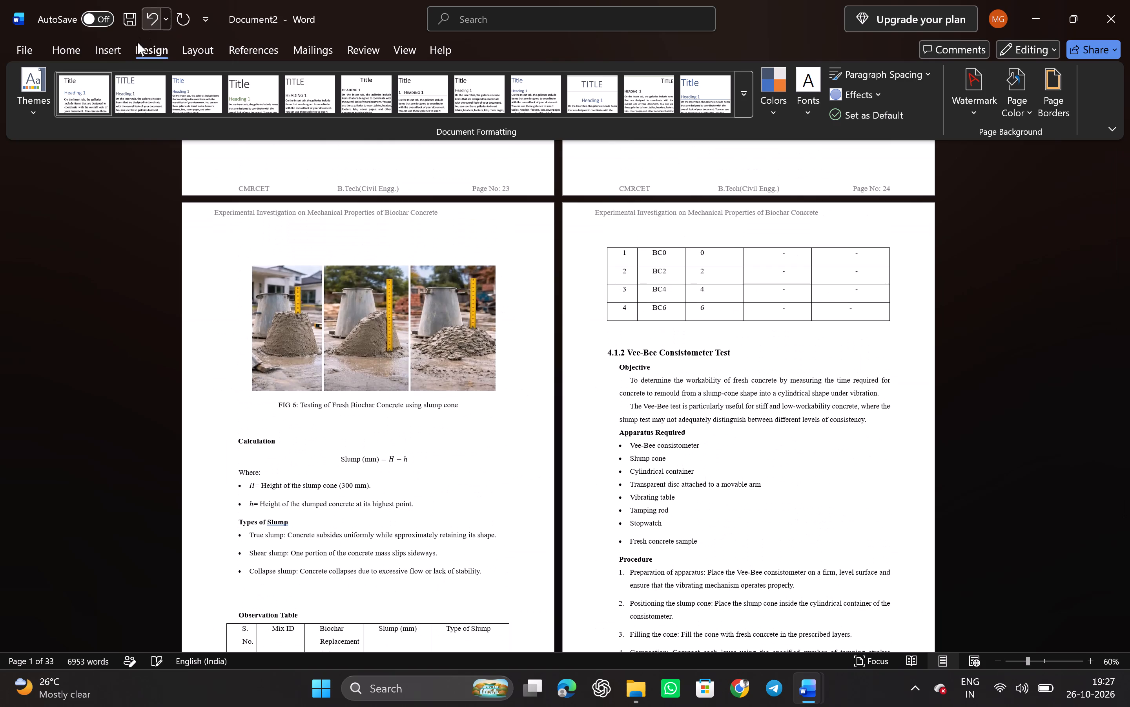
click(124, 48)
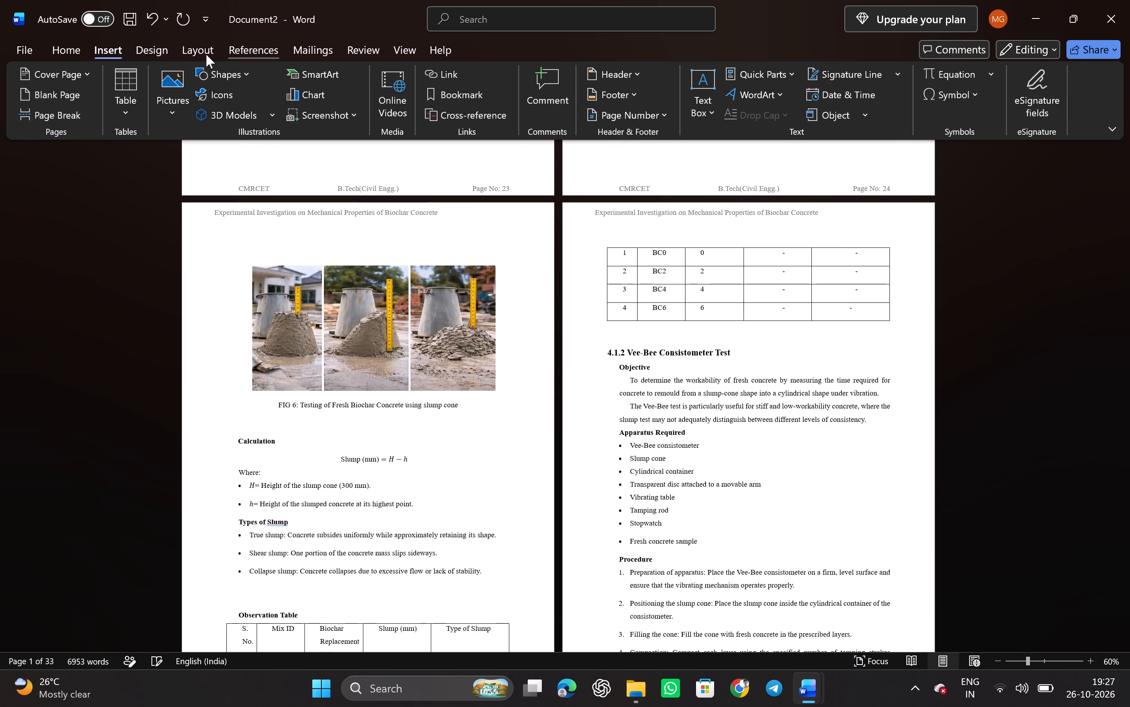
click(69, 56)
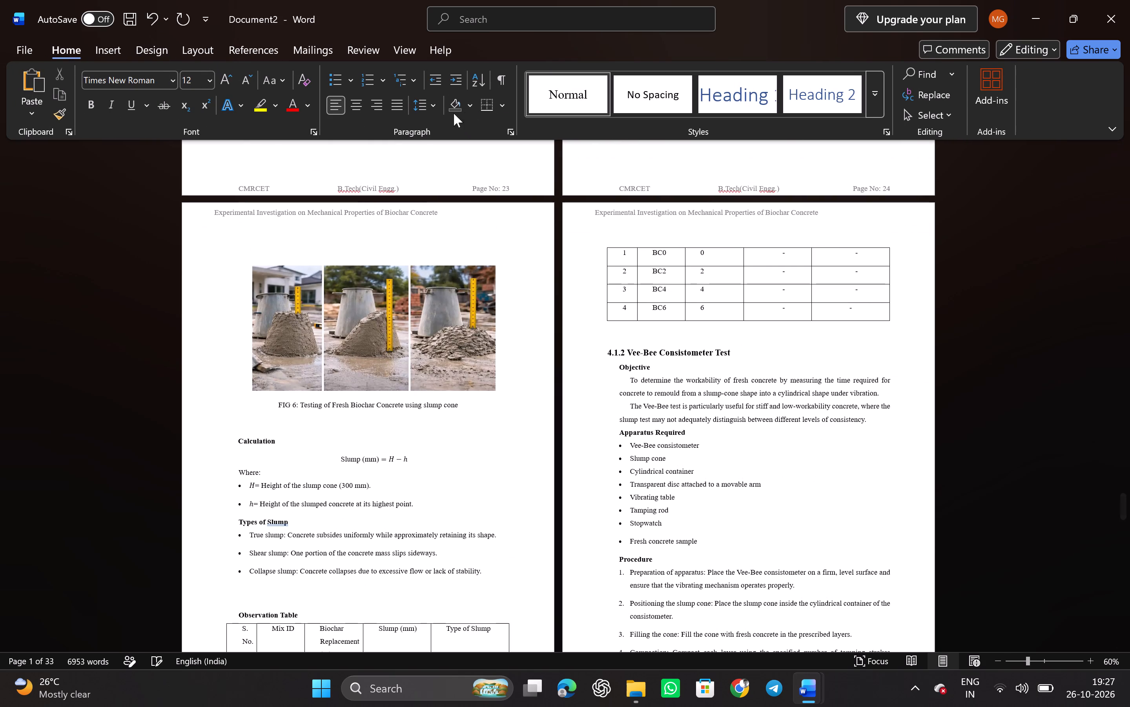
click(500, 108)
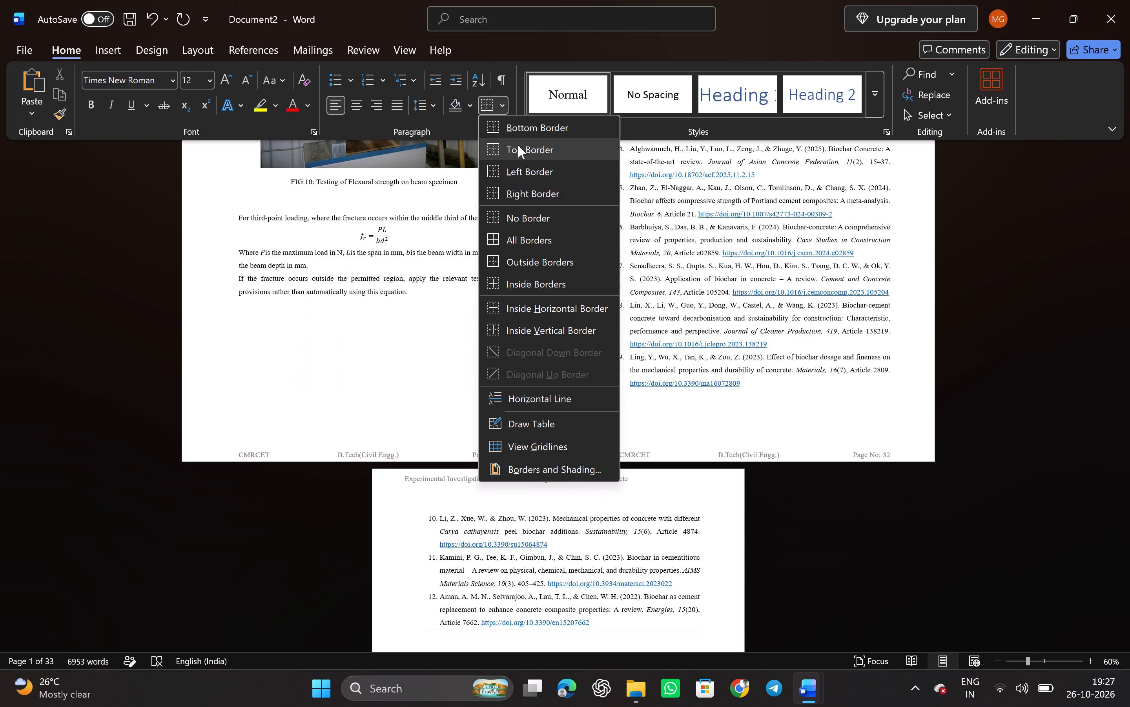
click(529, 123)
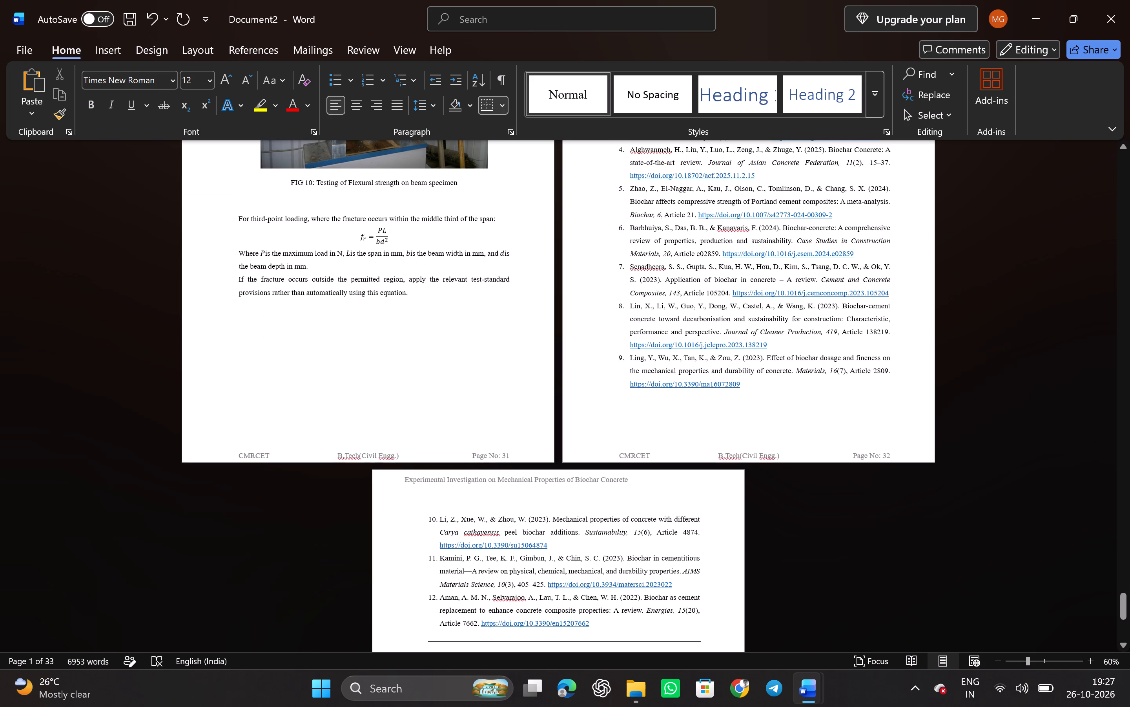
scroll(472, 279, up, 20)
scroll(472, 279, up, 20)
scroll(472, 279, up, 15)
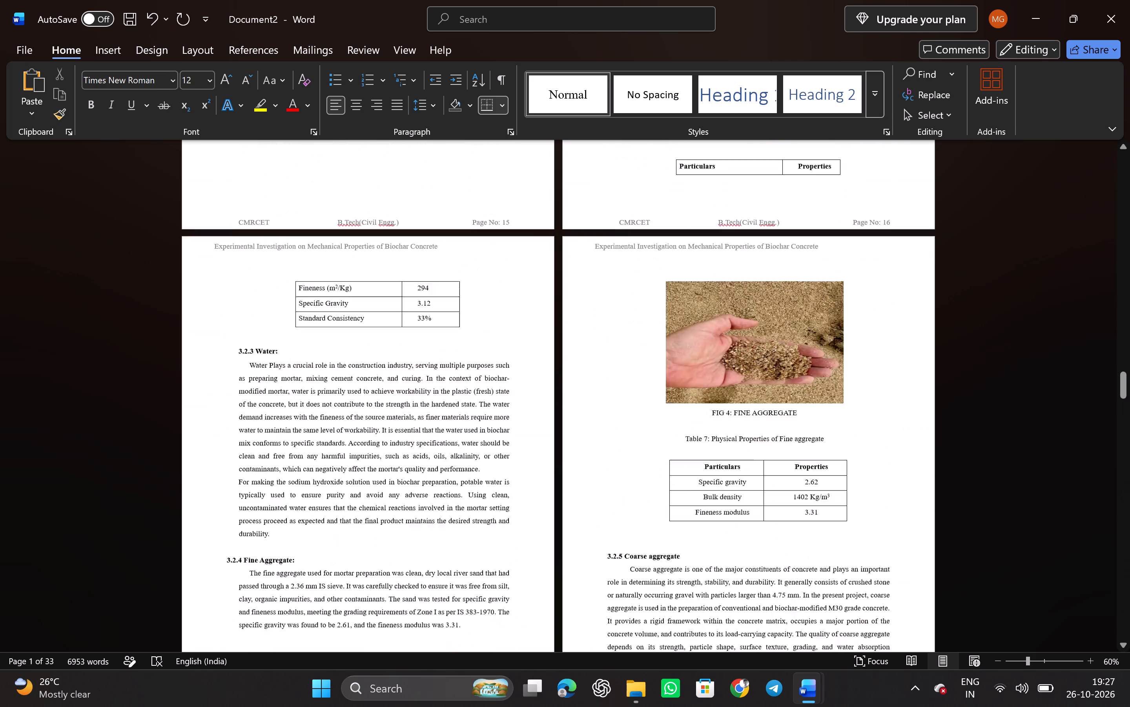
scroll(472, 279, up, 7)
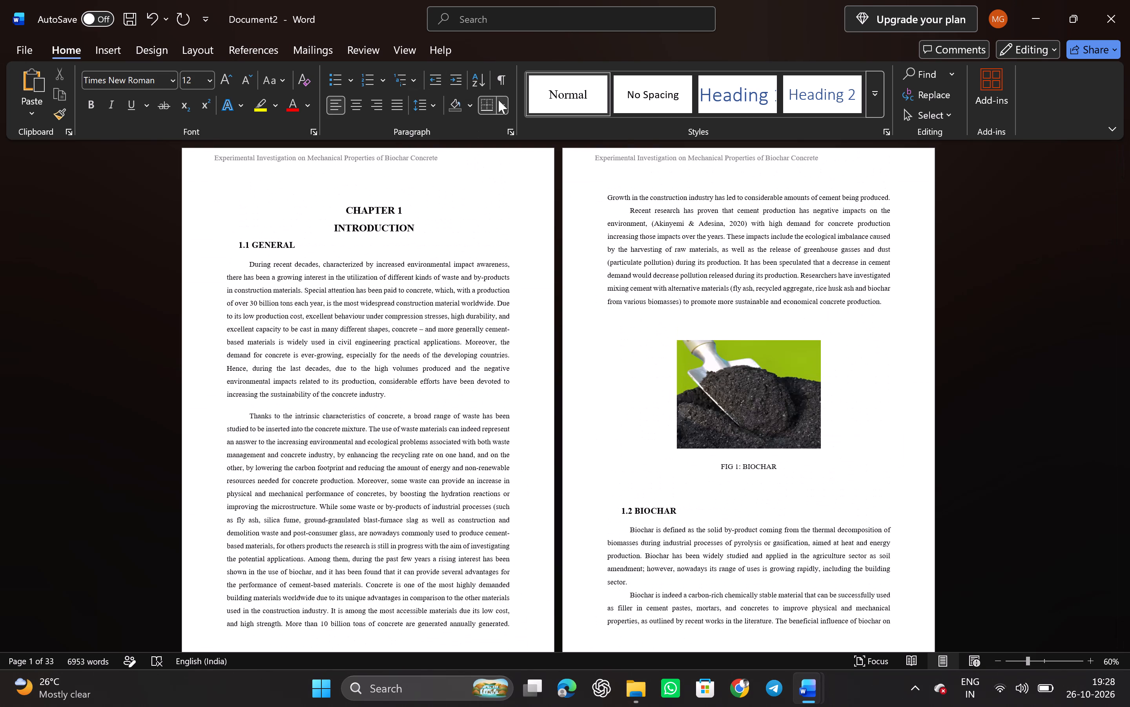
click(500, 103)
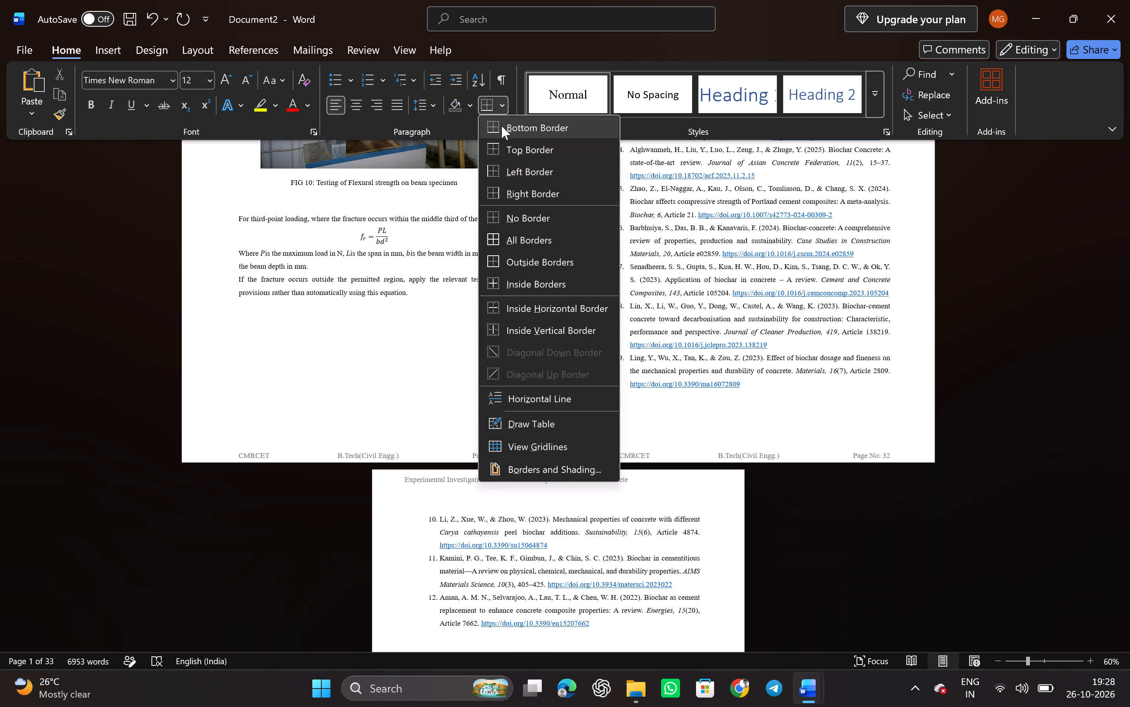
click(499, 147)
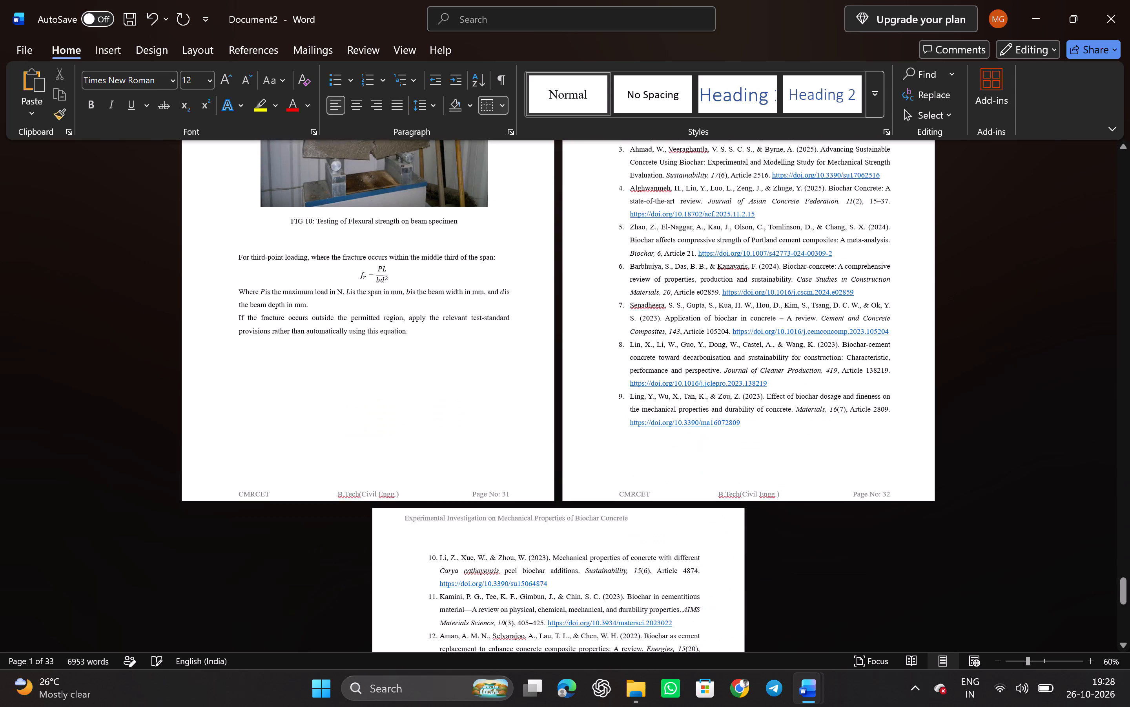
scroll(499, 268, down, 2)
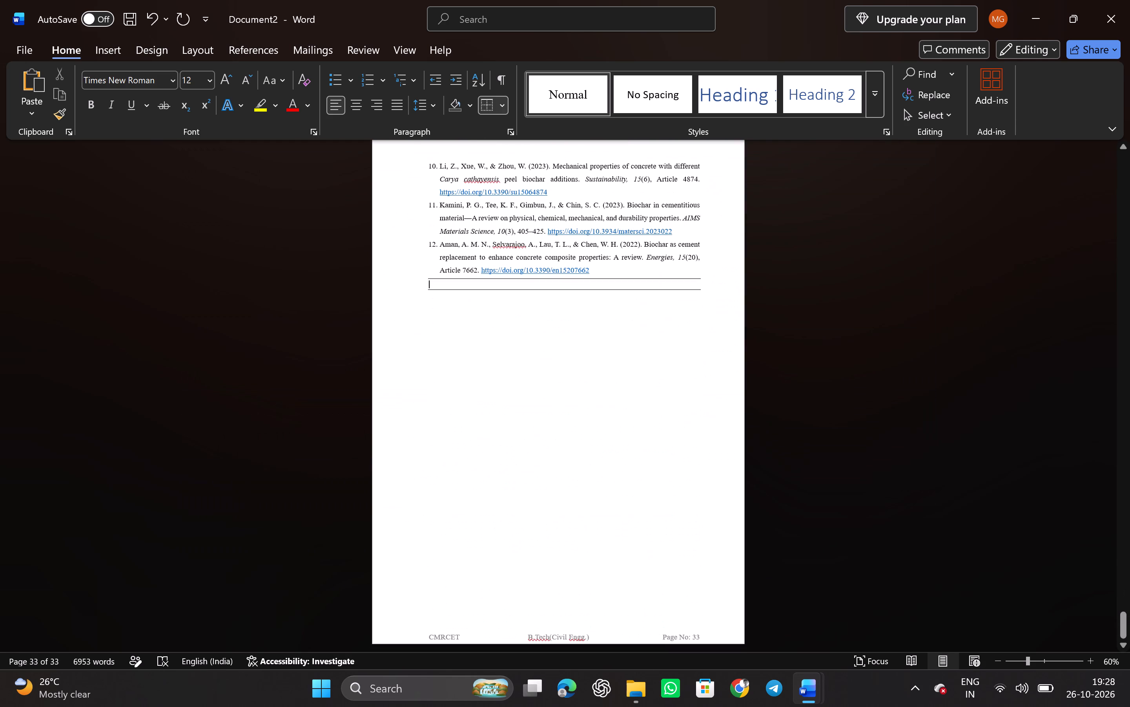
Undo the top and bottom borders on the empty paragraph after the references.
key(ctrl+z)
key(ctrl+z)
Insert a horizontal line above the CHAPTER 1 heading on the first page.
scroll(493, 281, up, 20)
scroll(493, 281, up, 2)
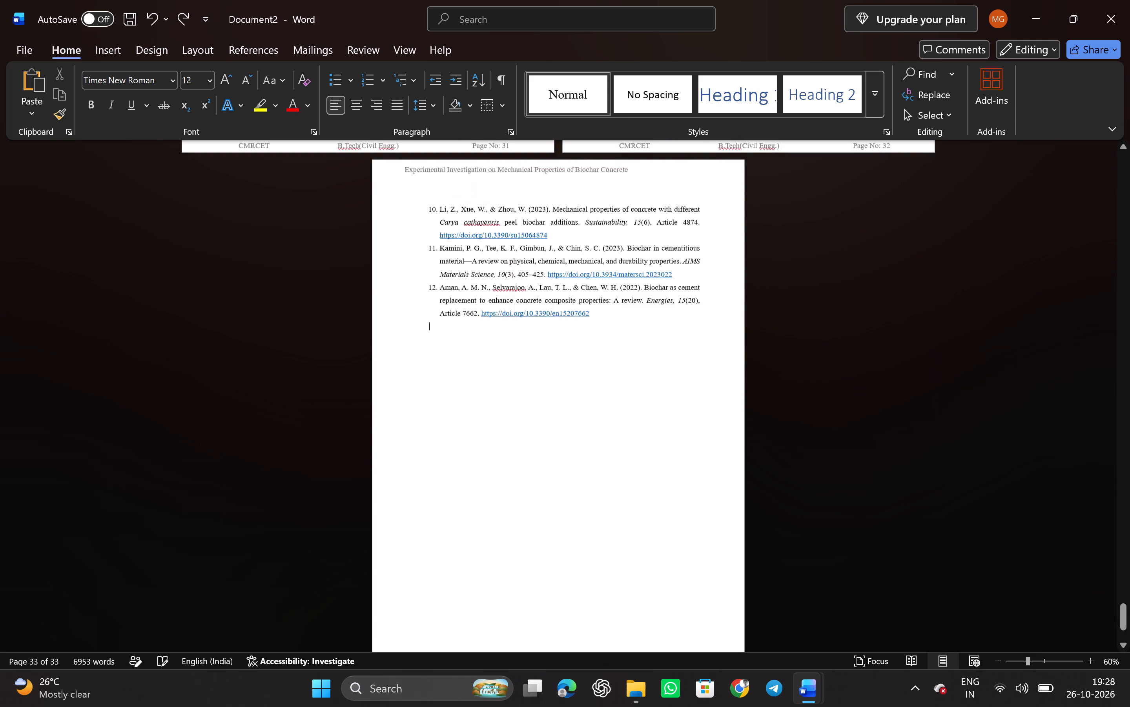
scroll(493, 281, up, 20)
scroll(493, 281, up, 20)
scroll(493, 281, up, 20)
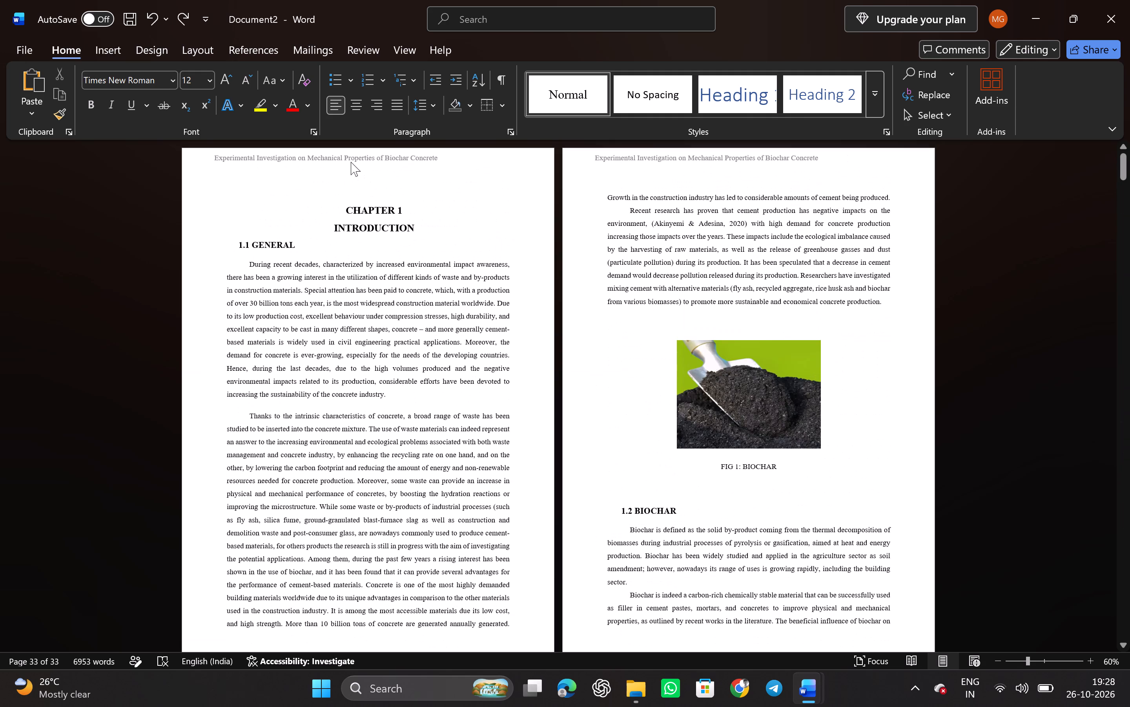
click(349, 192)
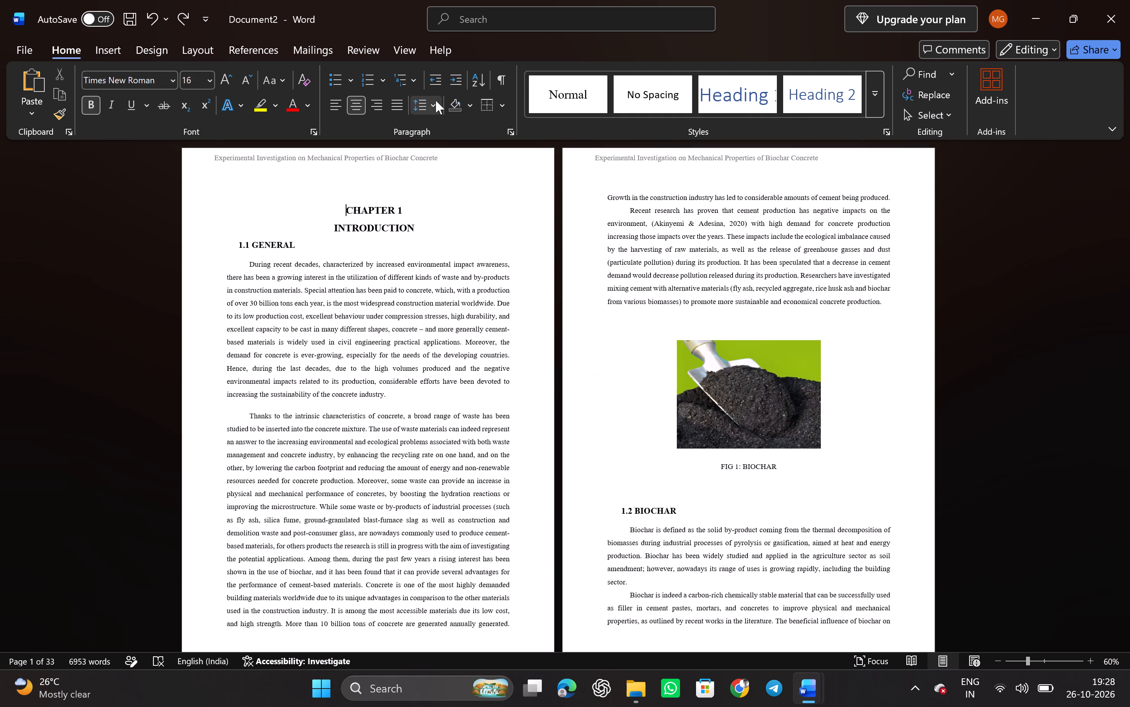
click(503, 102)
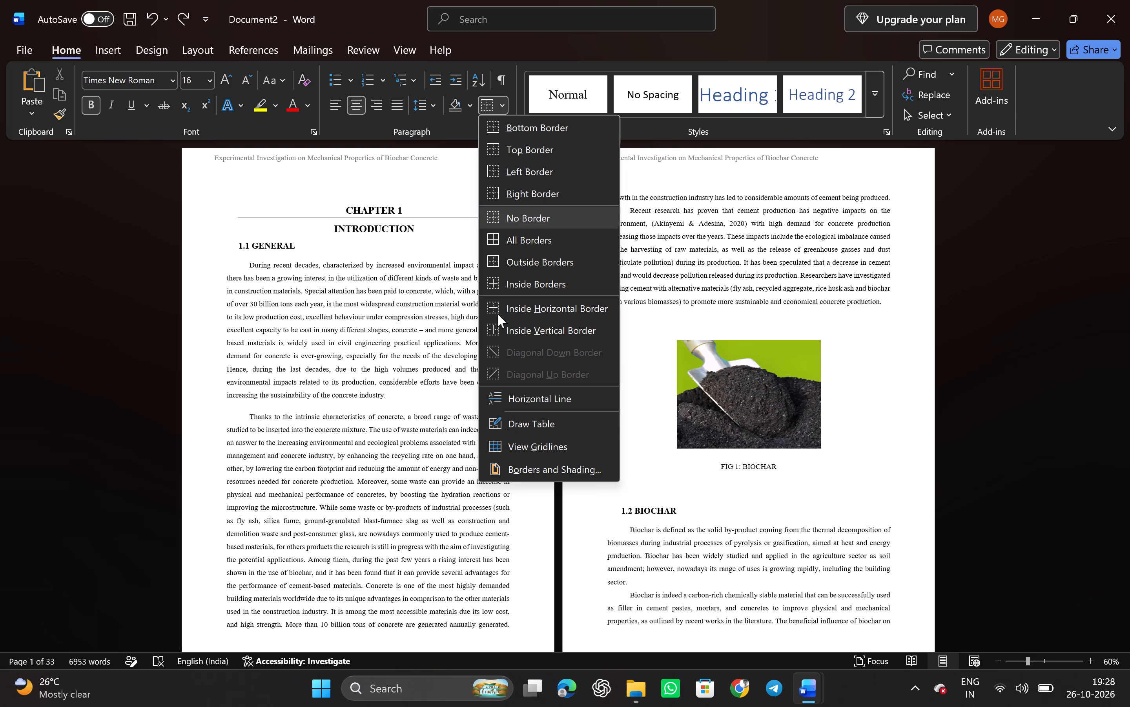
click(503, 401)
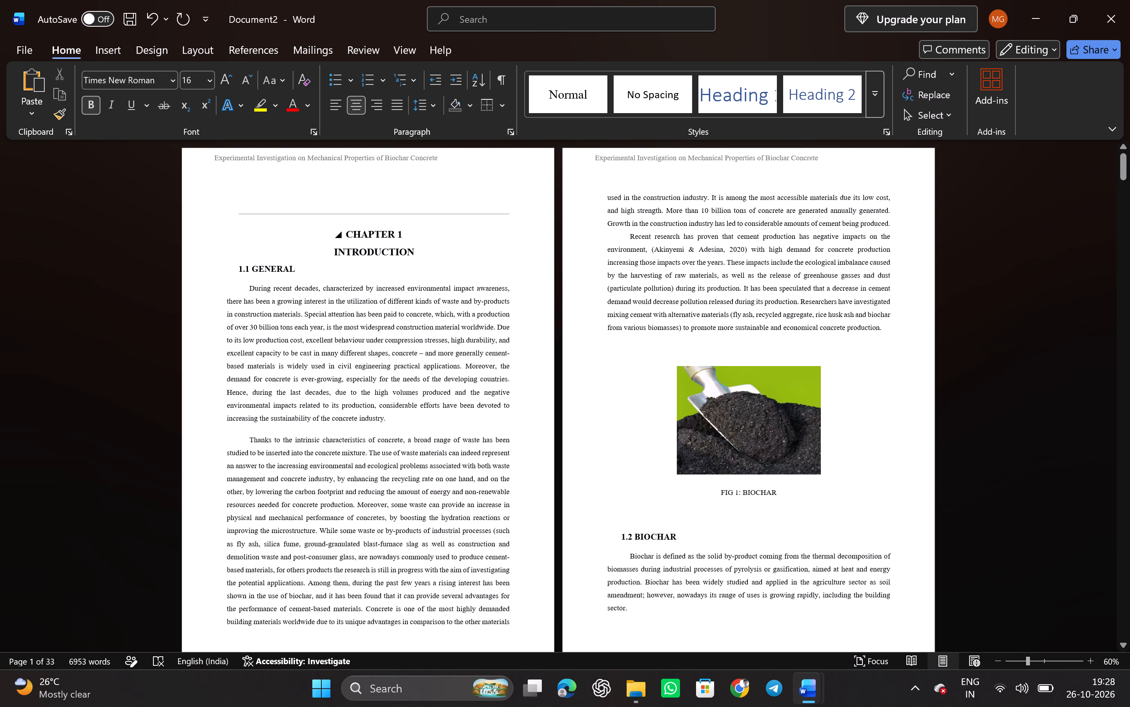
scroll(493, 225, down, 3)
scroll(493, 225, up, 3)
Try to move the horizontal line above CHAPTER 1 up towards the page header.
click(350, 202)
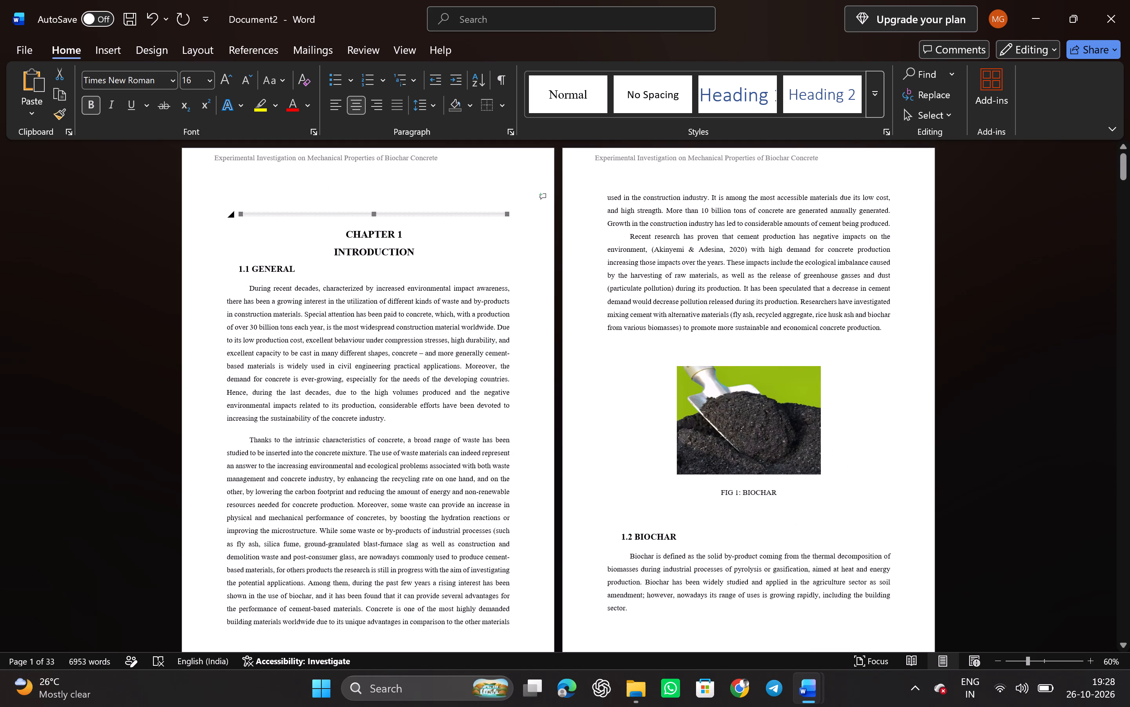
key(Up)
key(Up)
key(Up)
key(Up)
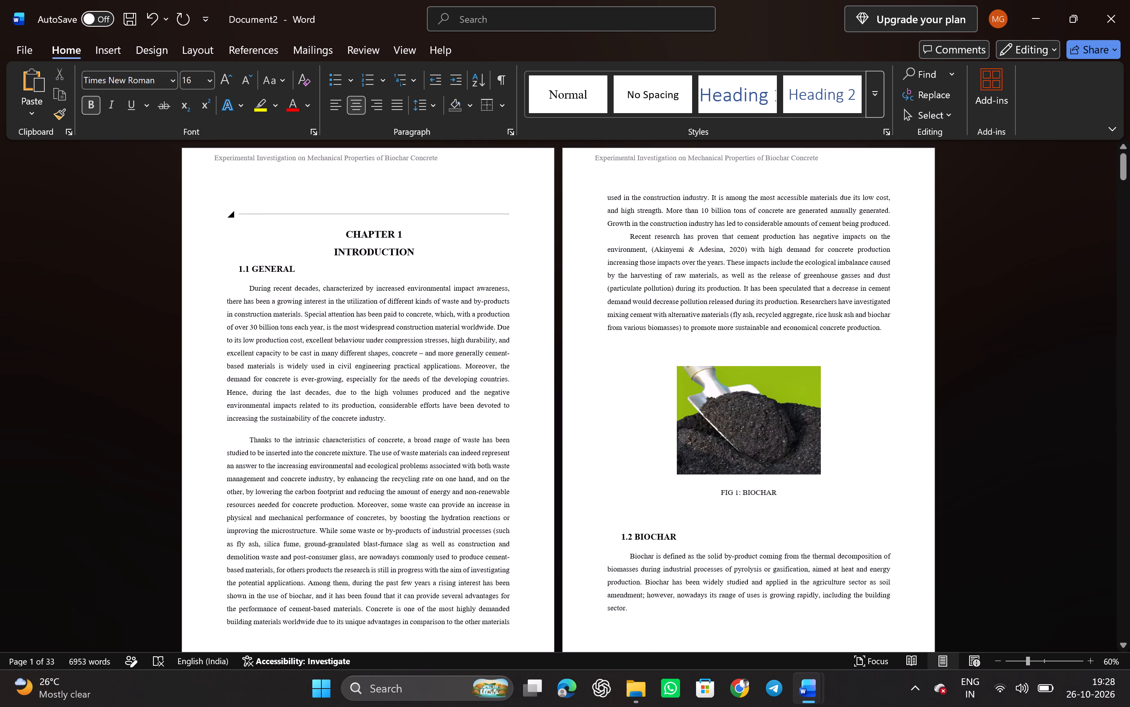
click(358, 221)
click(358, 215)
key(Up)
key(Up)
Delete the horizontal line above the CHAPTER 1 heading and return its emptied paragraph to left alignment.
click(384, 221)
double_click(388, 215)
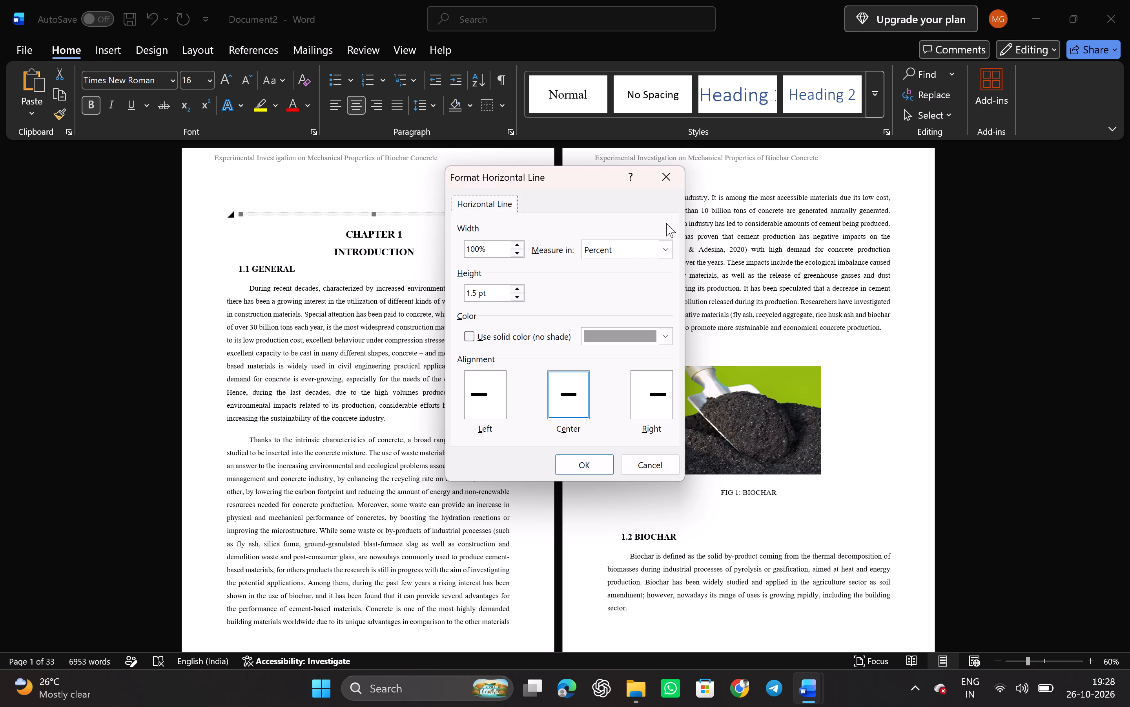
click(666, 172)
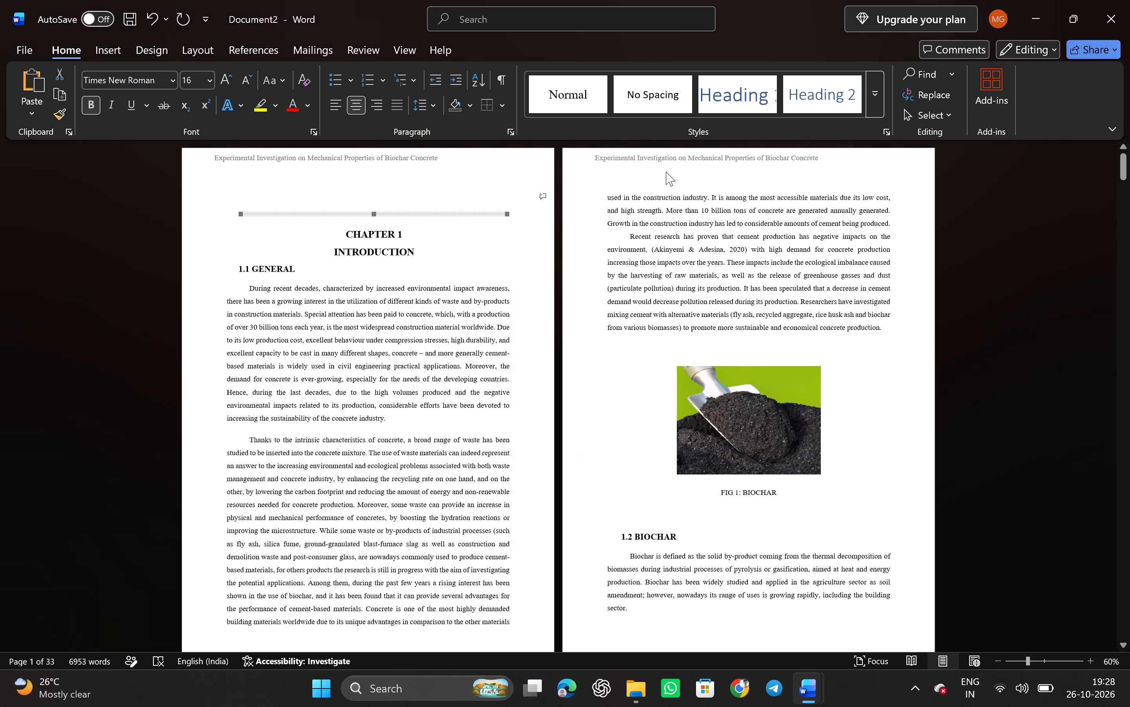
key(Delete)
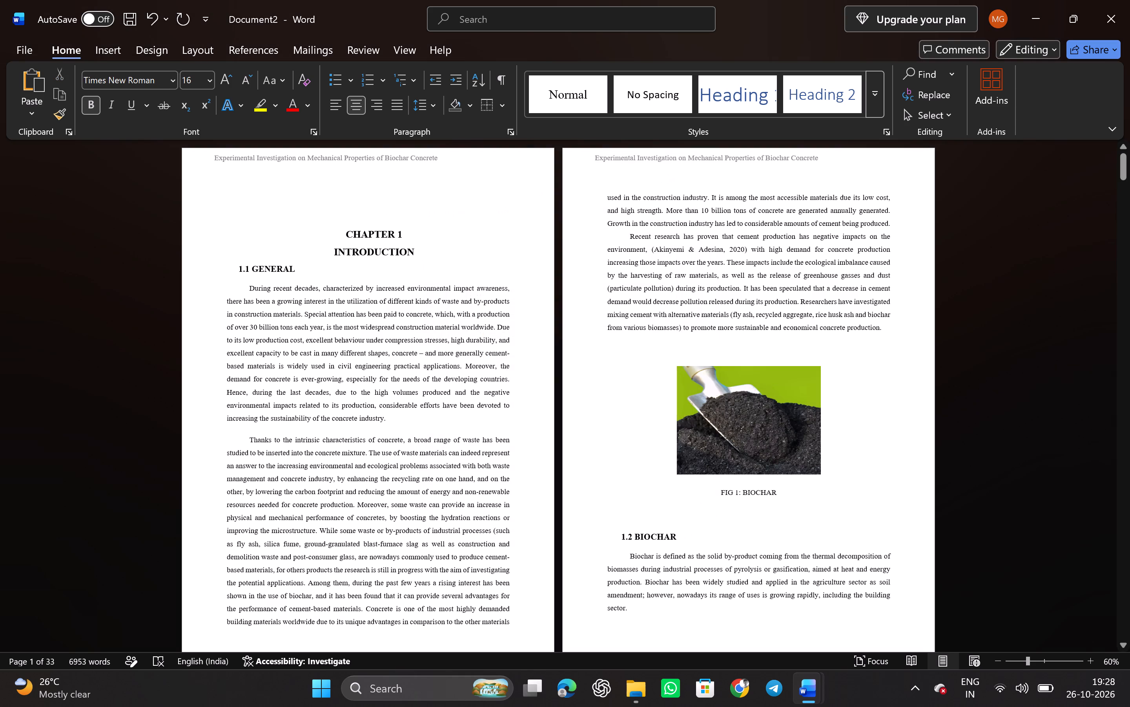
key(BackSpace)
key(BackSpace)
key(BackSpace)
key(BackSpace)
key(BackSpace)
key(BackSpace)
key(BackSpace)
key(BackSpace)
key(BackSpace)
key(BackSpace)
key(BackSpace)
Apply a top border to the empty paragraph above the CHAPTER 1 heading.
click(500, 101)
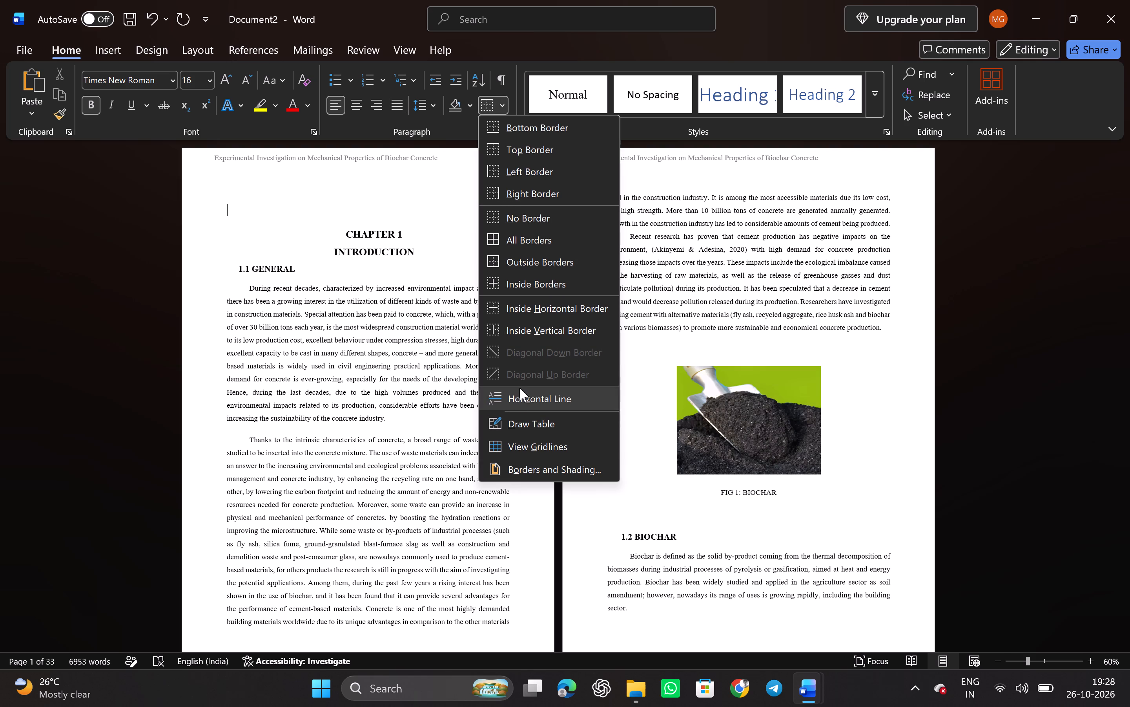
click(556, 145)
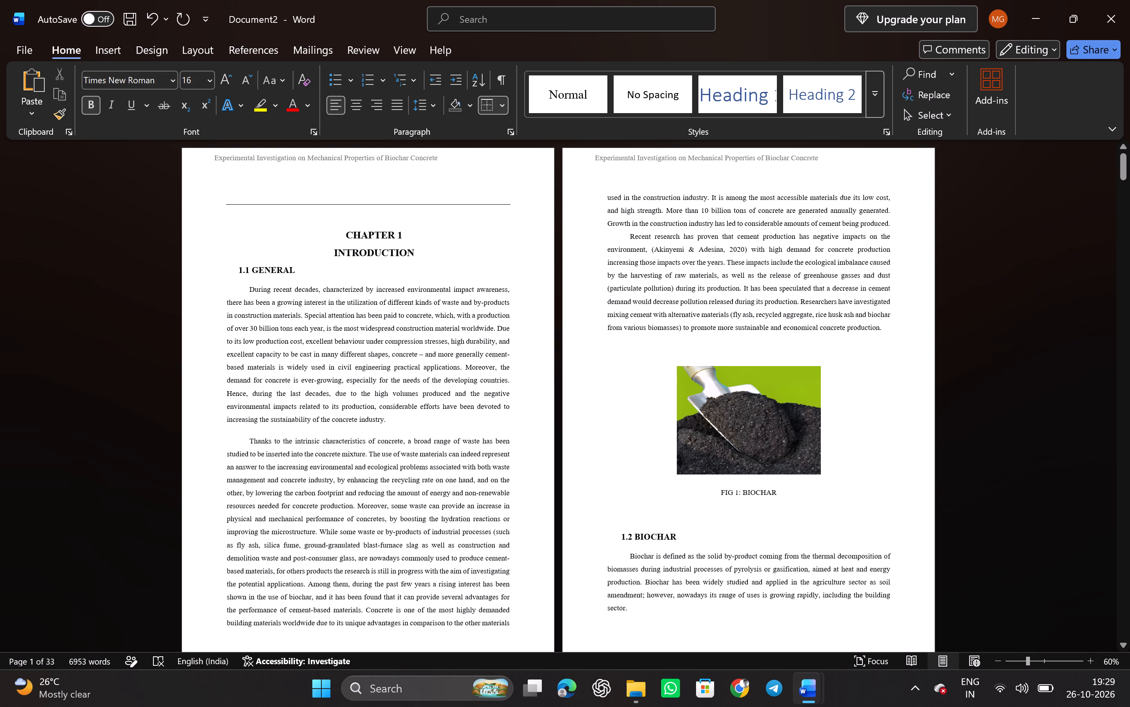
Break the paragraph at the end of page 1's last line and apply a bottom border to the part on page 1.
scroll(294, 394, down, 1)
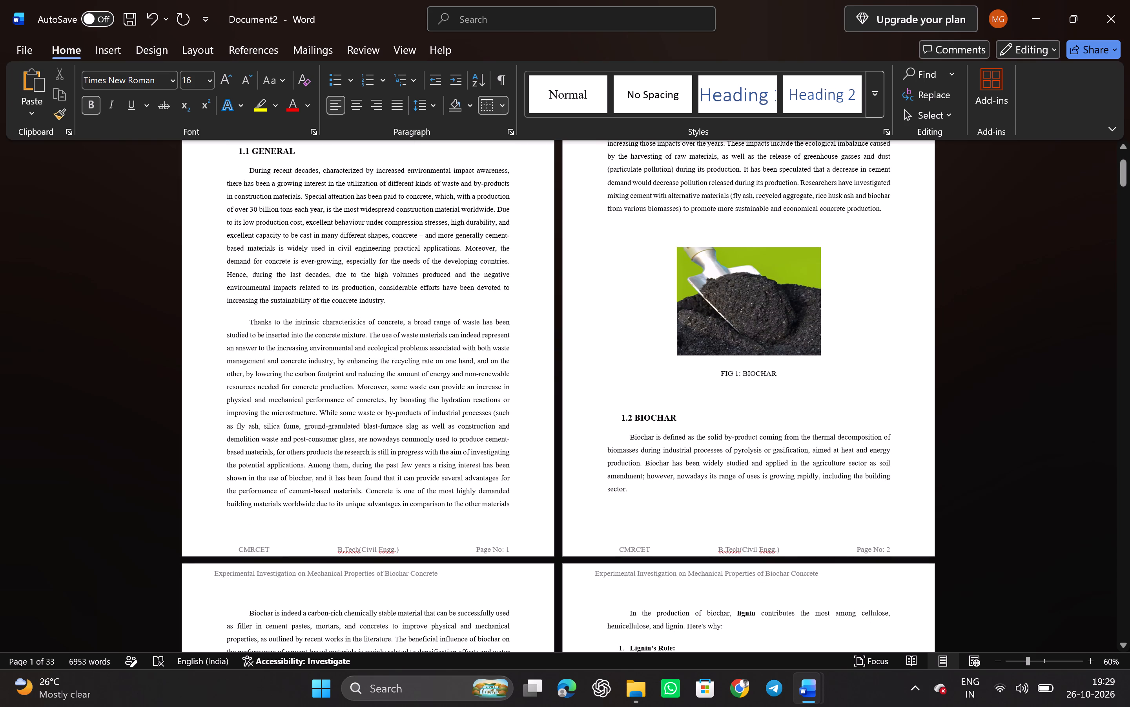
click(517, 504)
key(Return)
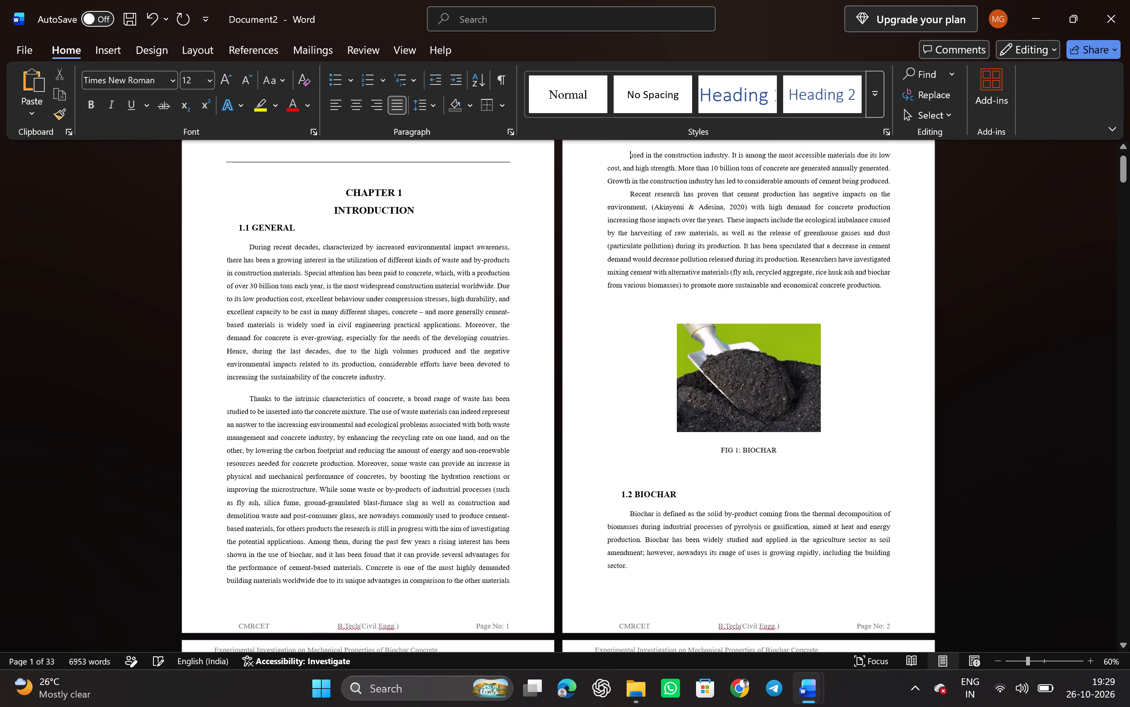
click(515, 581)
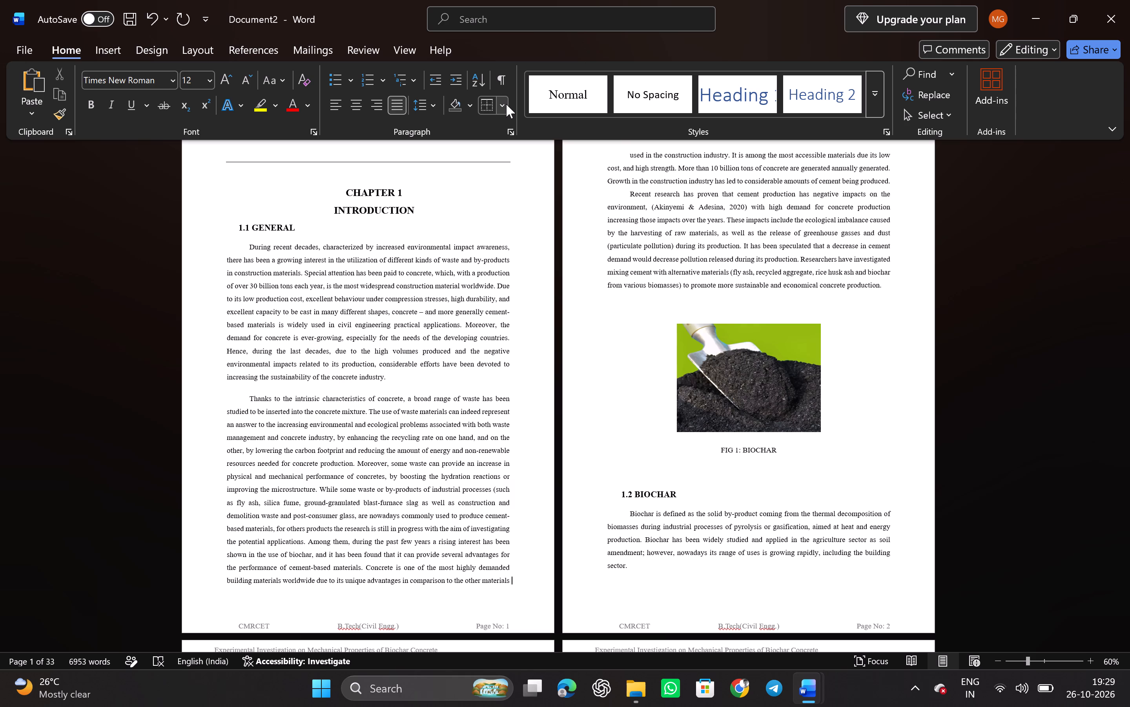
click(506, 104)
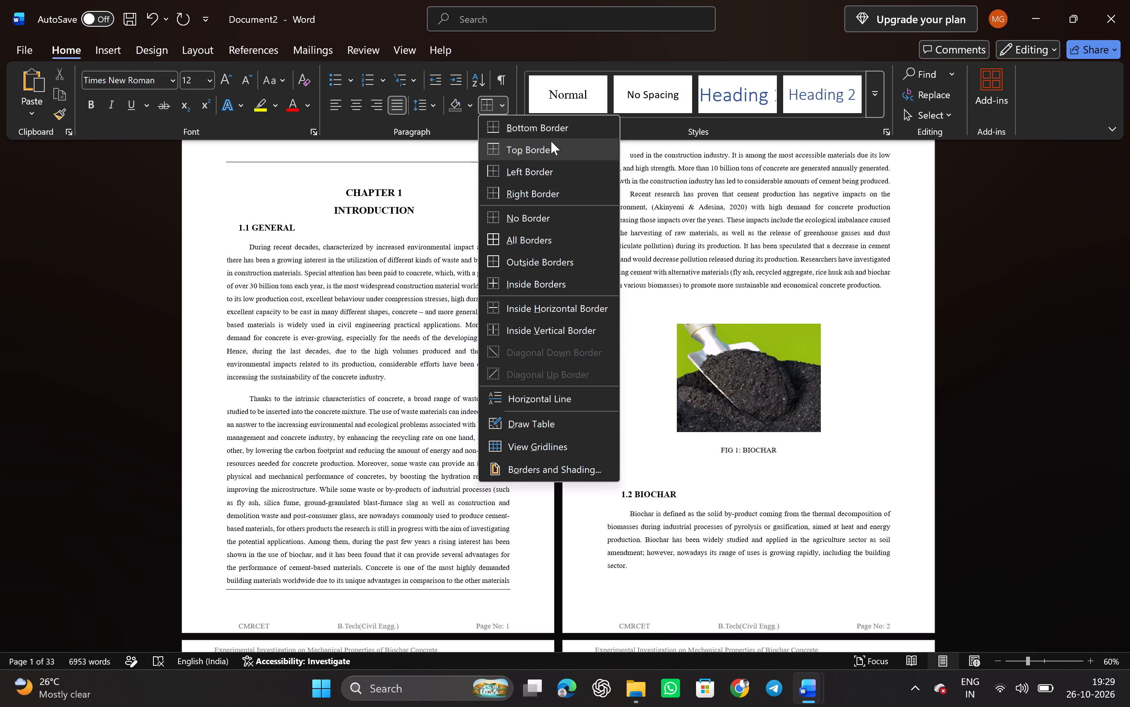
click(548, 128)
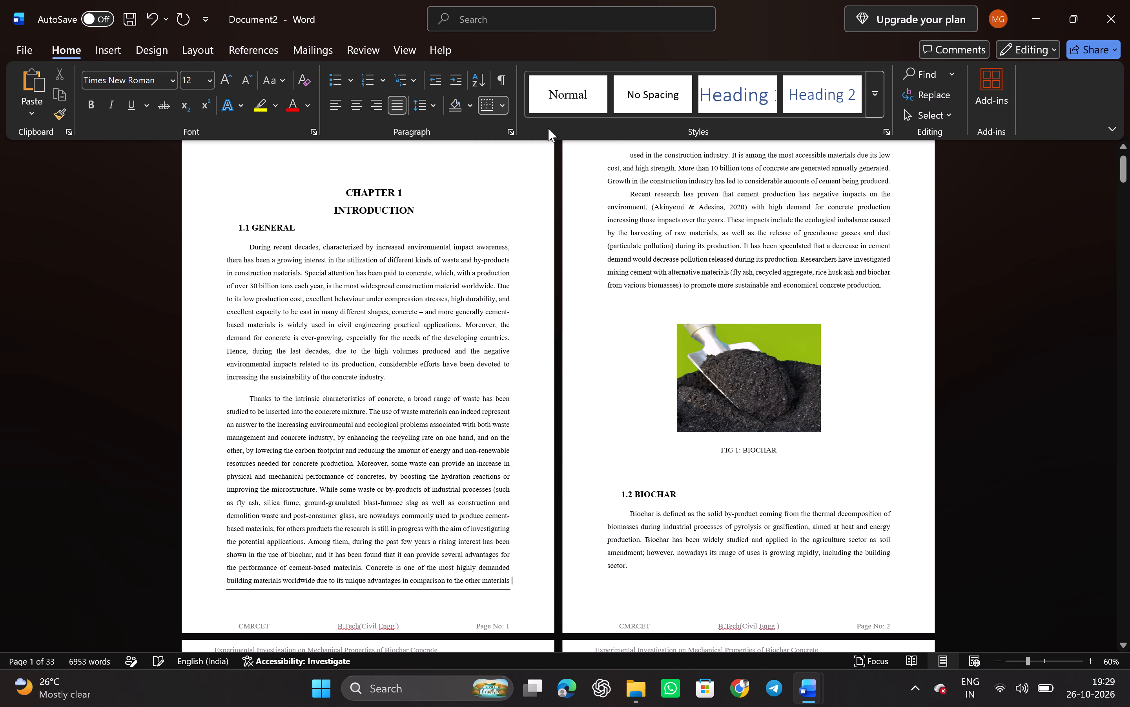
Set the header's distance from the top of the page to 1.4 cm and return to the document body.
scroll(467, 273, up, 2)
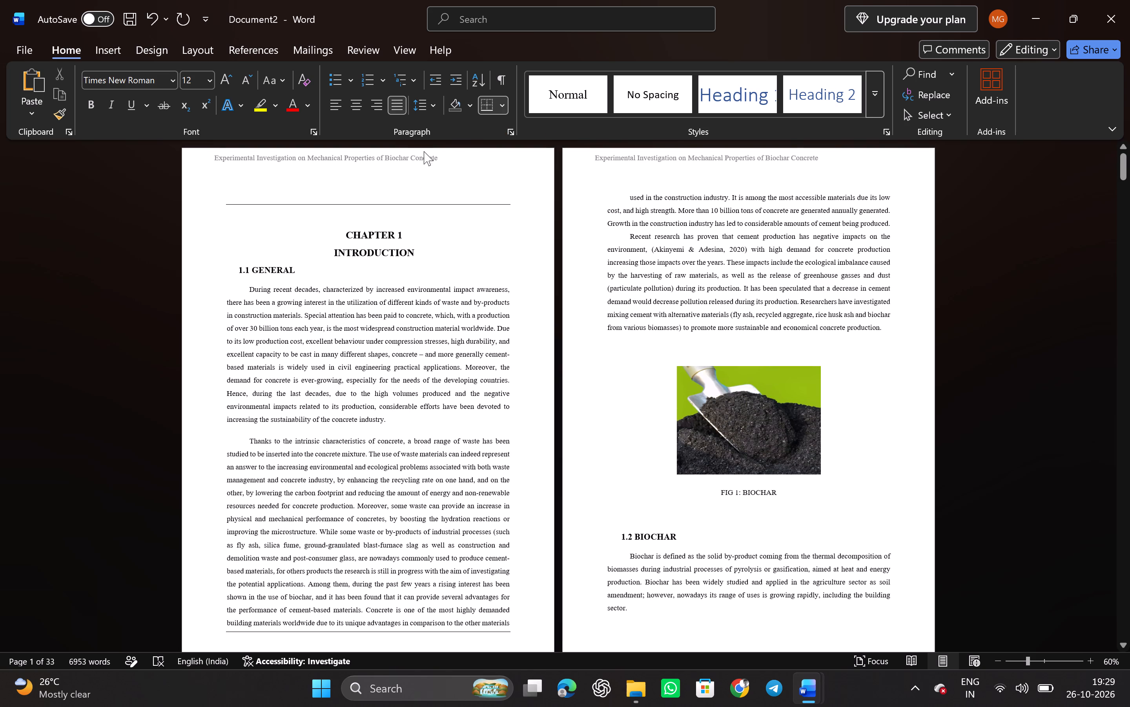
double_click(428, 159)
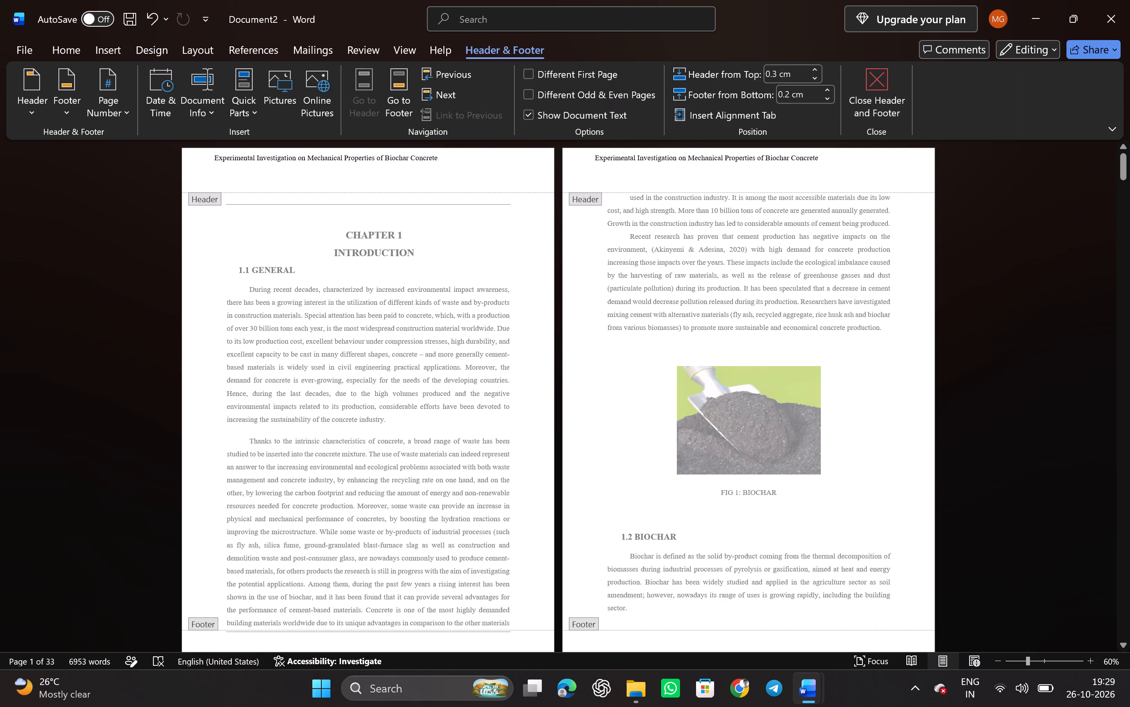
drag(451, 158, 194, 165)
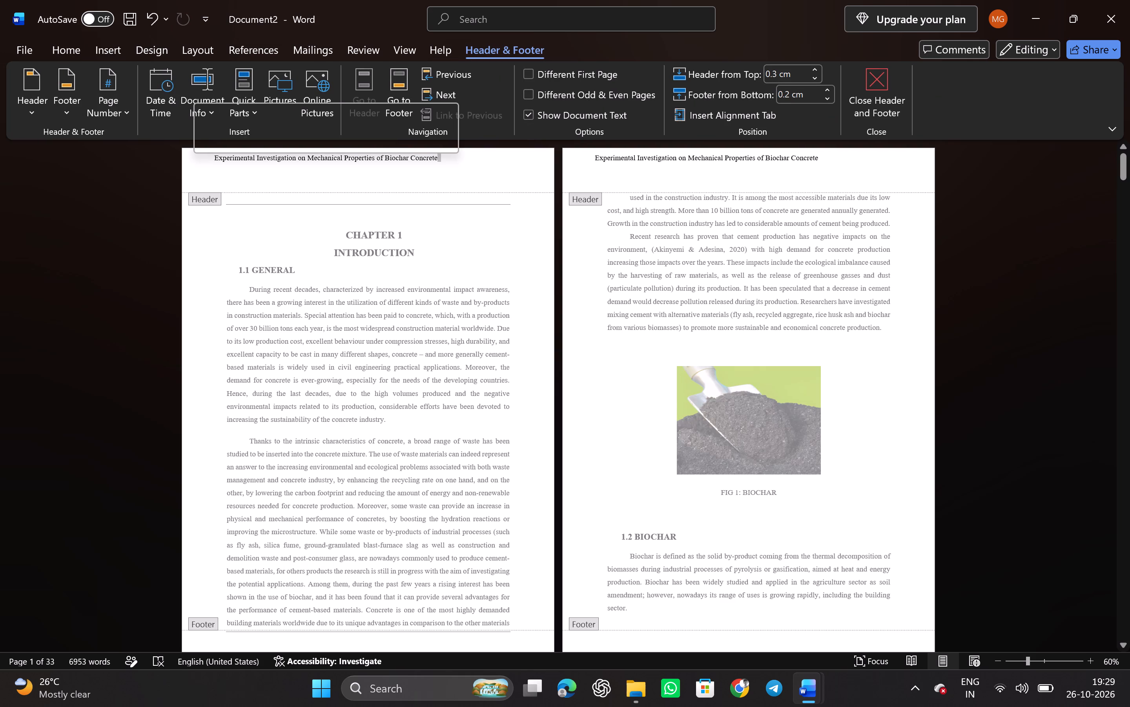
click(239, 162)
drag(215, 156, 446, 150)
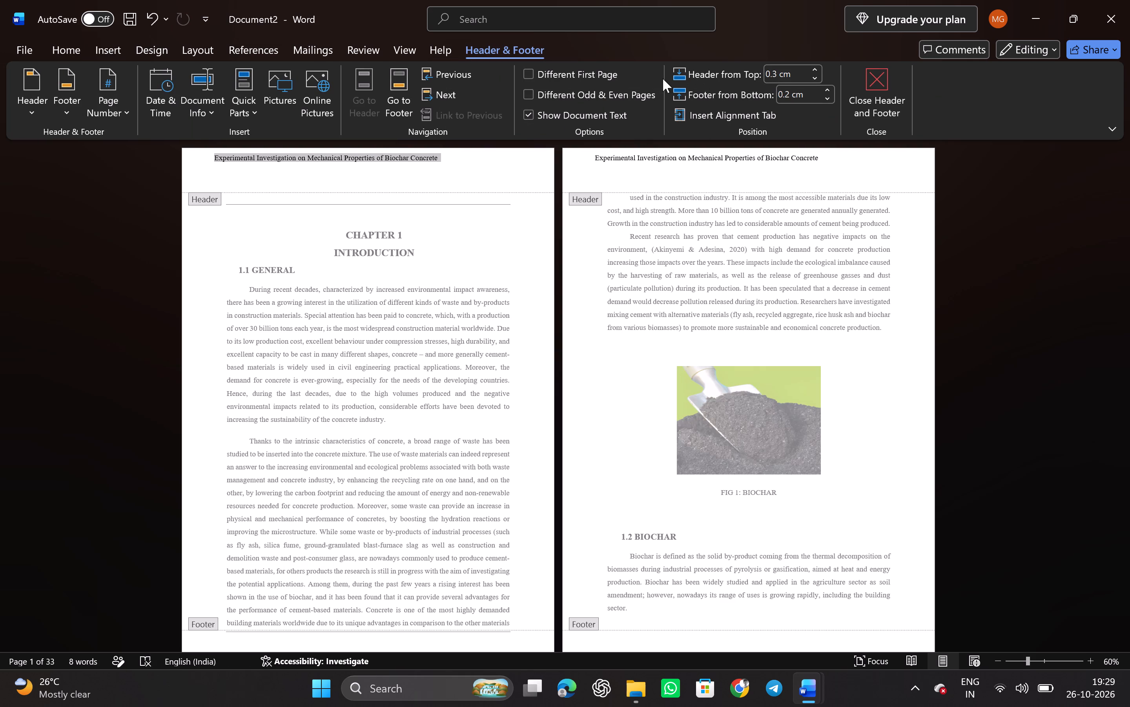
double_click(817, 73)
triple_click(817, 73)
triple_click(817, 73)
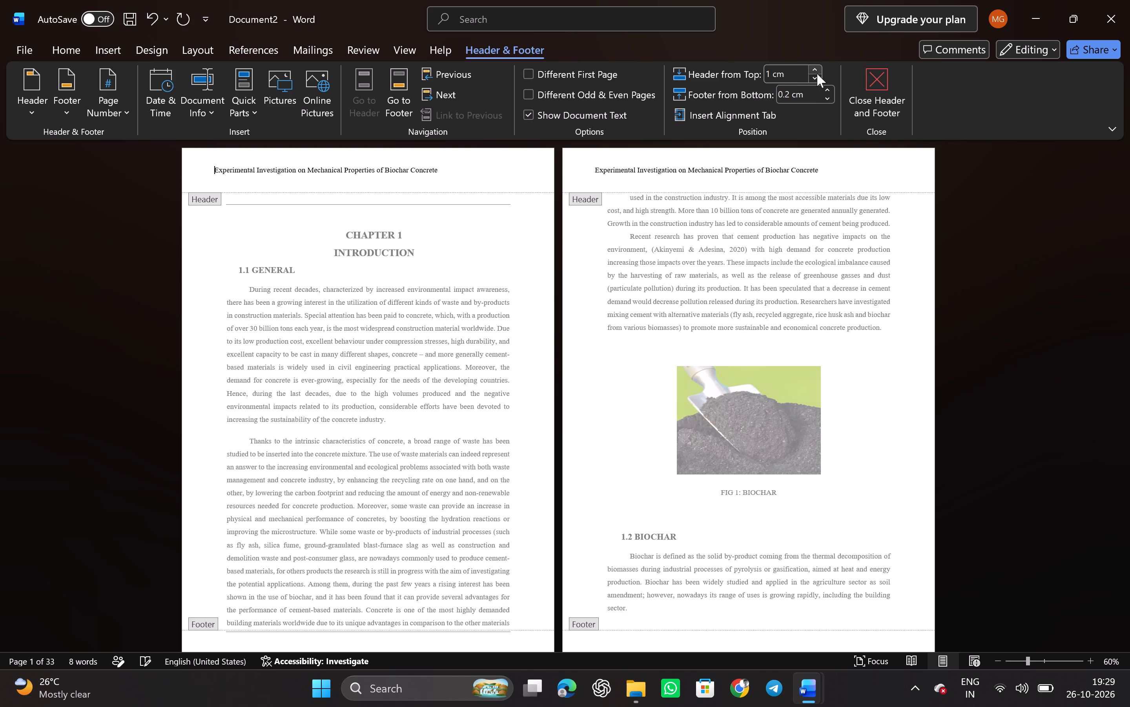
triple_click(817, 73)
triple_click(817, 73)
double_click(817, 73)
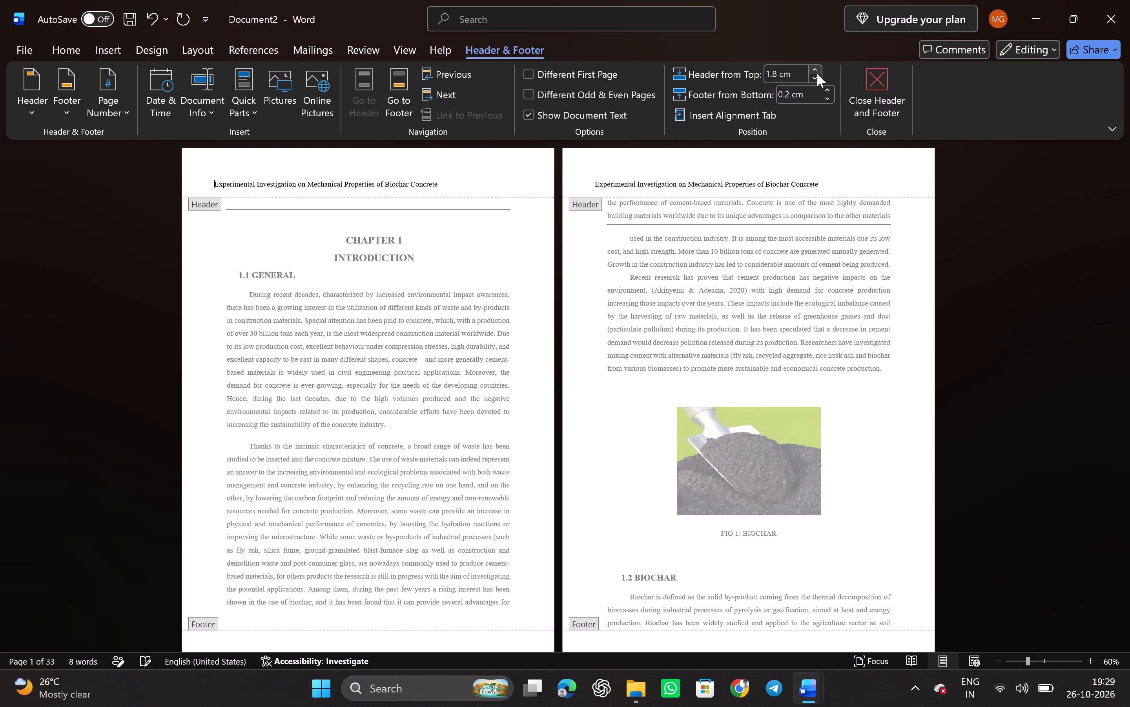
click(816, 64)
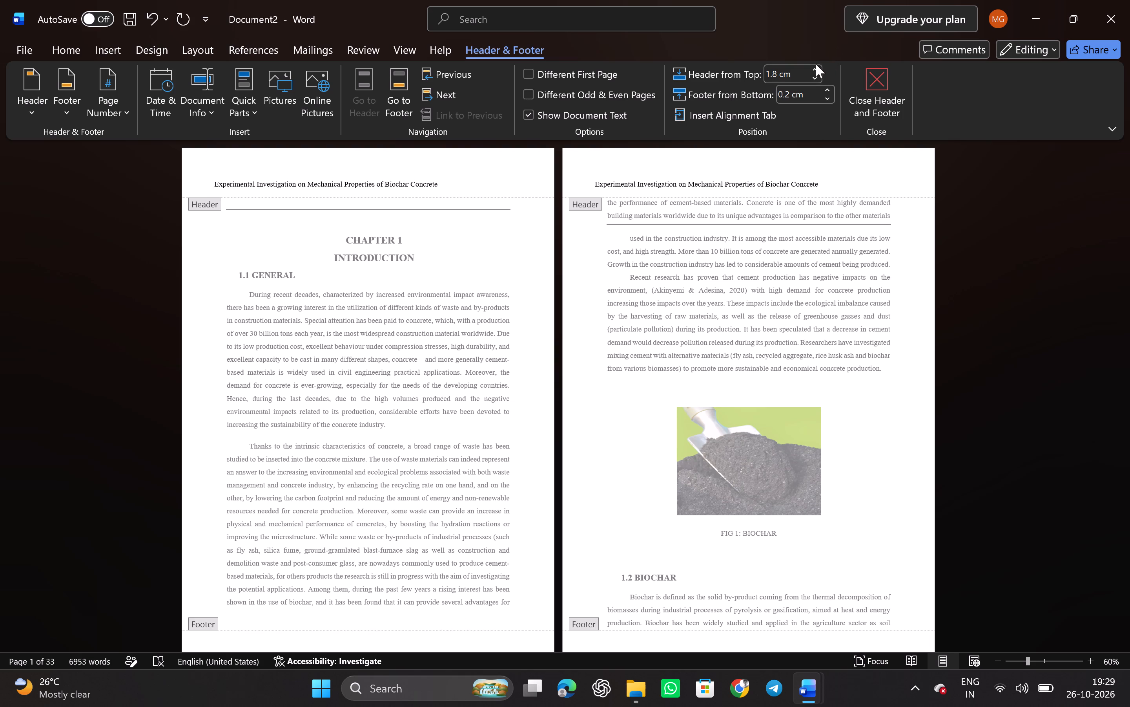
click(816, 64)
click(815, 69)
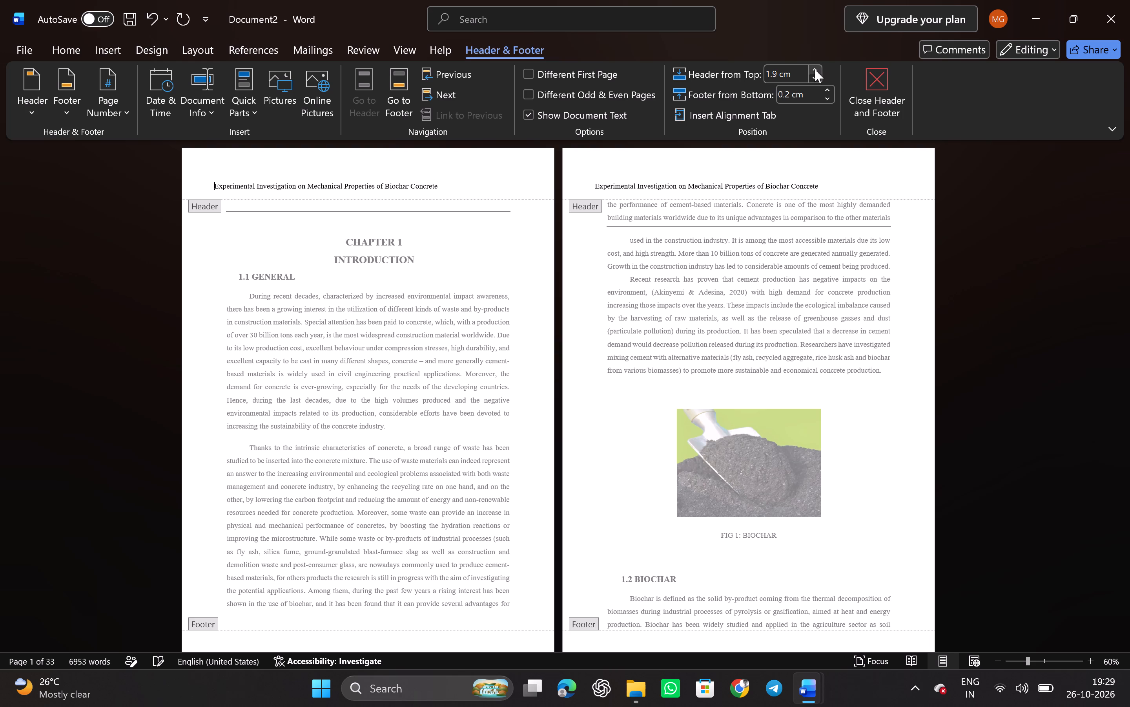
click(815, 69)
double_click(815, 69)
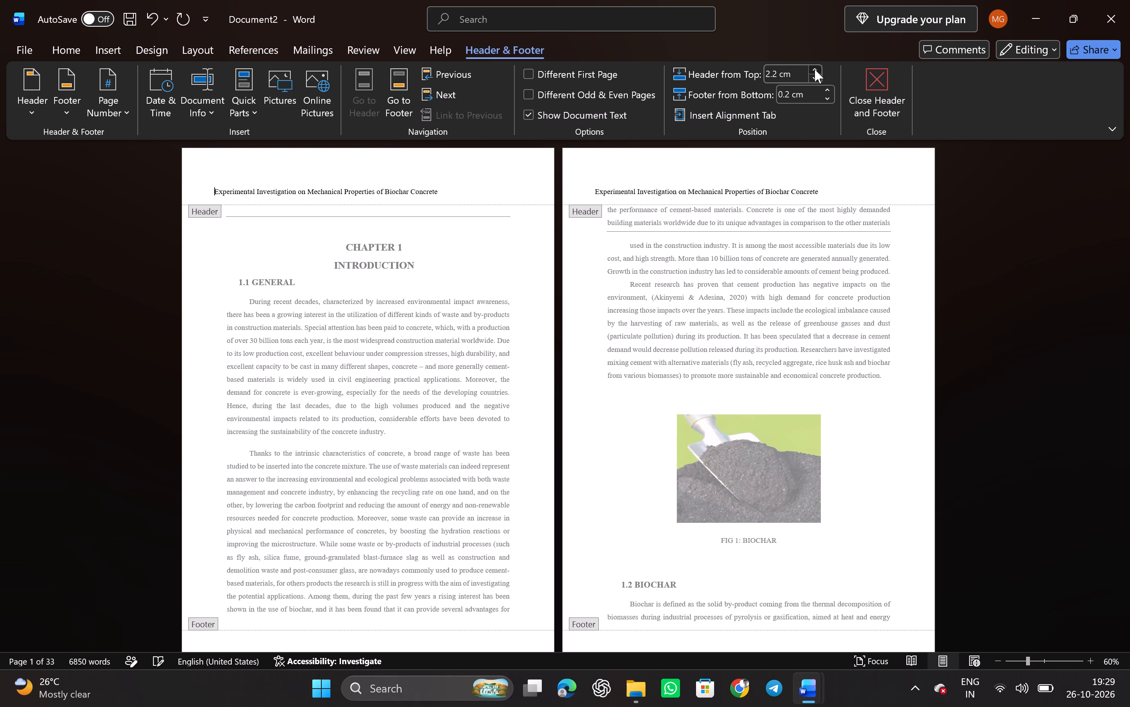
triple_click(813, 73)
click(813, 73)
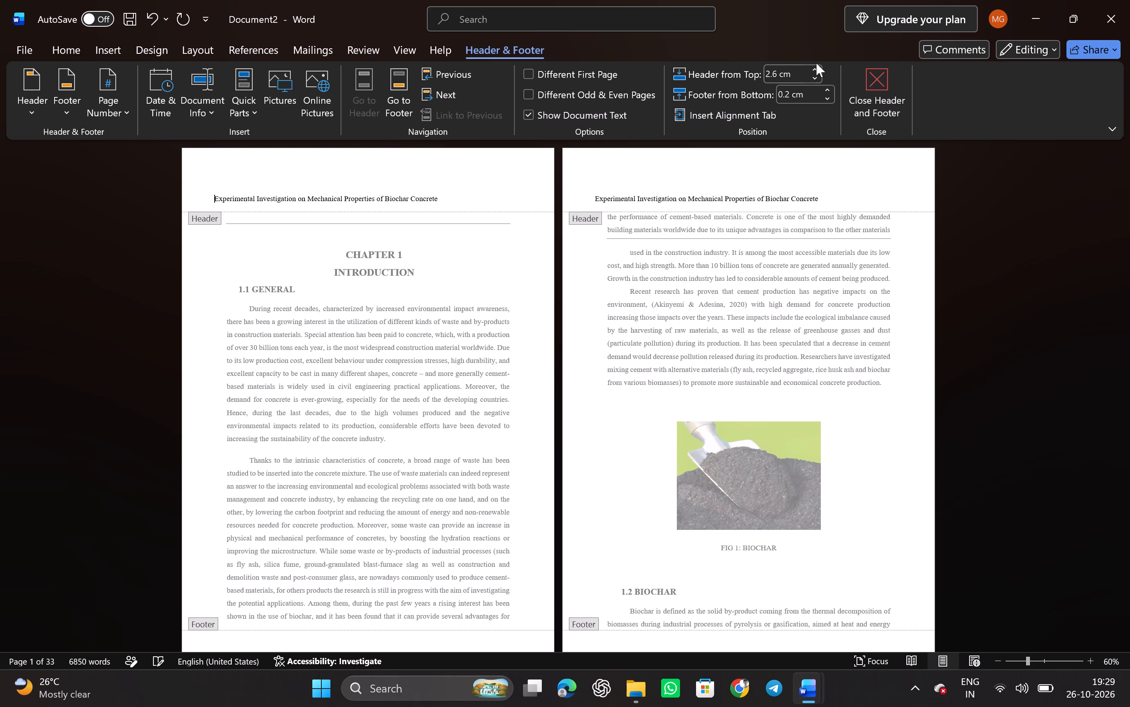
triple_click(814, 69)
double_click(814, 69)
drag(814, 69, 814, 79)
triple_click(814, 79)
triple_click(814, 79)
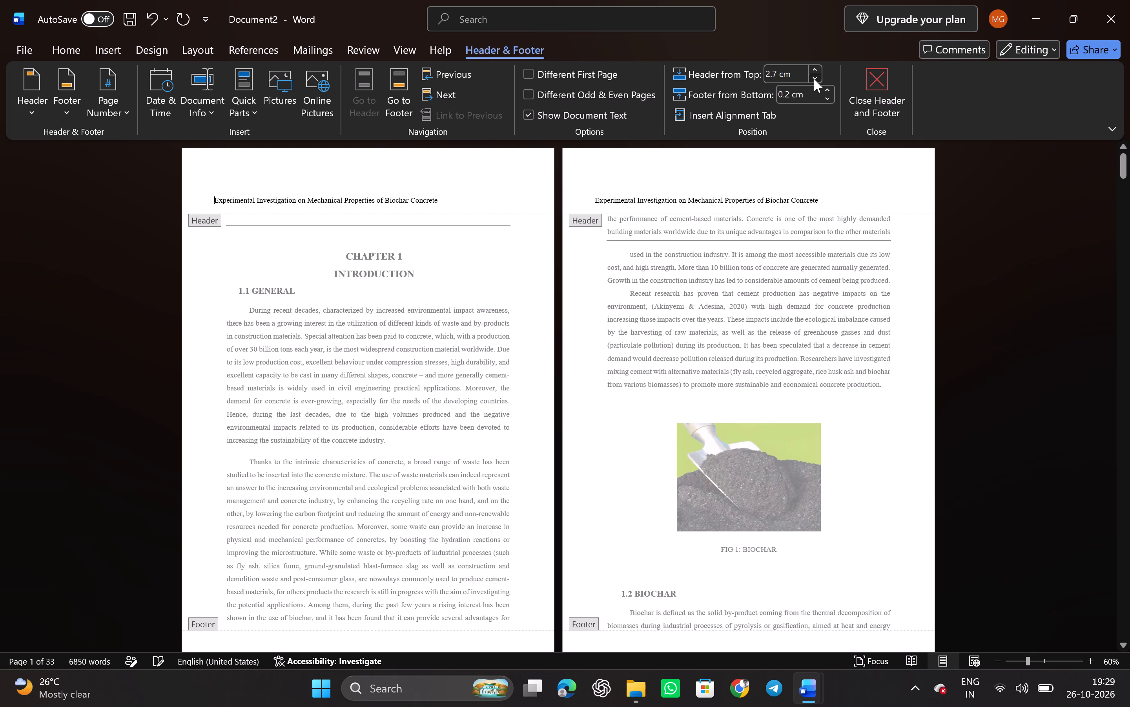
triple_click(814, 79)
triple_click(814, 79)
triple_click(814, 79)
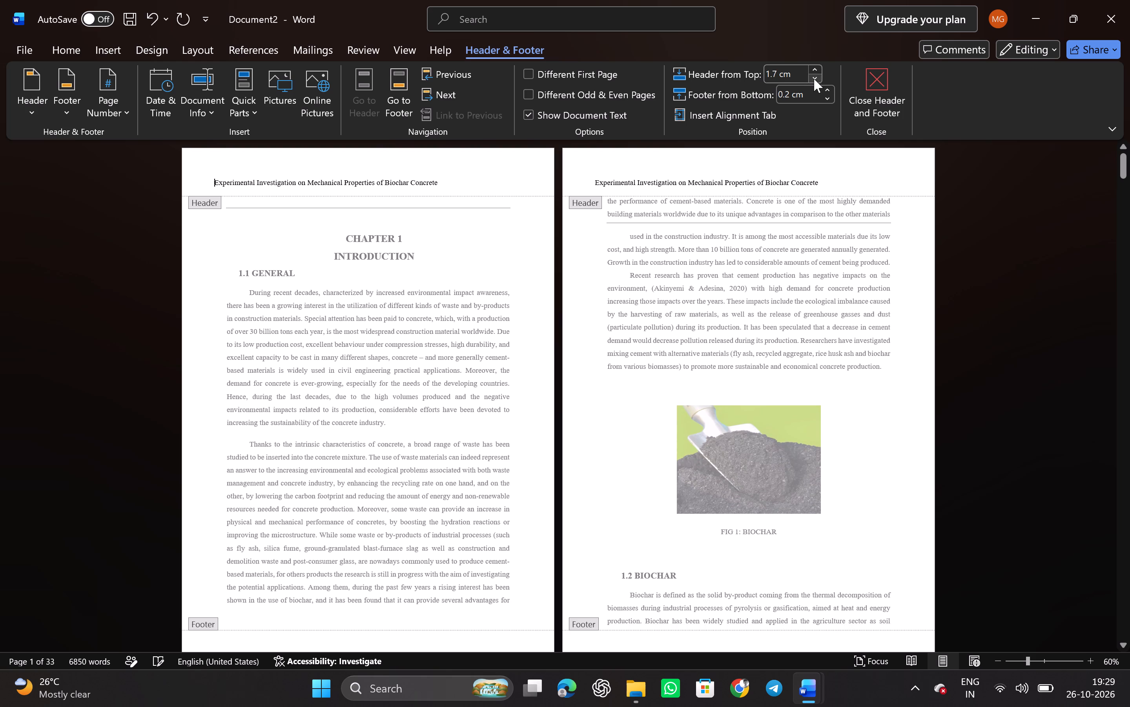
click(814, 79)
click(814, 79)
click(814, 79)
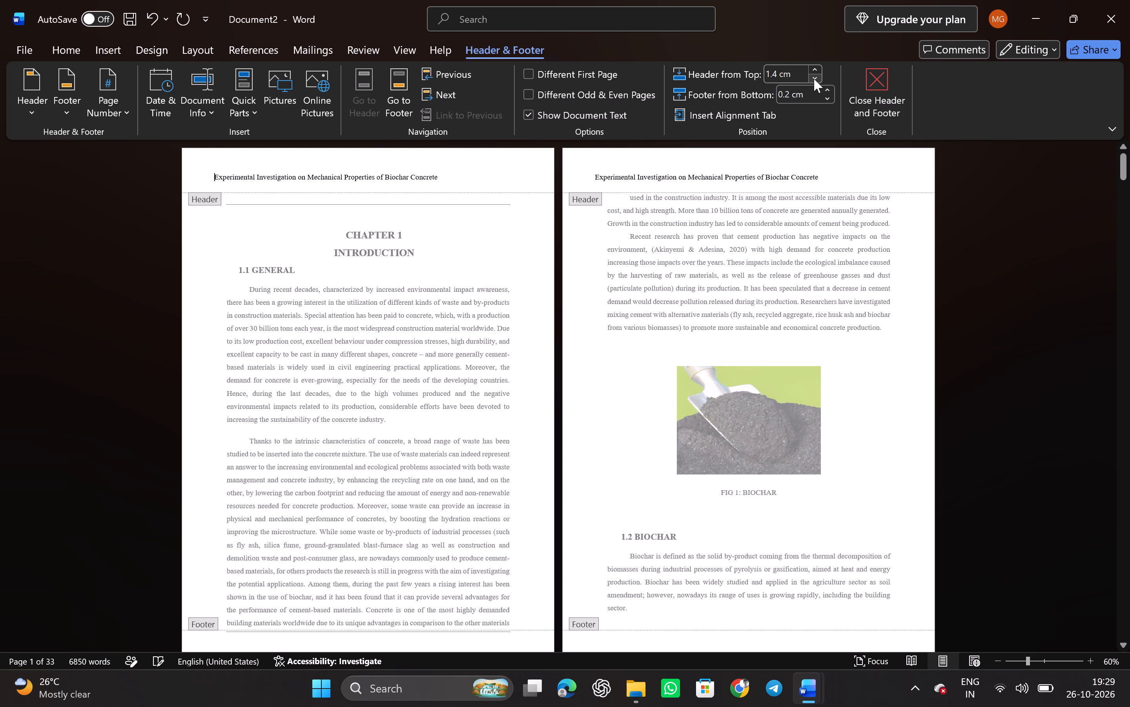
click(814, 116)
double_click(516, 338)
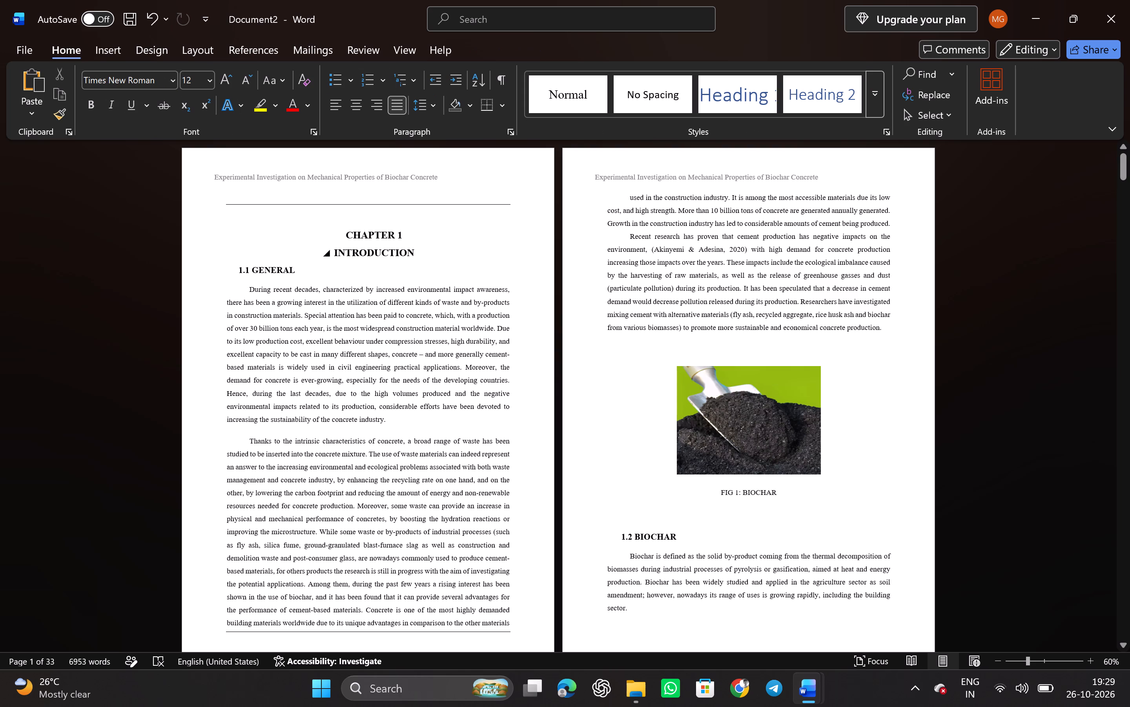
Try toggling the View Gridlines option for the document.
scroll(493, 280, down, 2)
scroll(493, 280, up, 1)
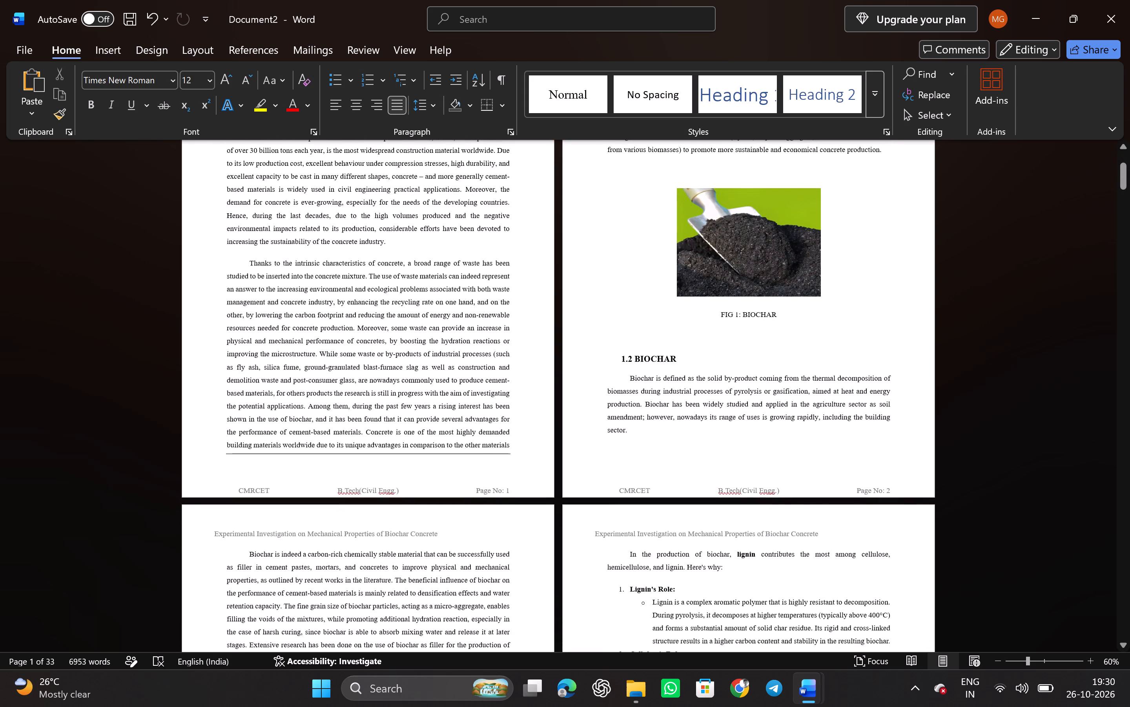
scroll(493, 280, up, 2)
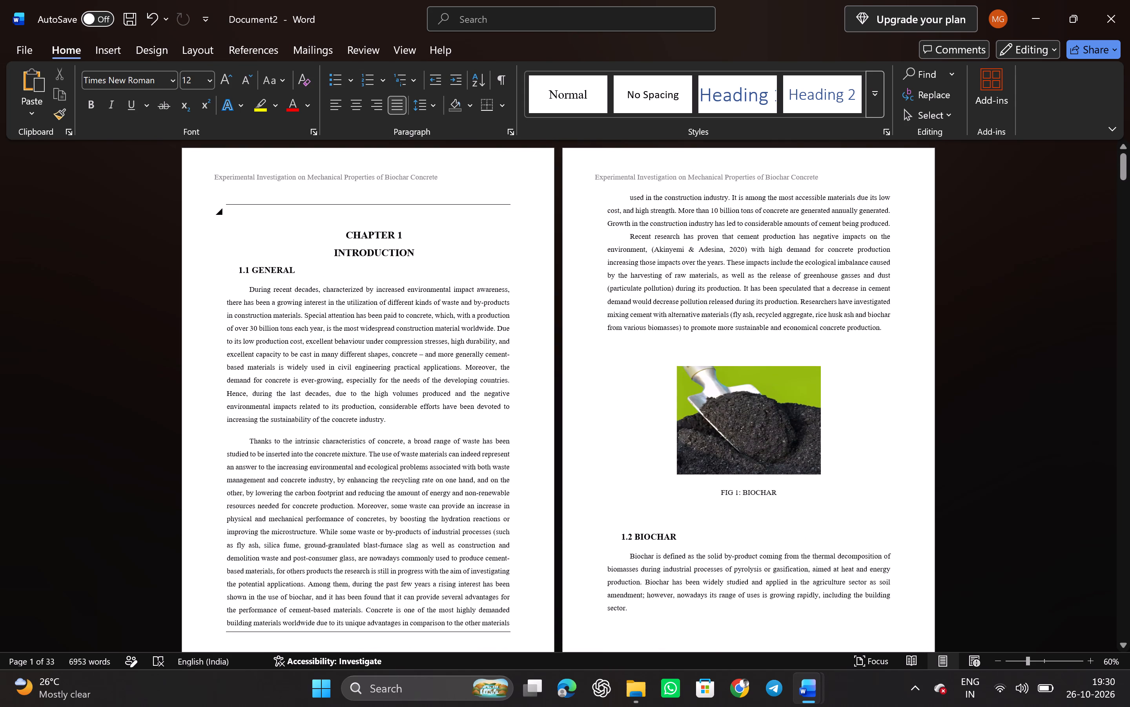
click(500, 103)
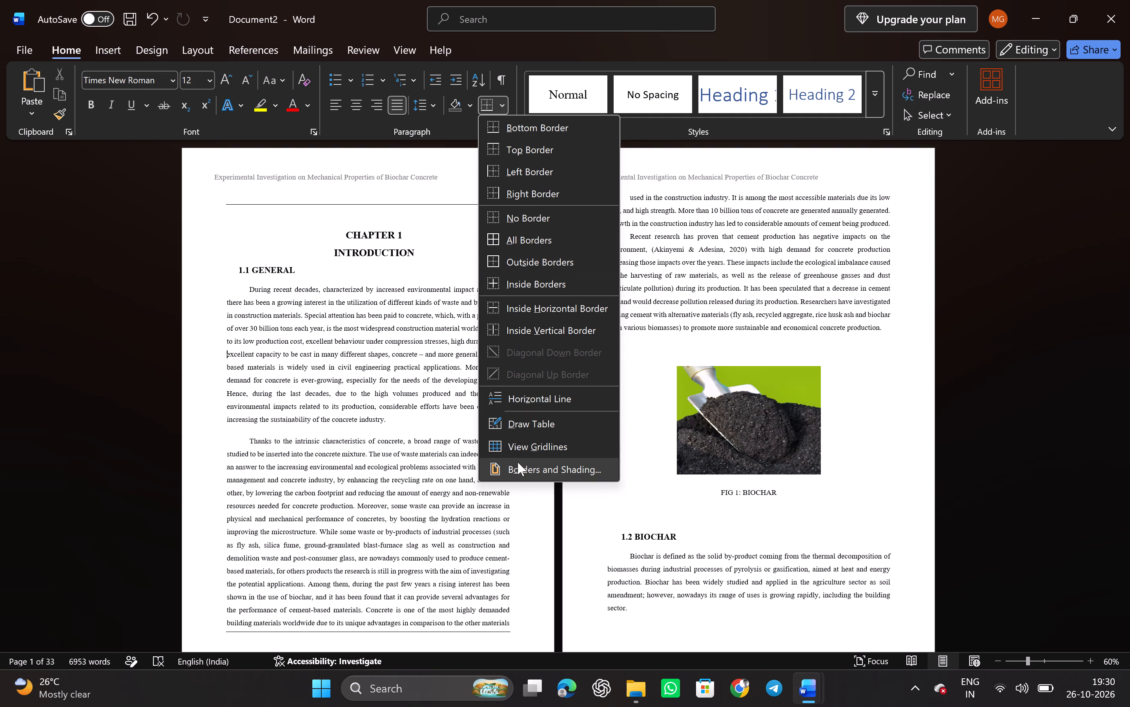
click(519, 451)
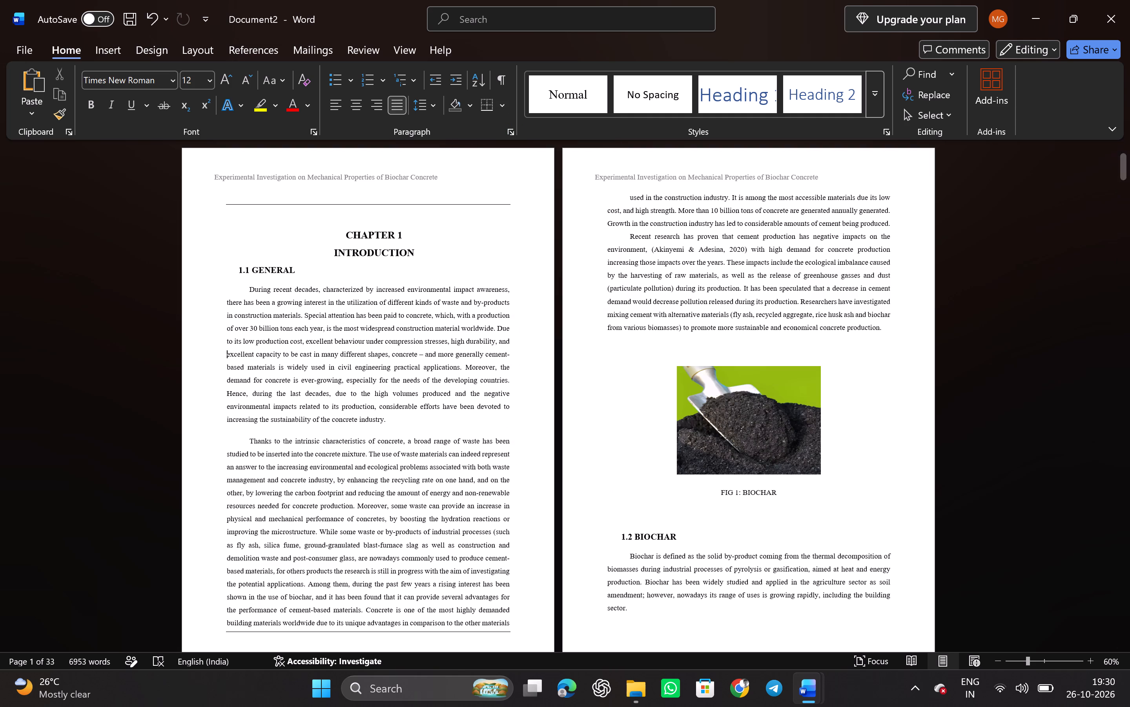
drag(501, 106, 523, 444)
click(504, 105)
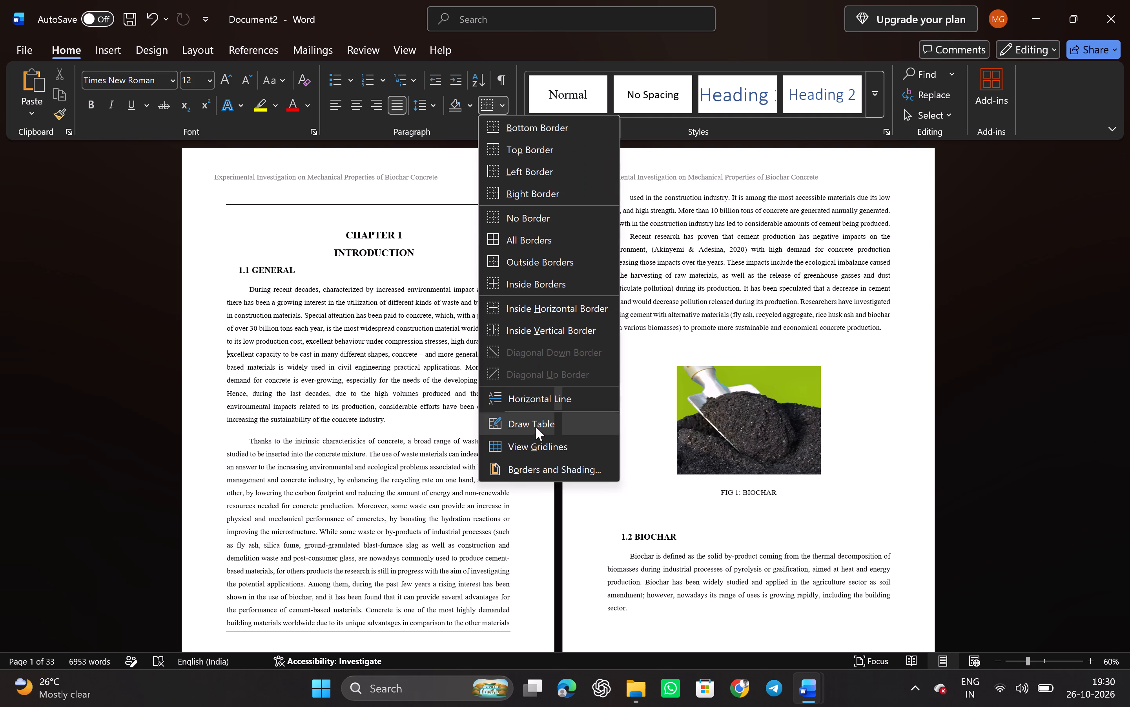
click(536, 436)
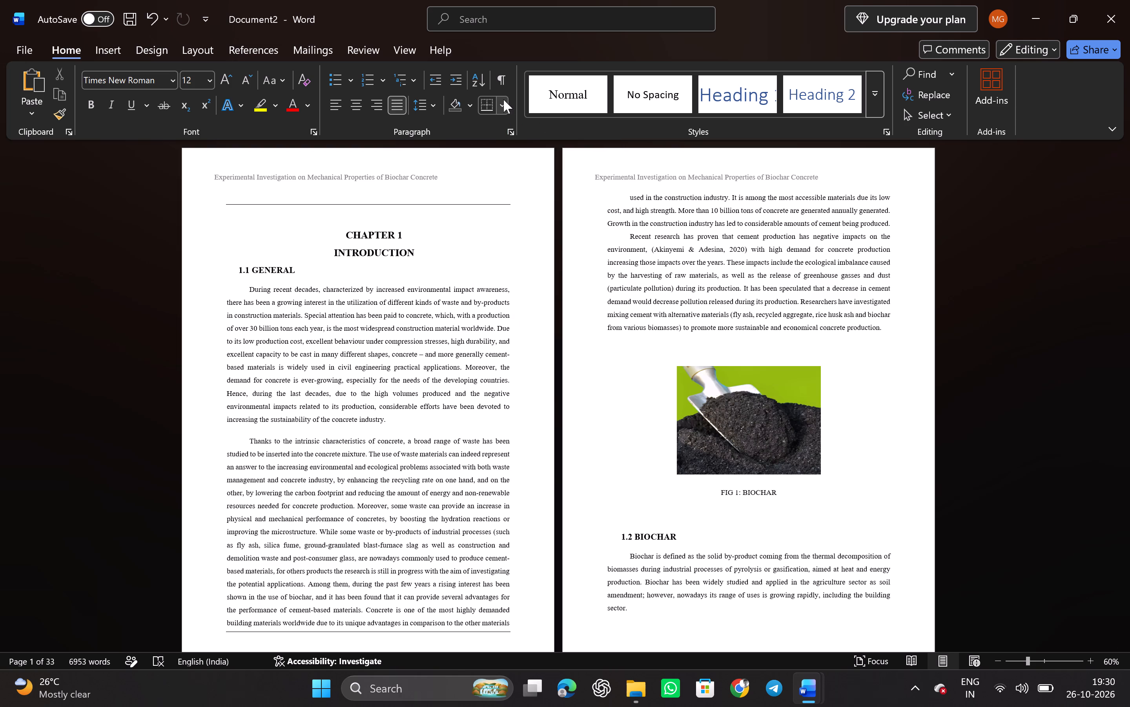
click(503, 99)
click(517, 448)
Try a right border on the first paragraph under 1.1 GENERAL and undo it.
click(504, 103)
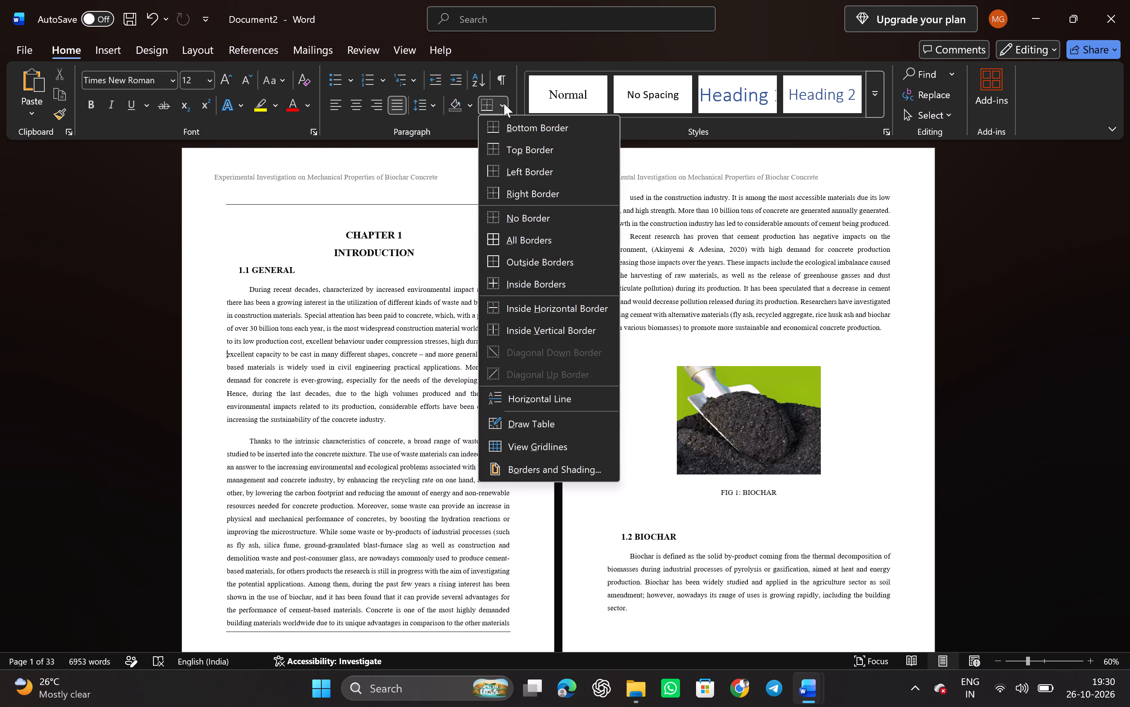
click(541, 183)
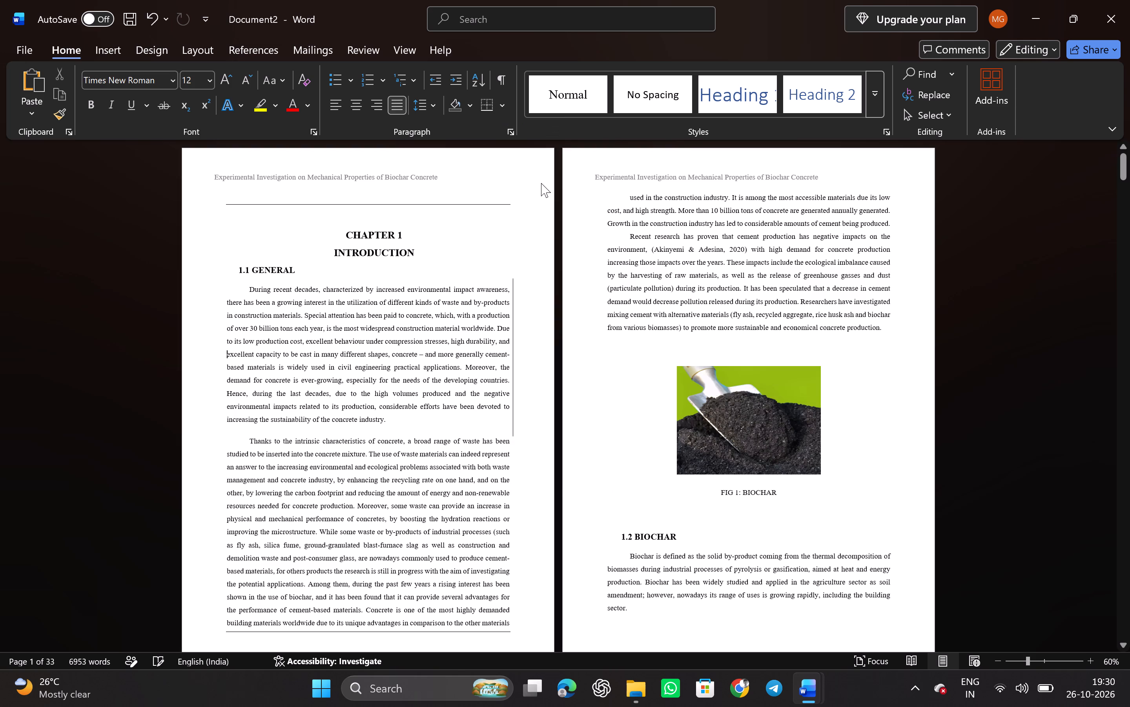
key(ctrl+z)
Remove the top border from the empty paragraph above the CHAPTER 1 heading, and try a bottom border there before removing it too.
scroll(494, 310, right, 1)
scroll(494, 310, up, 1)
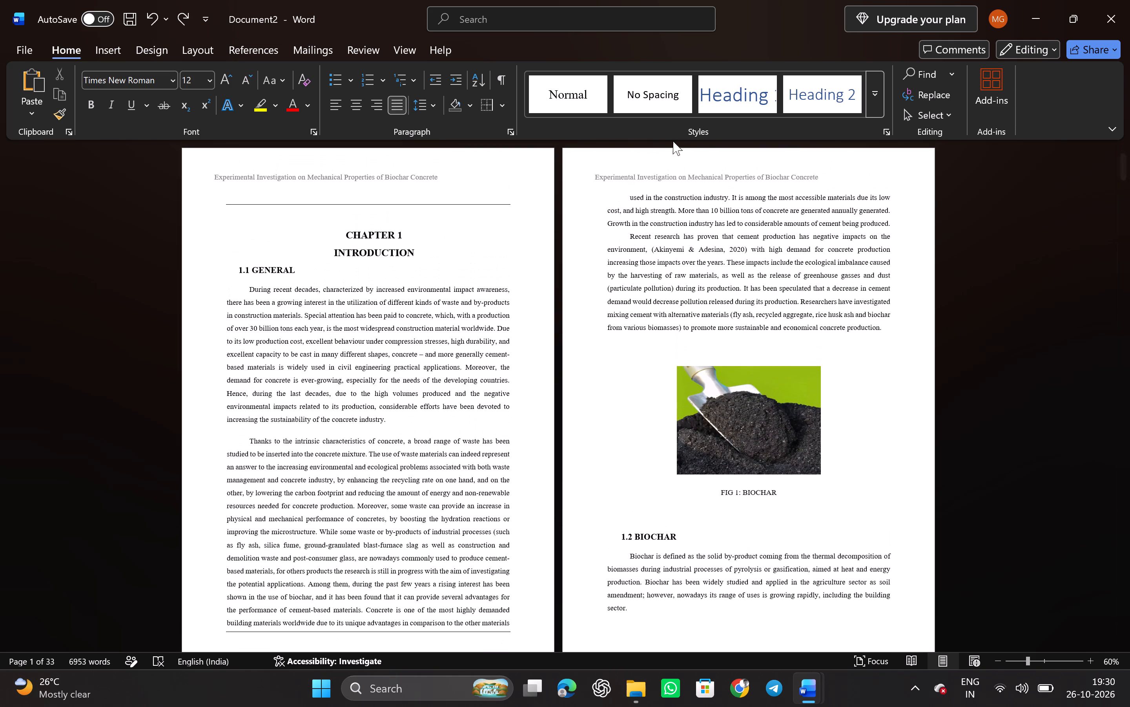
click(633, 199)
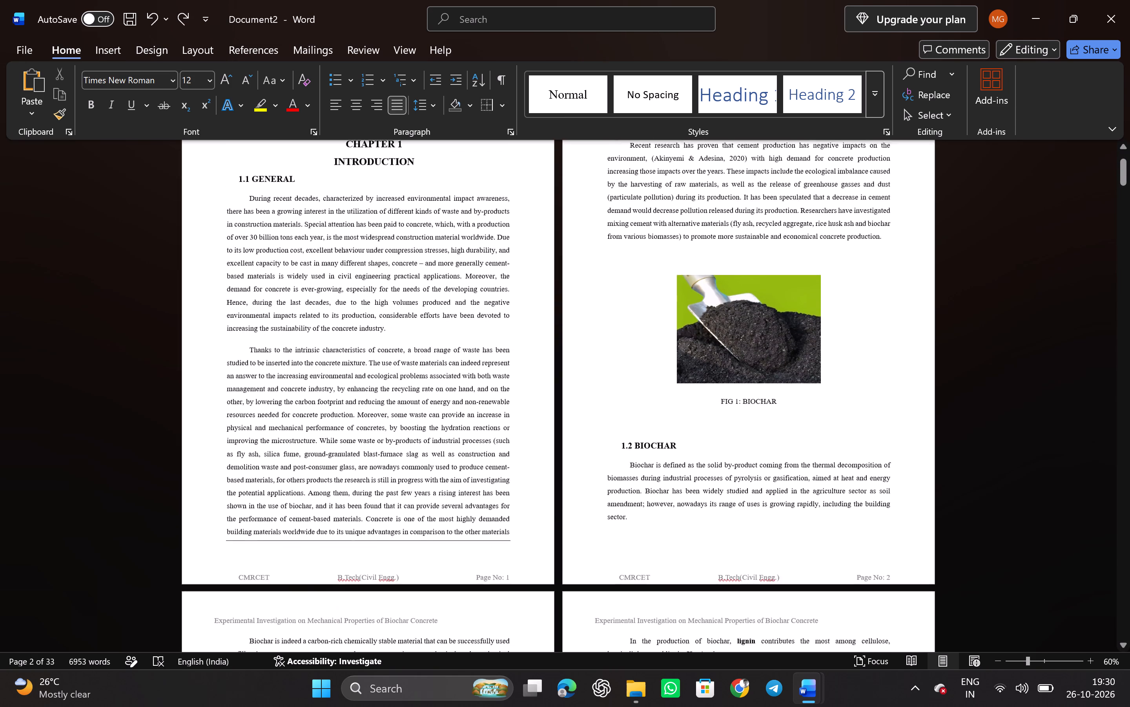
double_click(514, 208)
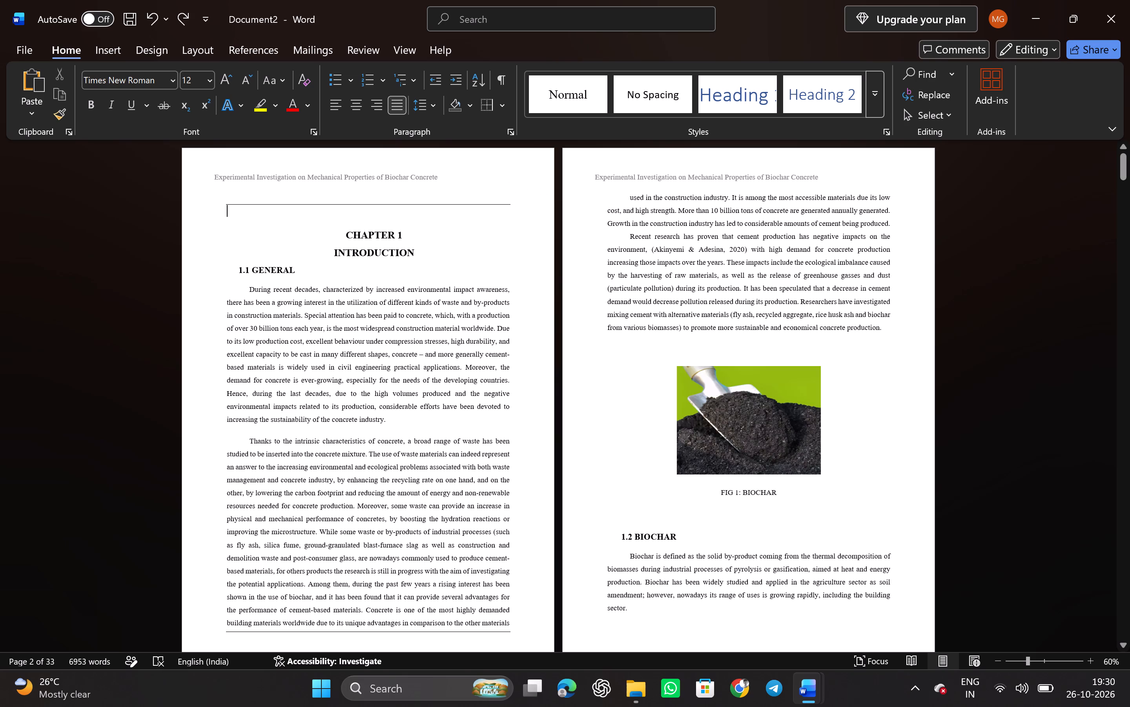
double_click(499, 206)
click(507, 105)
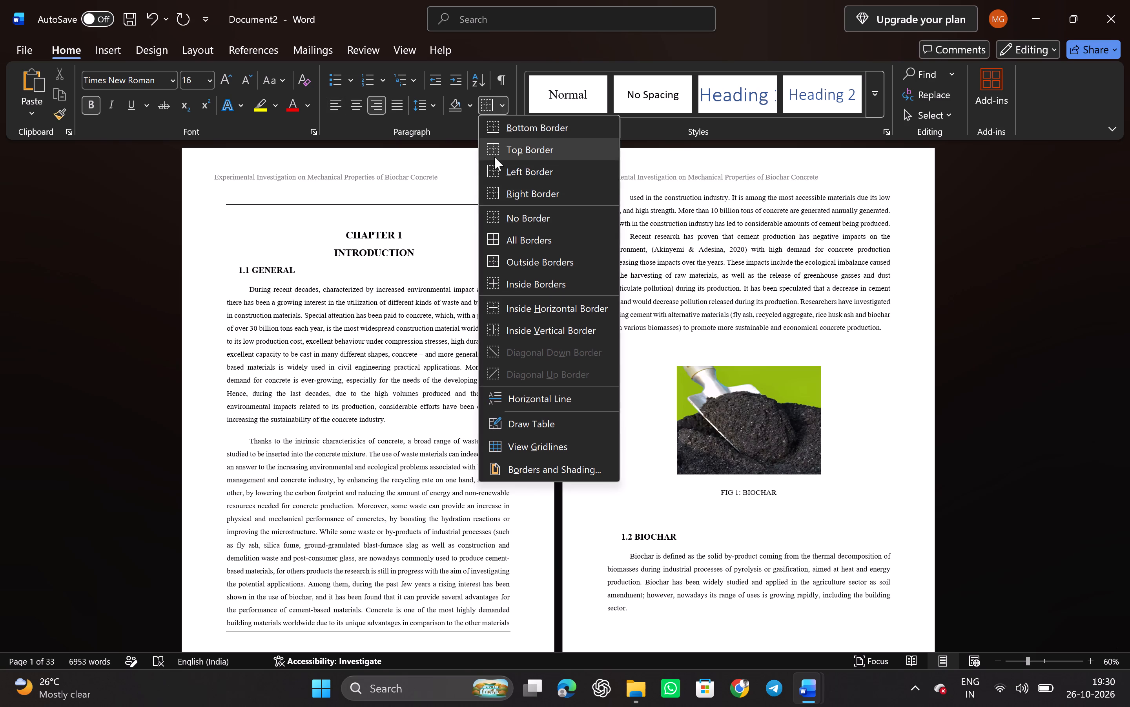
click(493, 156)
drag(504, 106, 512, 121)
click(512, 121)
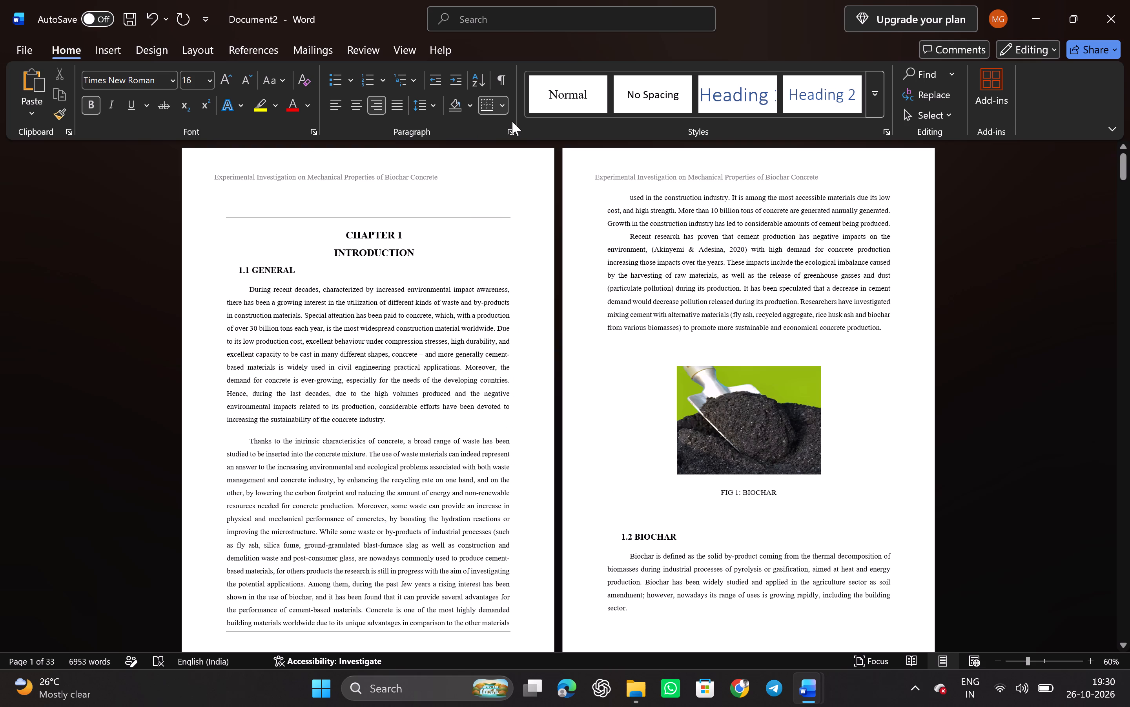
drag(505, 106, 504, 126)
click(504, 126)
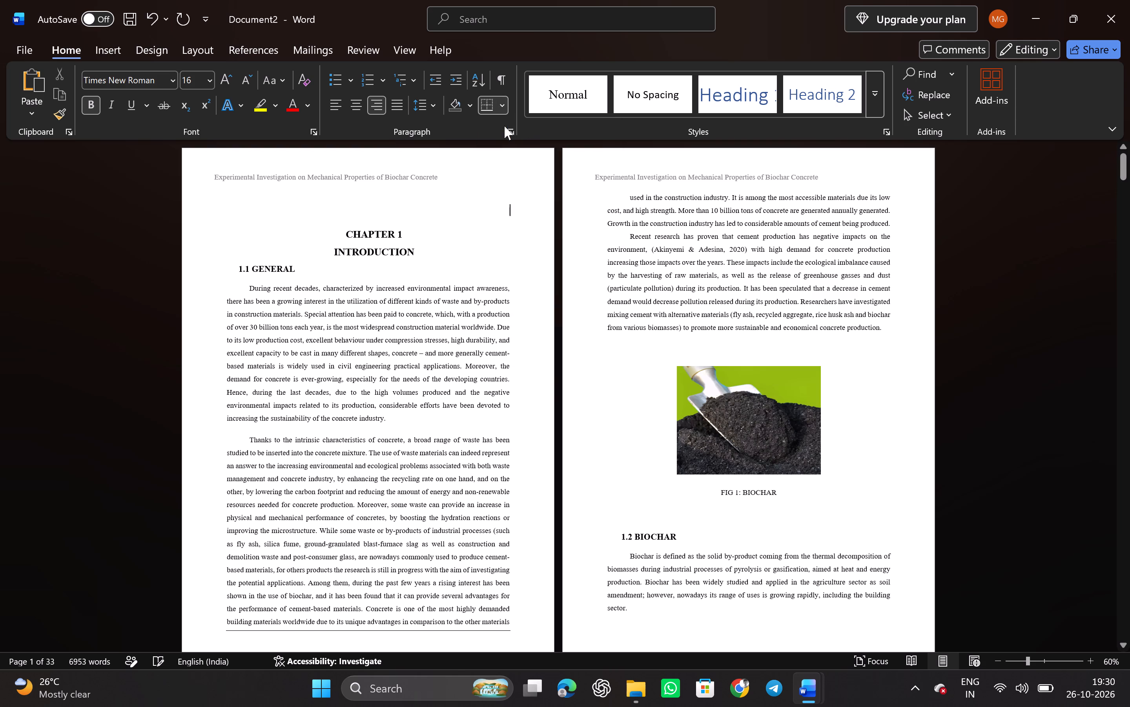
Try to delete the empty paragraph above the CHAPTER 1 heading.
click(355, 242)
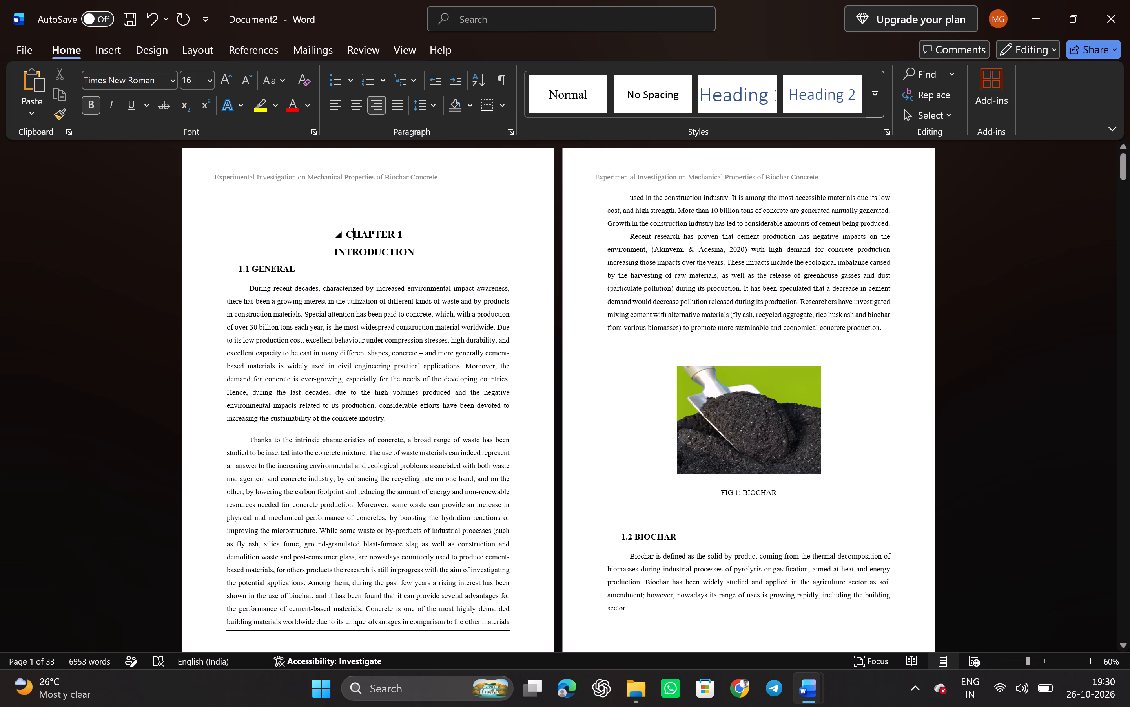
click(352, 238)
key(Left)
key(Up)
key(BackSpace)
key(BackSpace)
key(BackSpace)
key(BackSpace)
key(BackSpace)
Look through the first eight pages of the document to check their layout around the headers and footers.
scroll(352, 238, down, 2)
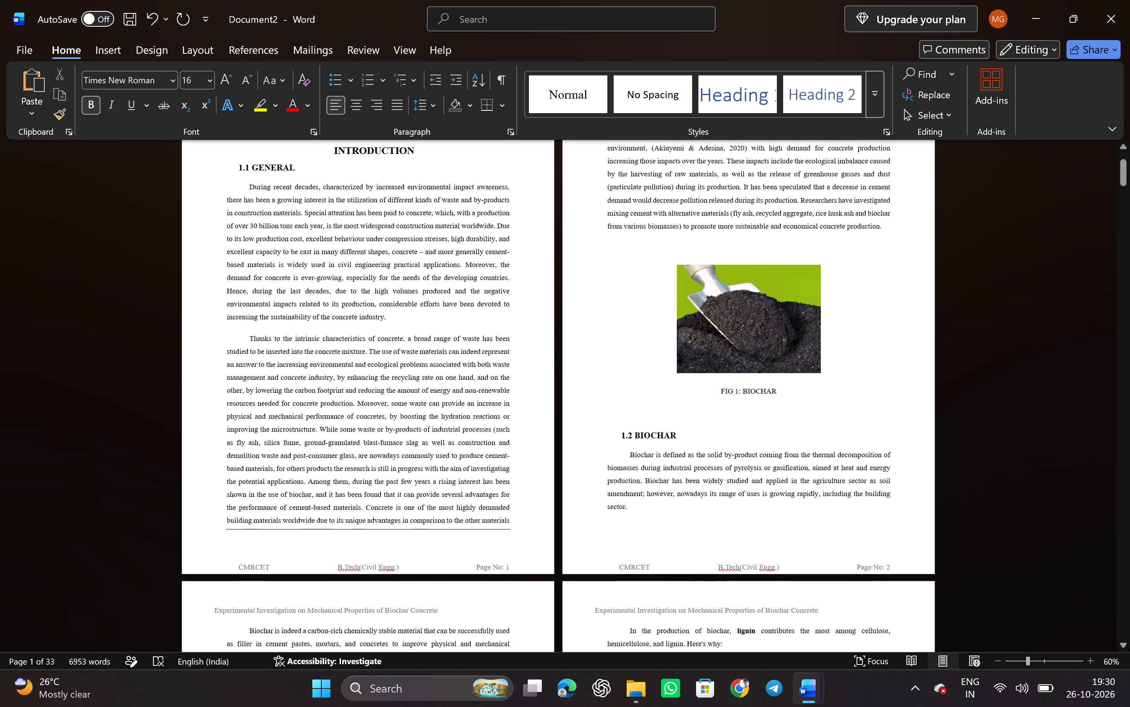
scroll(352, 238, down, 5)
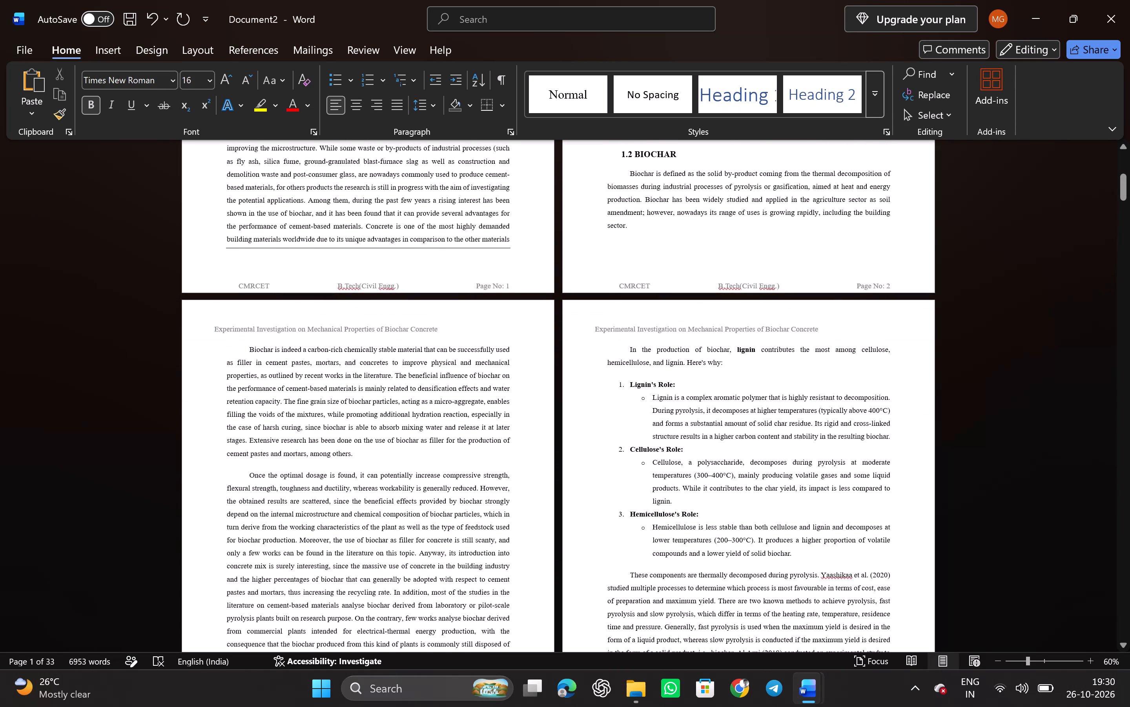
scroll(352, 238, down, 2)
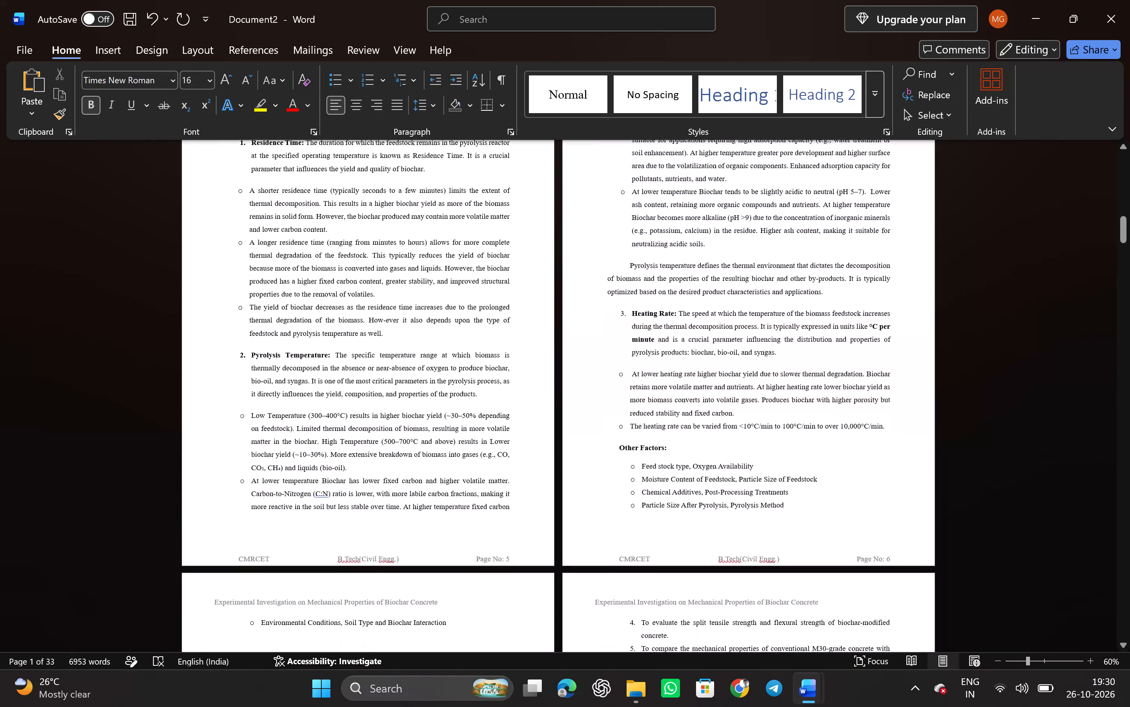
scroll(352, 238, down, 2)
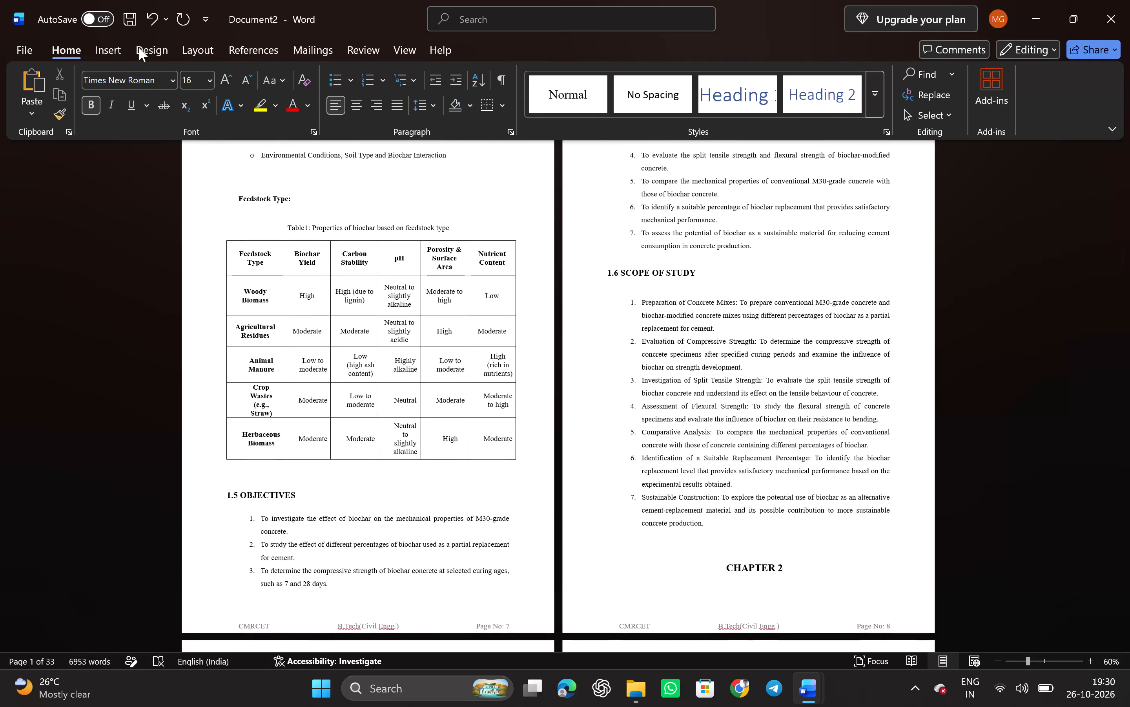
click(141, 46)
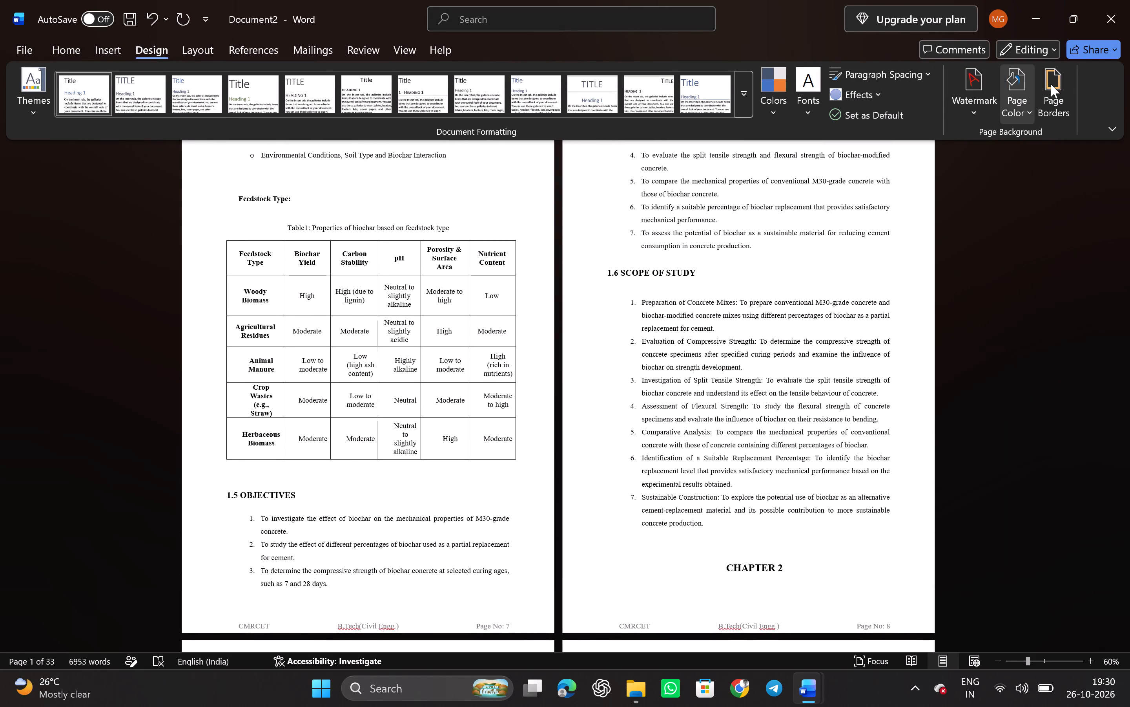
scroll(862, 201, up, 9)
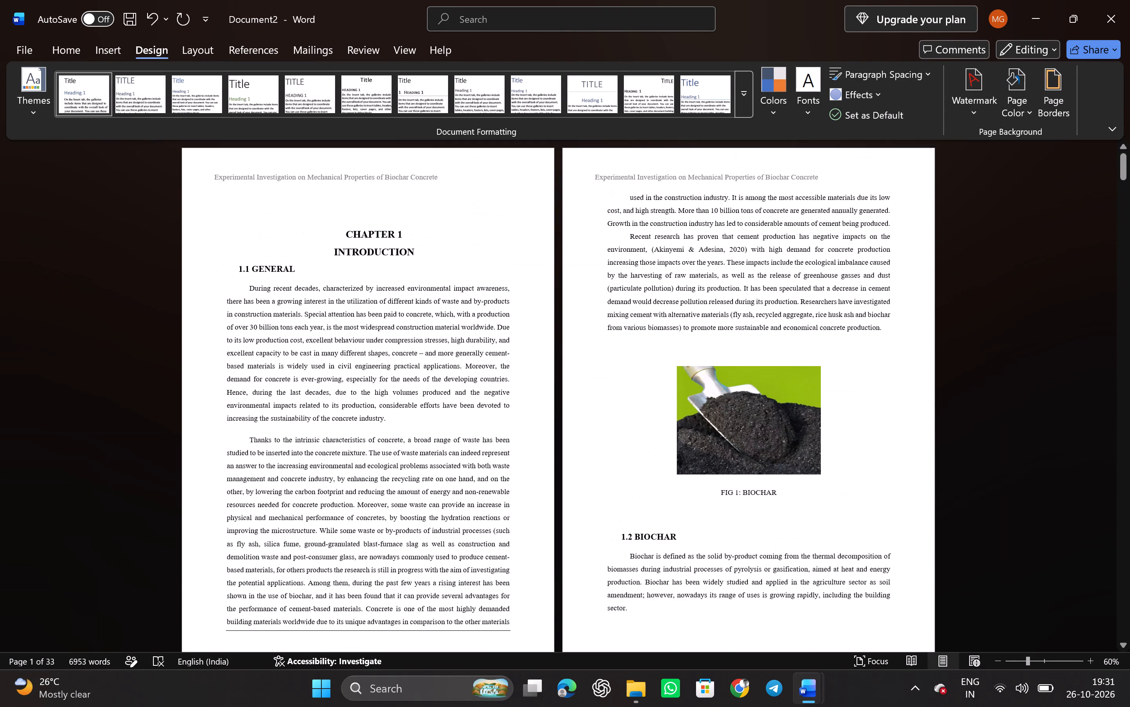
scroll(862, 201, down, 2)
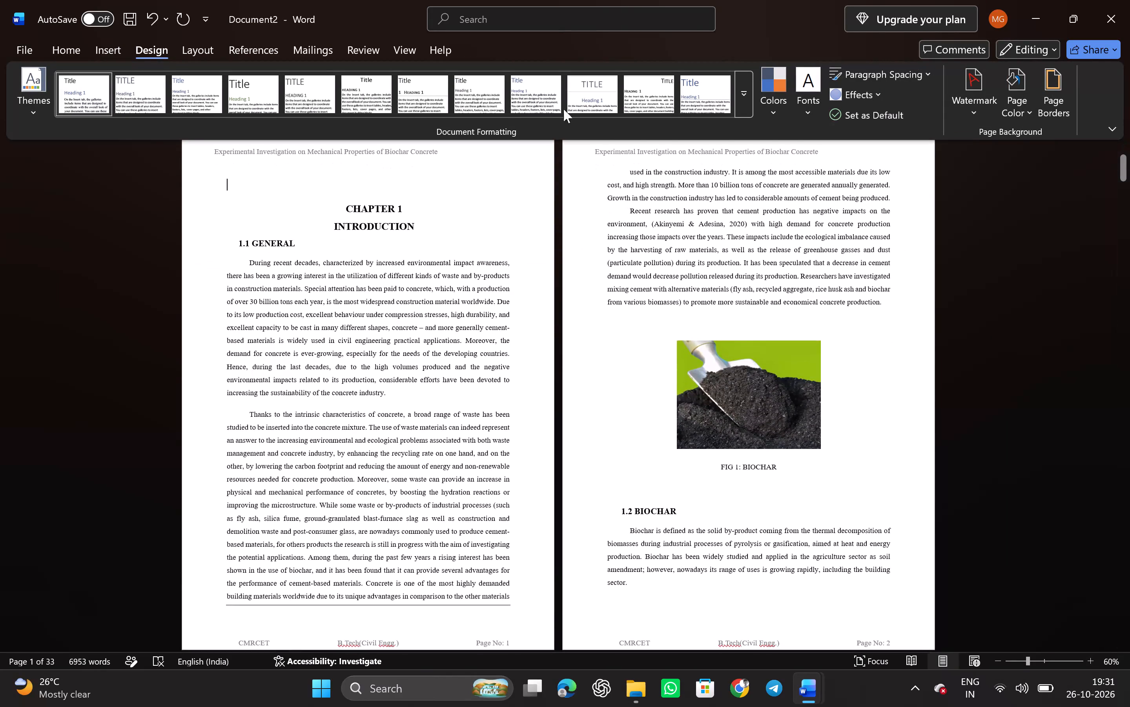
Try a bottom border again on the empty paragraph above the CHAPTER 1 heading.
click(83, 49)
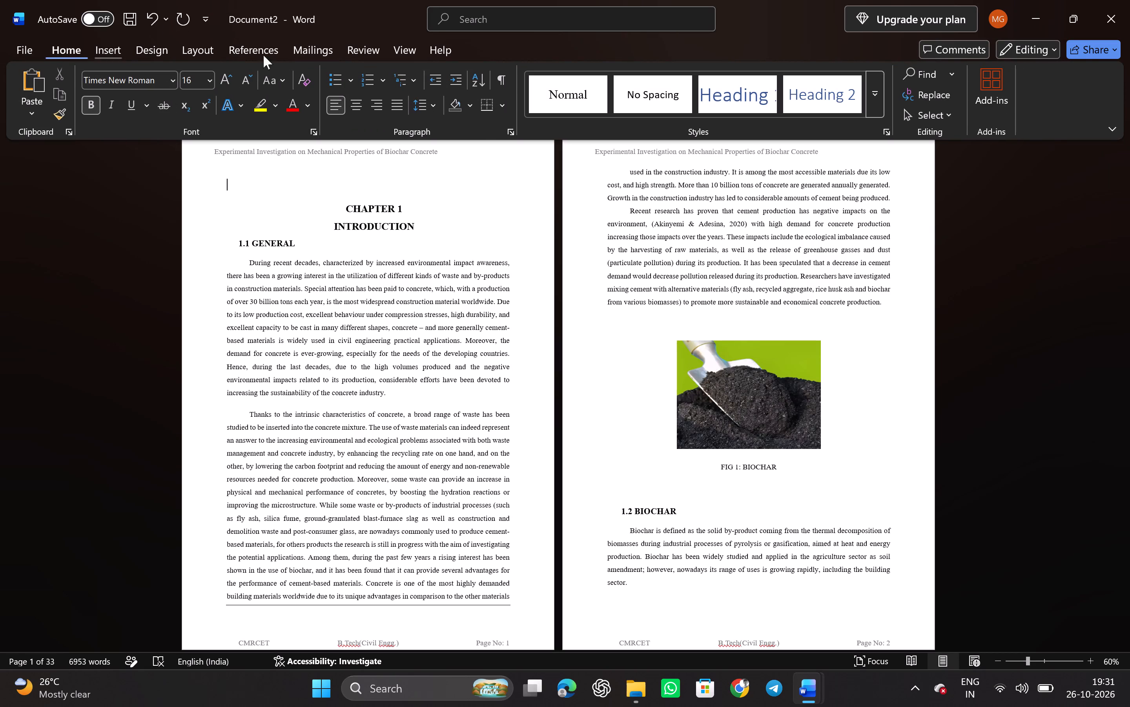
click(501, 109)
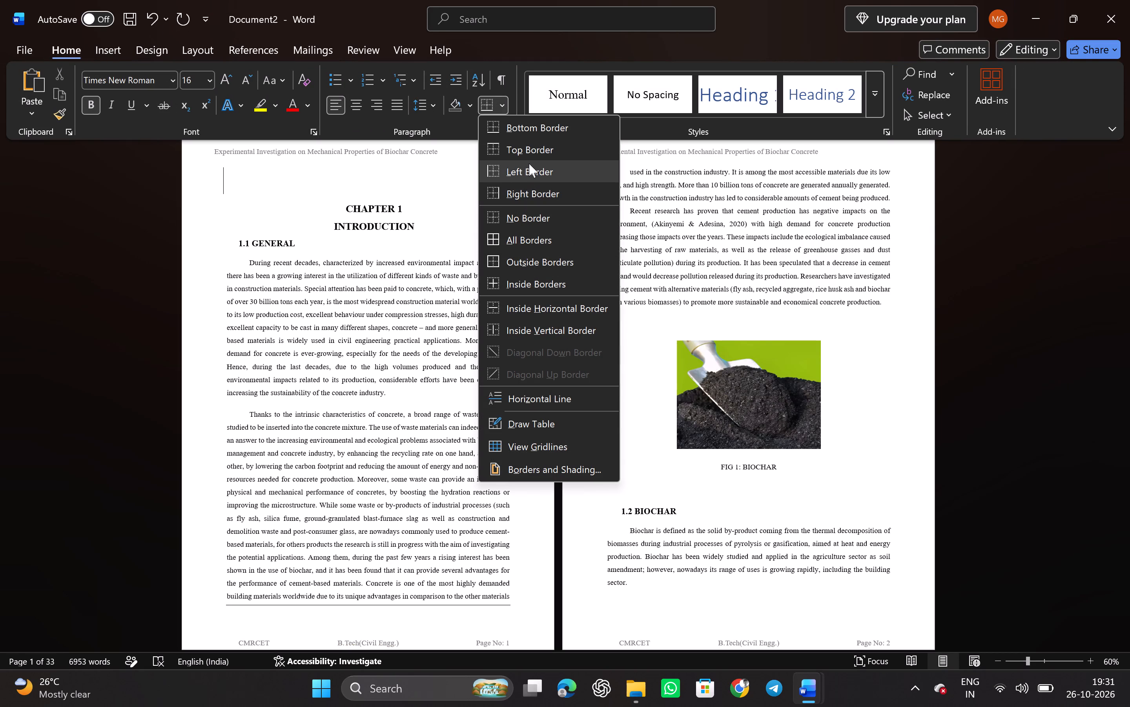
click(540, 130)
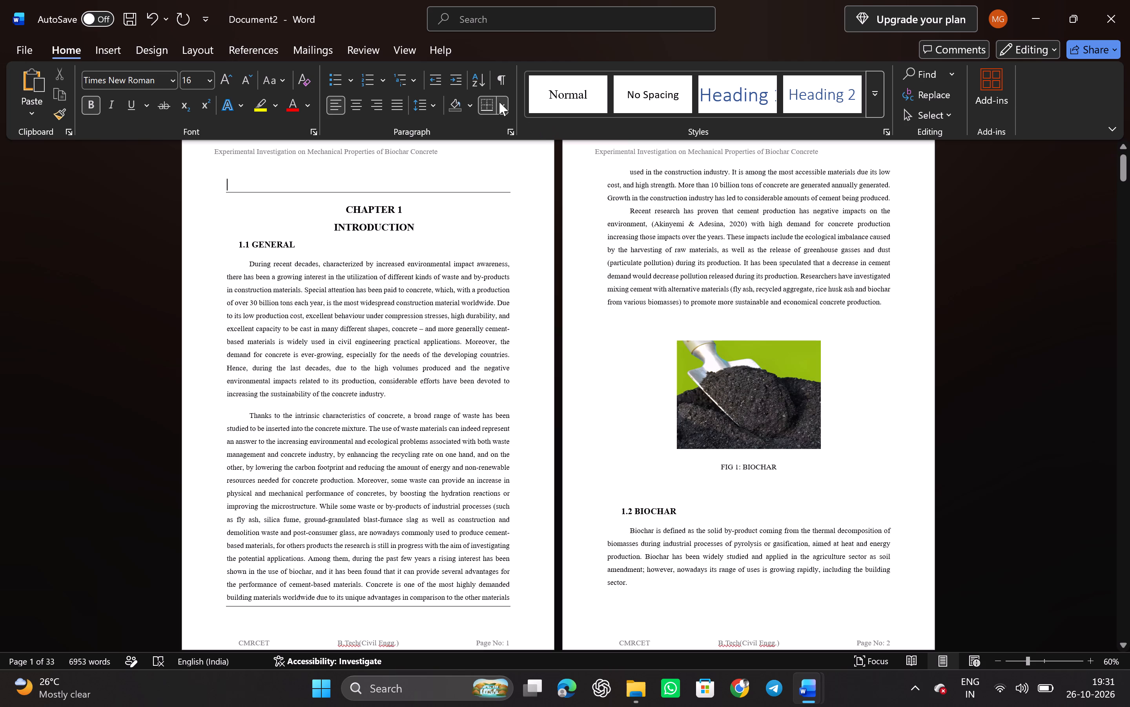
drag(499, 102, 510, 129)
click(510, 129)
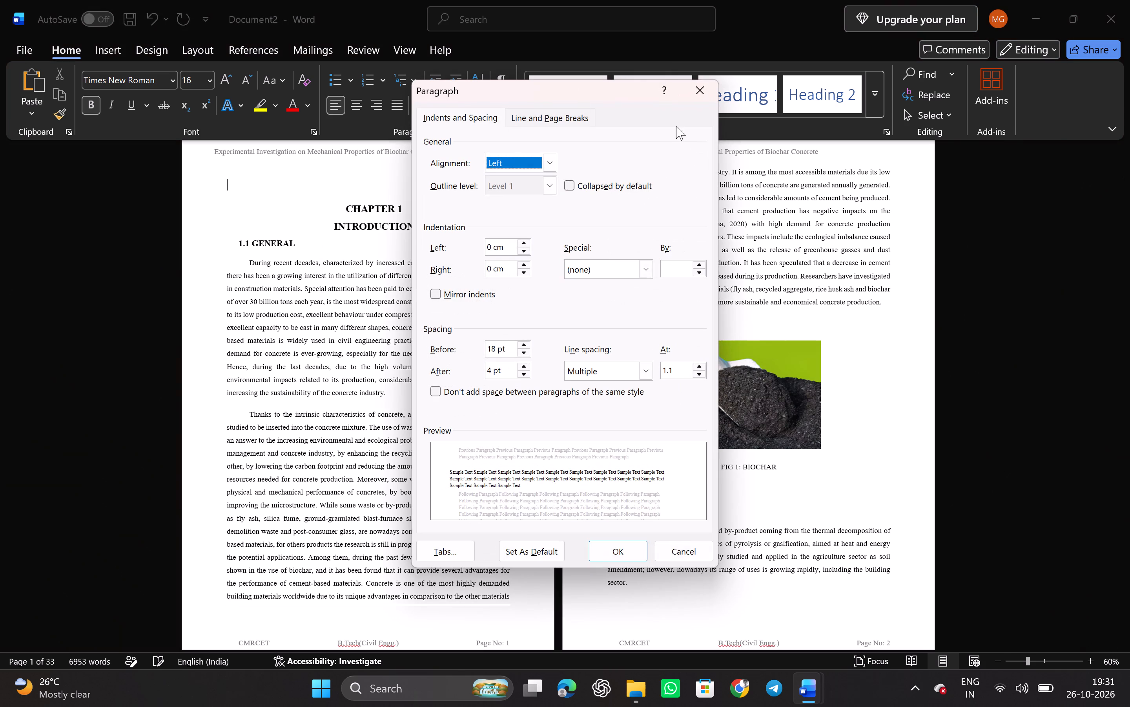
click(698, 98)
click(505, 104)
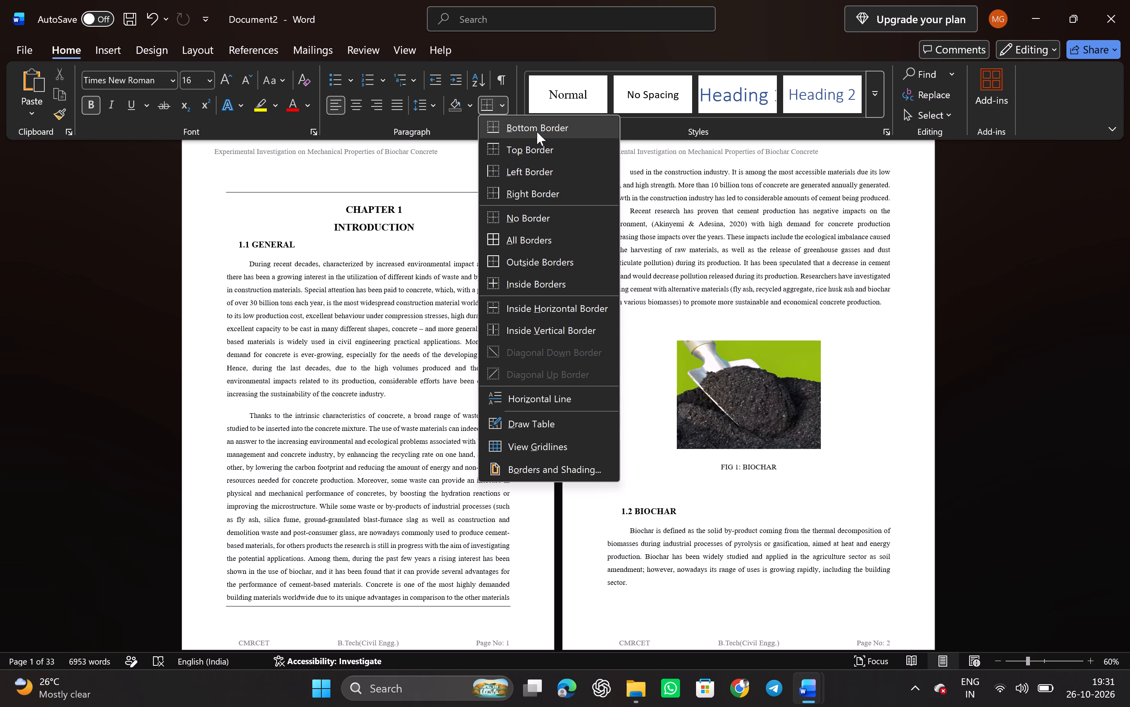
Close the new document without saving its changes.
double_click(1129, 0)
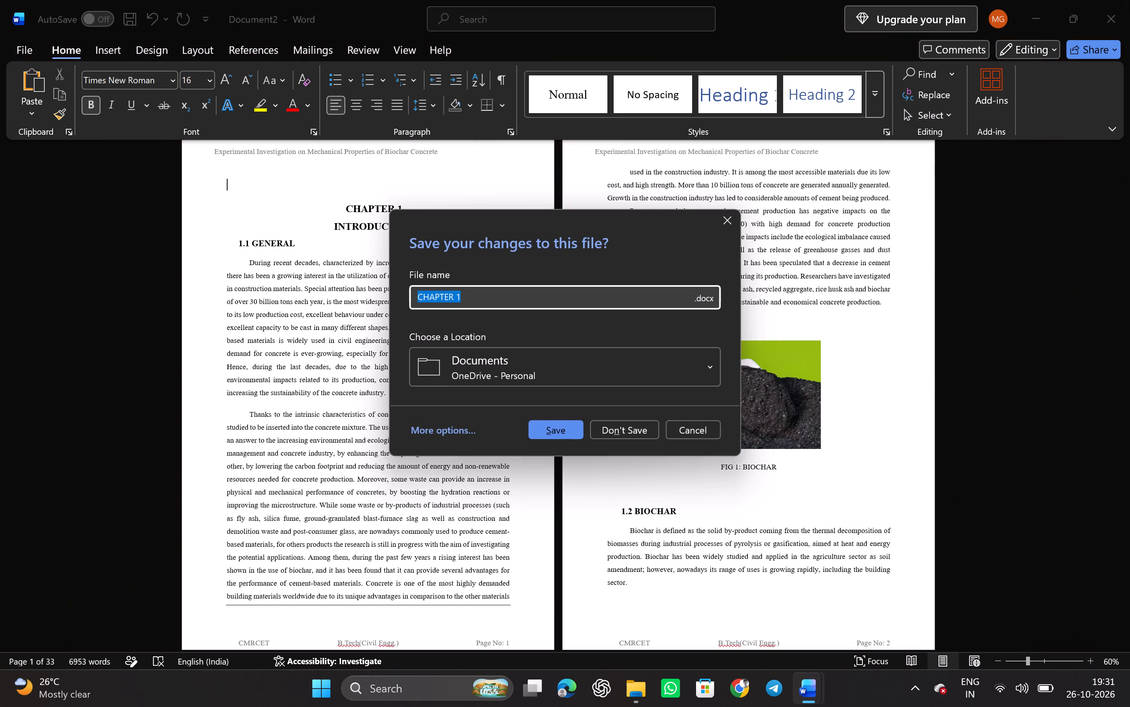
click(631, 429)
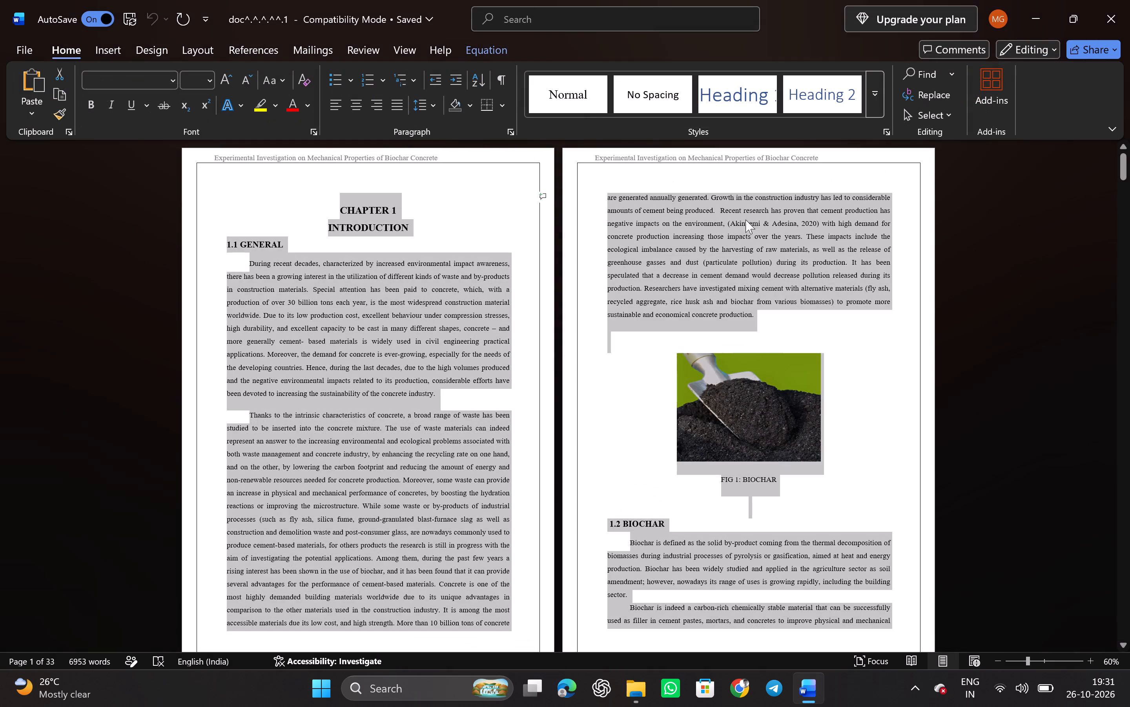
Close the original biochar concrete report and keep the last copied item.
click(1129, 0)
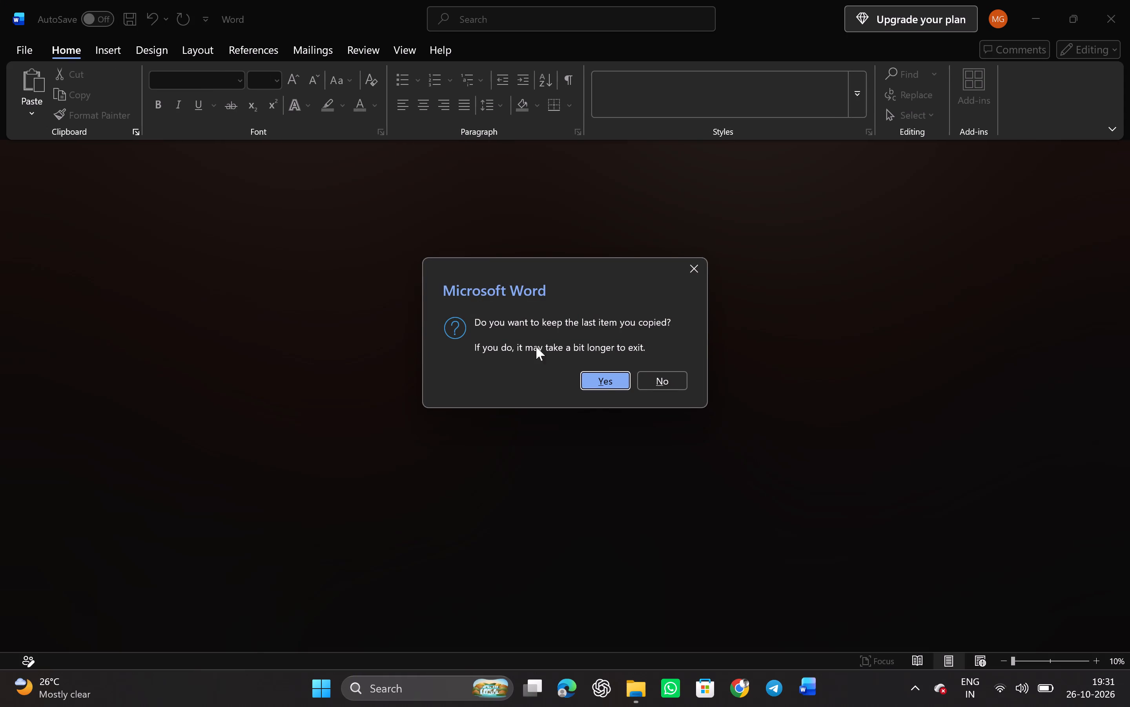
click(612, 386)
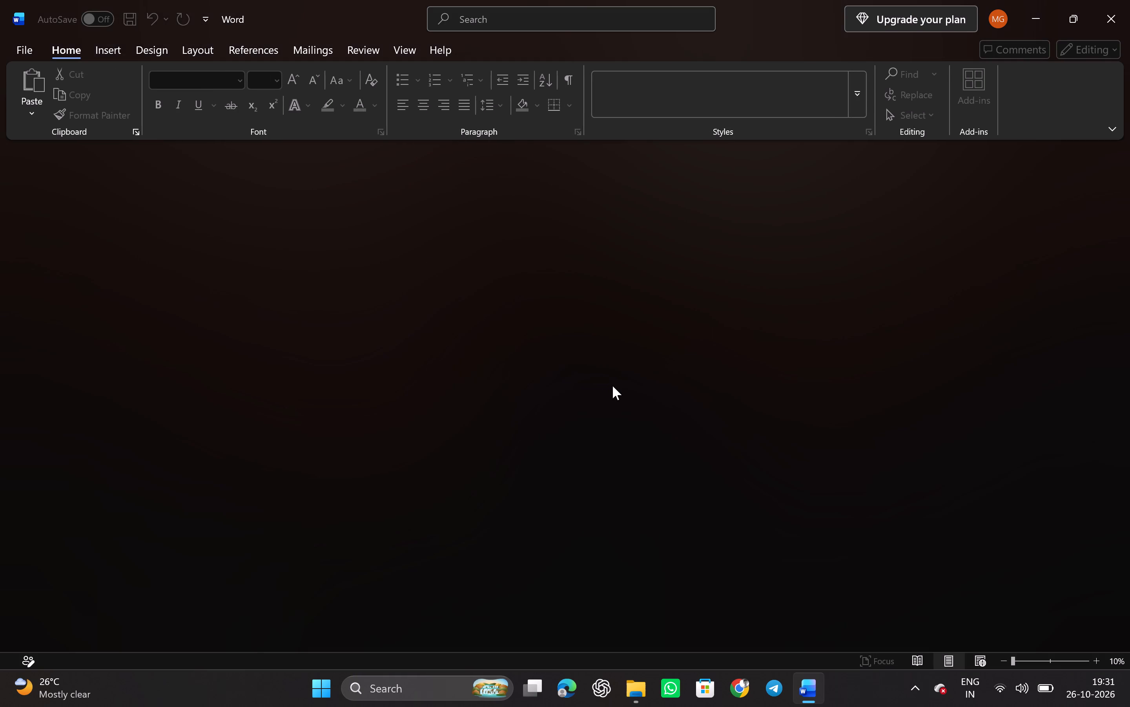
Close the remaining empty Word window, ending the unresponsive program instead of waiting for it.
click(1123, 4)
drag(1123, 4, 1119, 7)
drag(1119, 7, 866, 632)
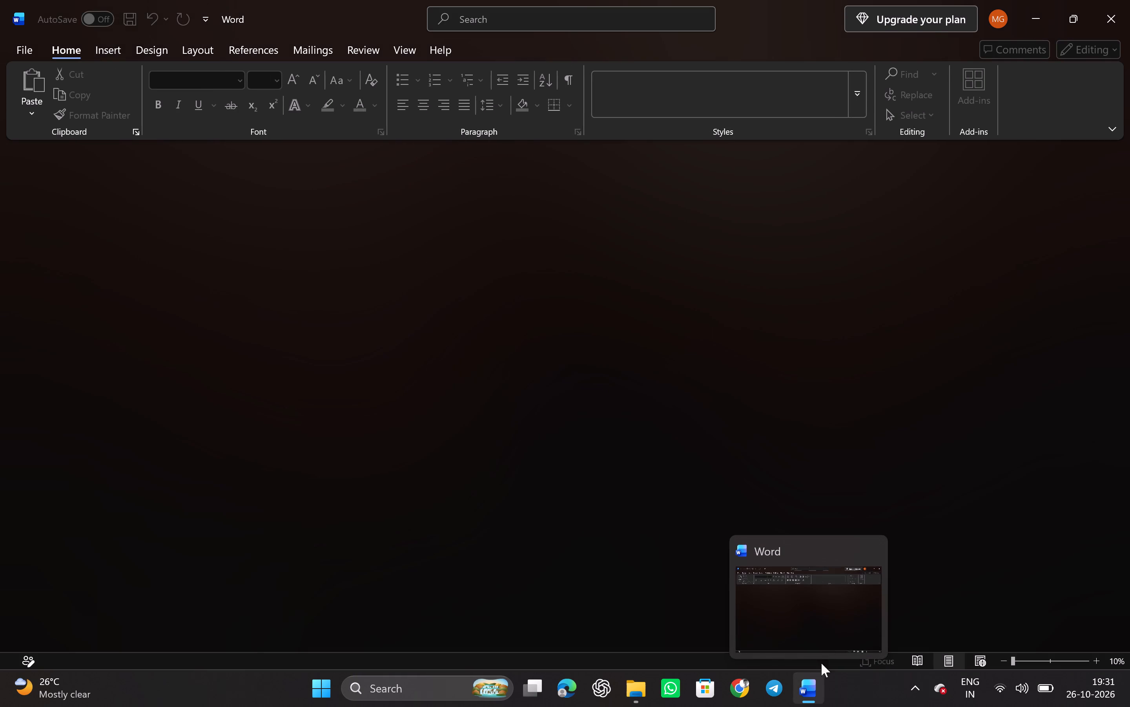
click(872, 549)
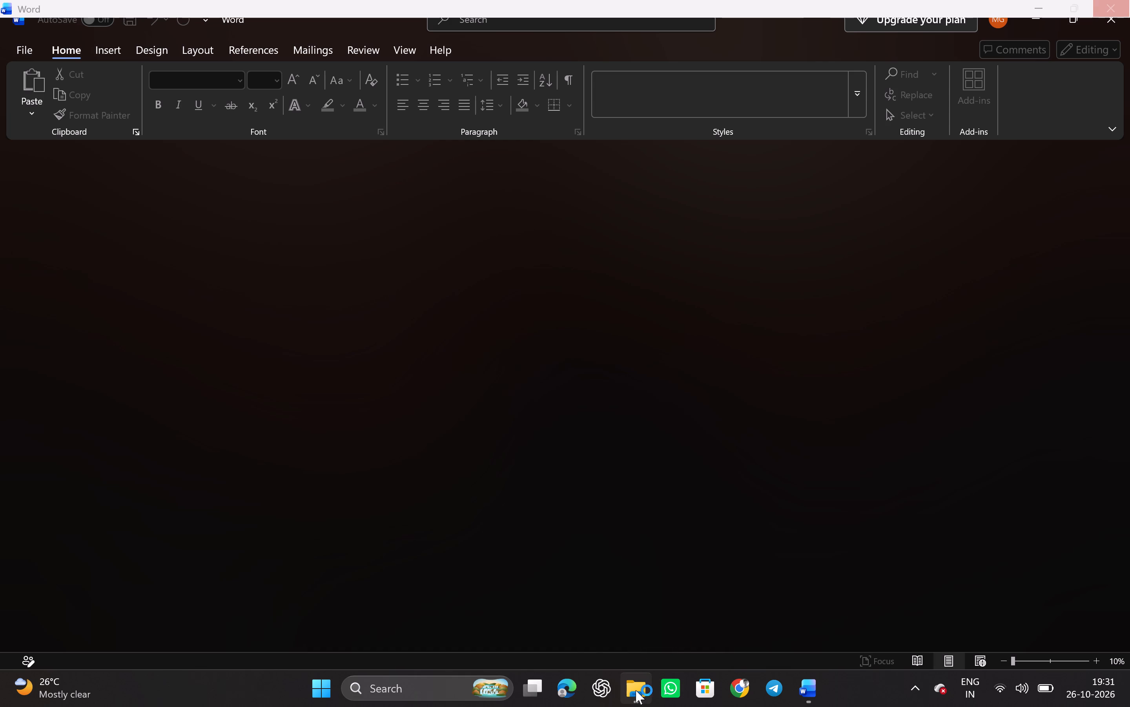
click(698, 547)
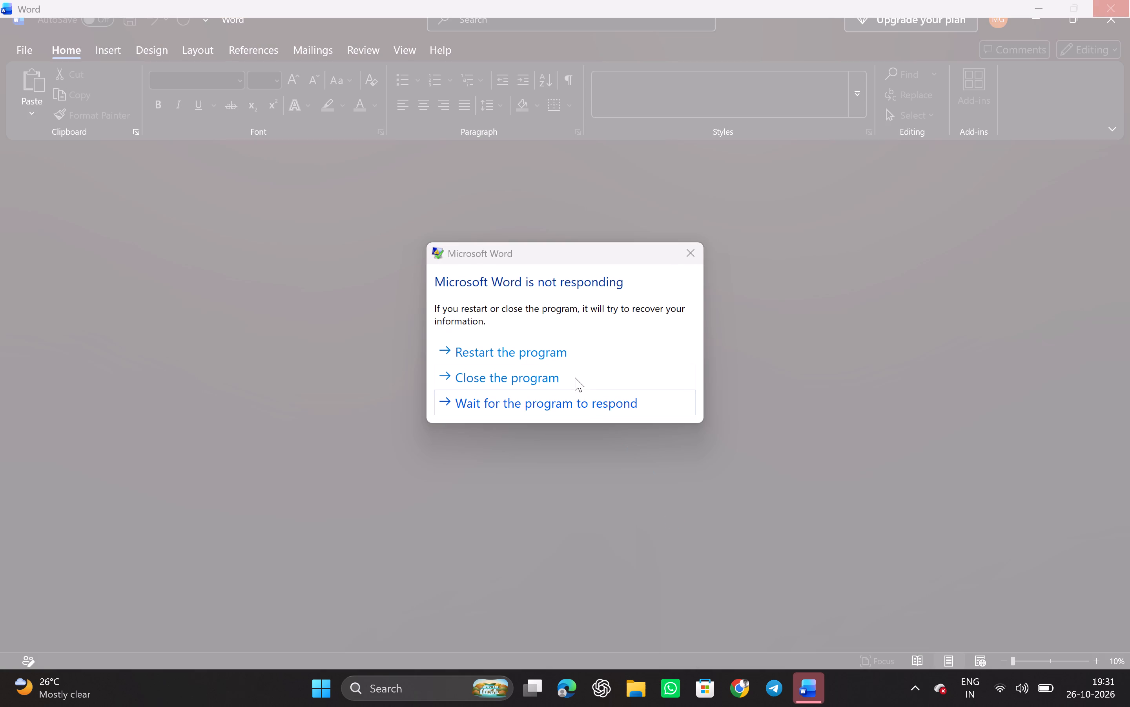
click(574, 373)
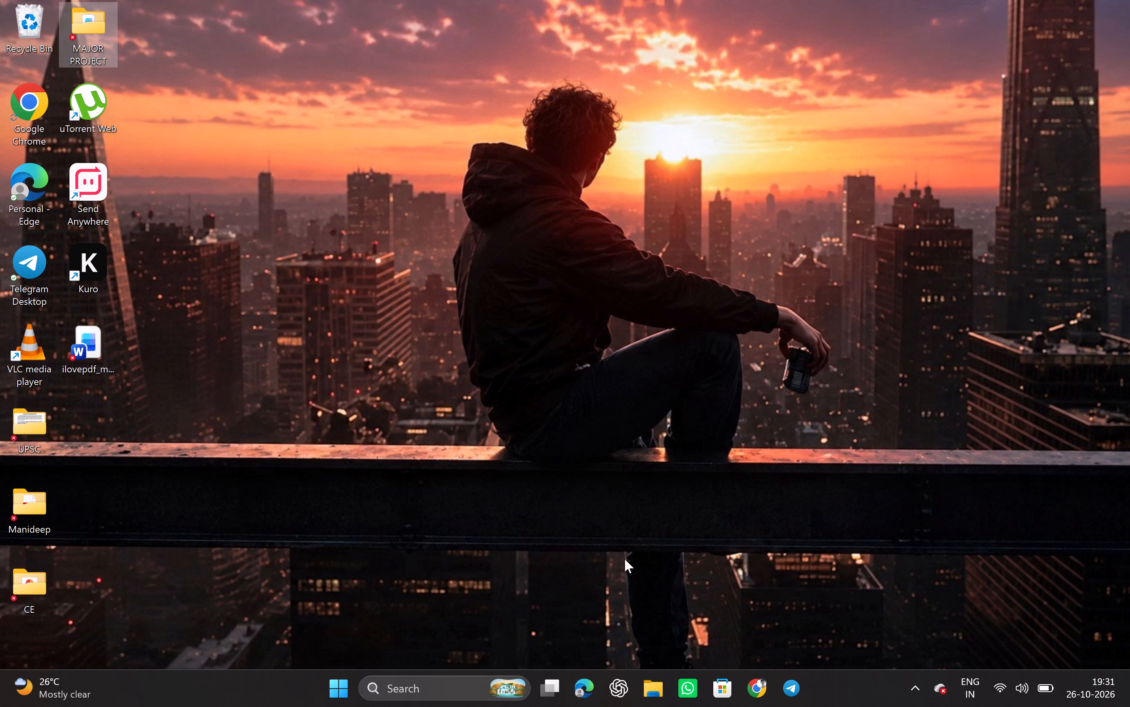
Open the Certificates document from New folder inside the MAJOR PROJECT folder on the desktop.
double_click(83, 37)
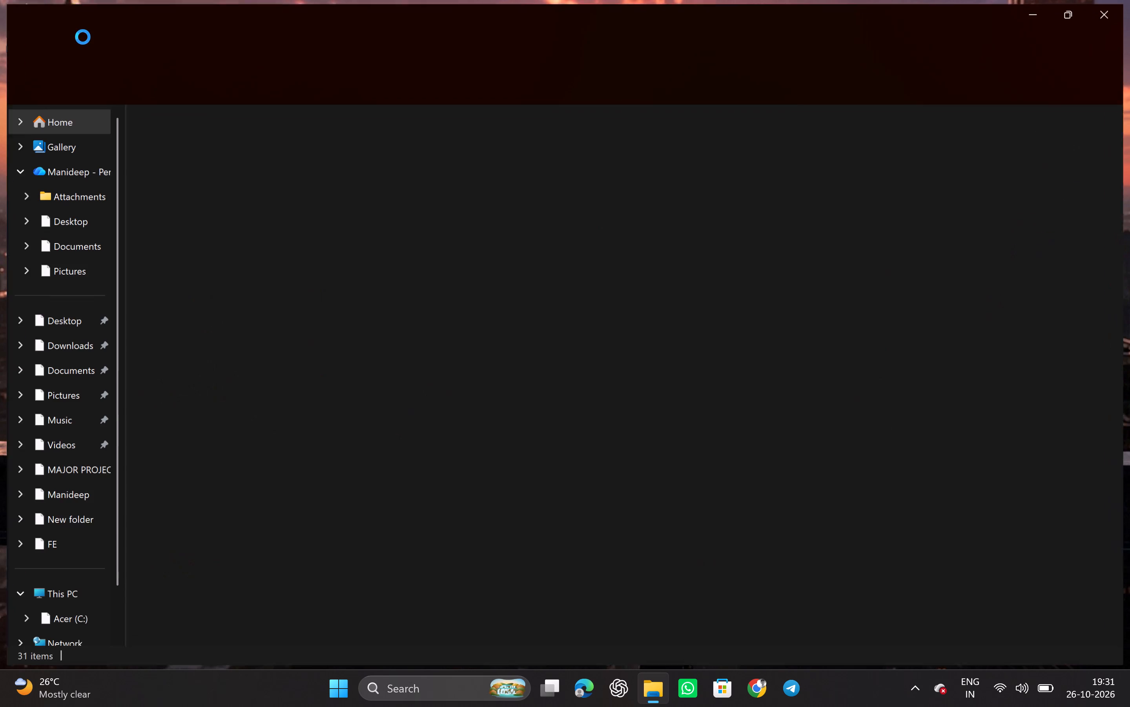
double_click(185, 141)
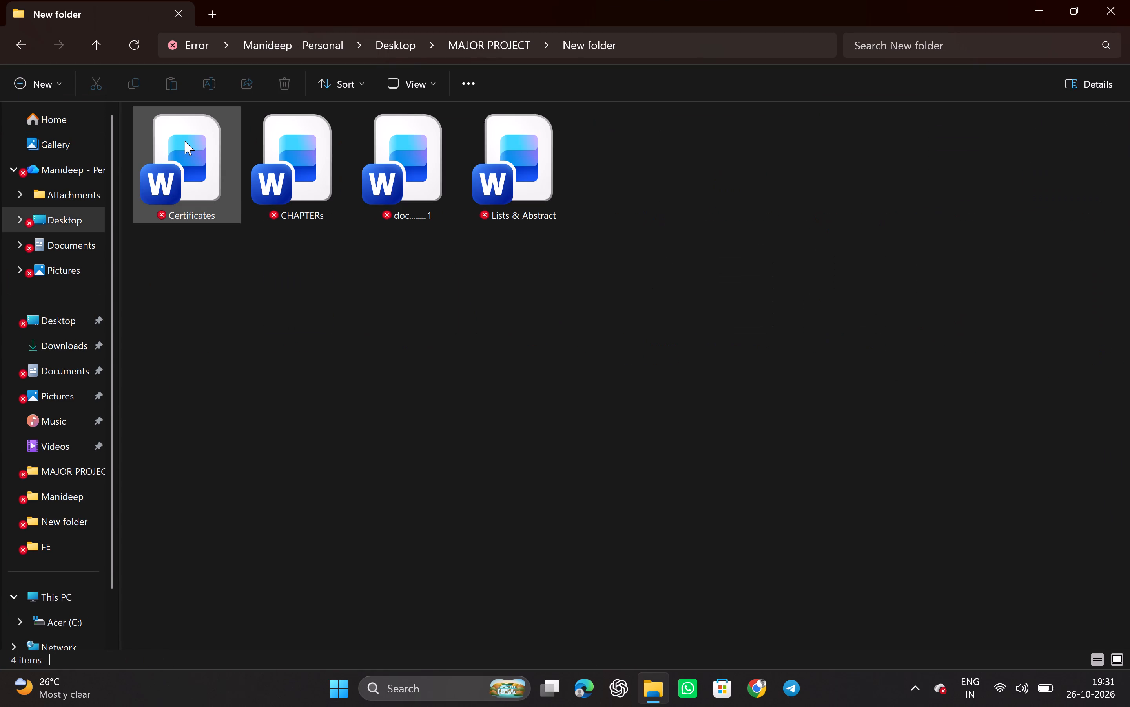
double_click(198, 161)
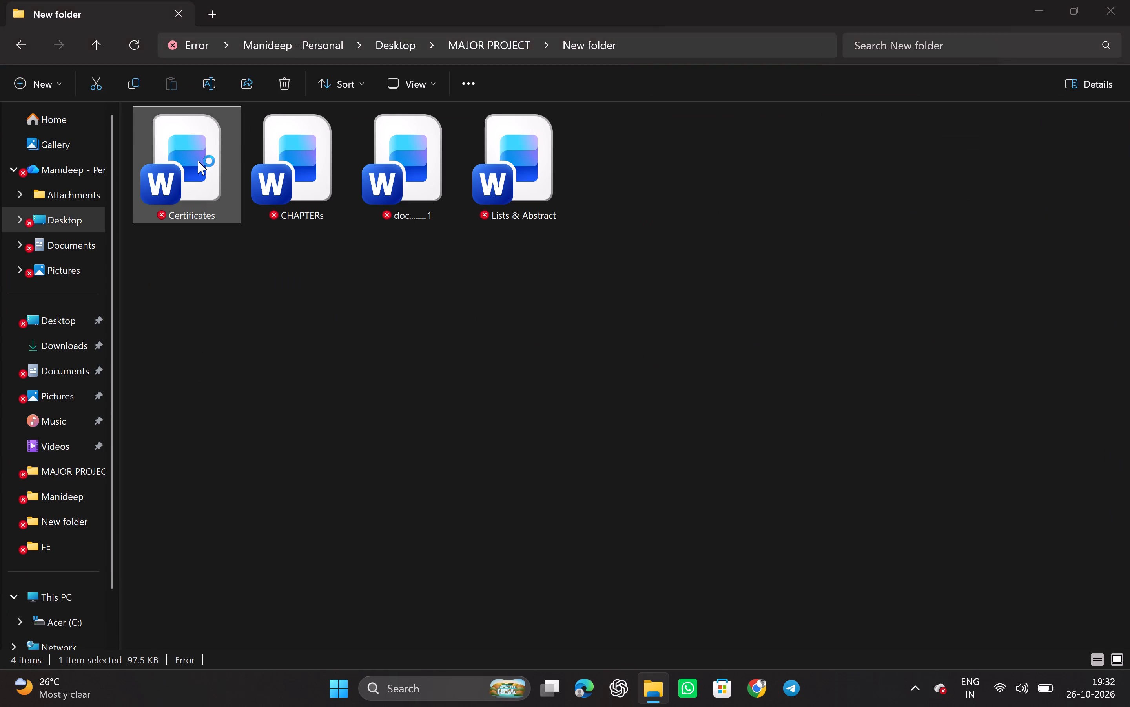
Add six blank lines below the signature block on the certificate page, and close the Certificates document.
scroll(253, 233, down, 6)
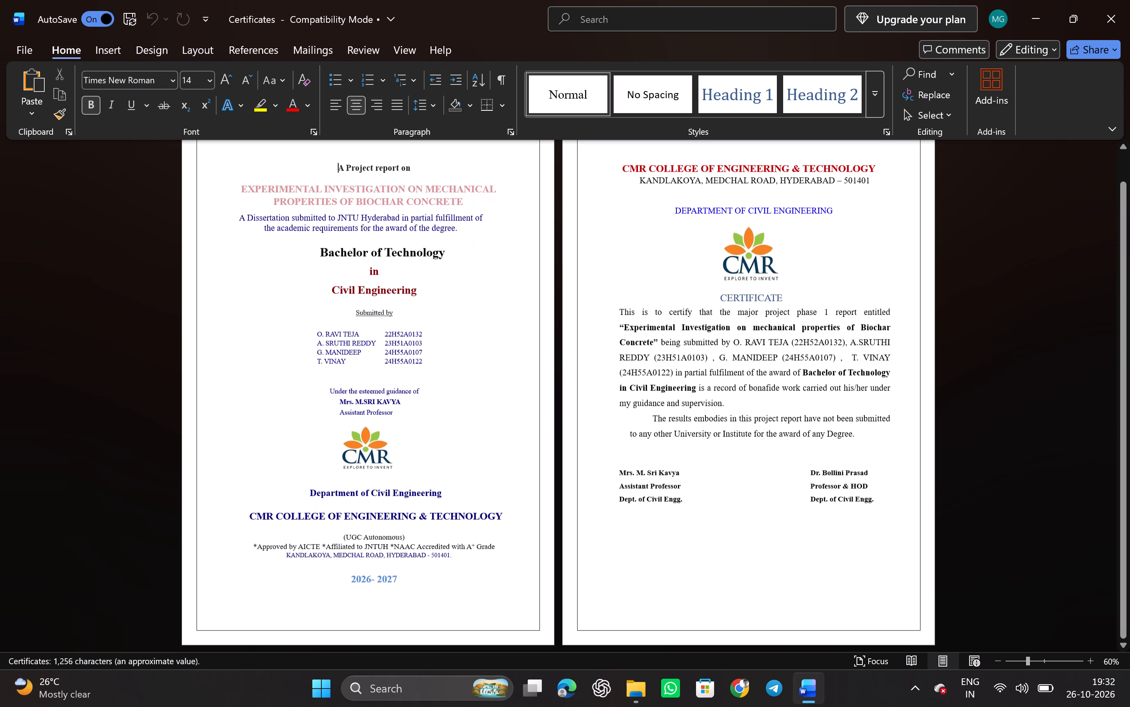
scroll(253, 233, down, 1)
click(662, 550)
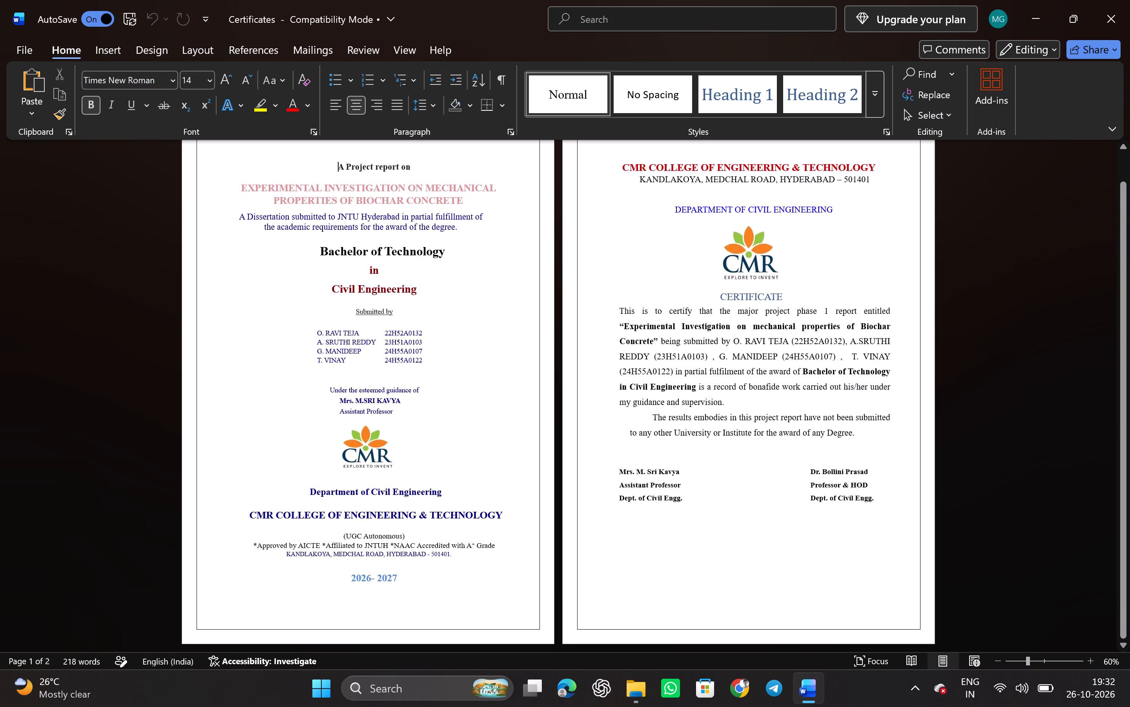
key(Return)
key(Return)
key(Return)
key(Return)
key(Return)
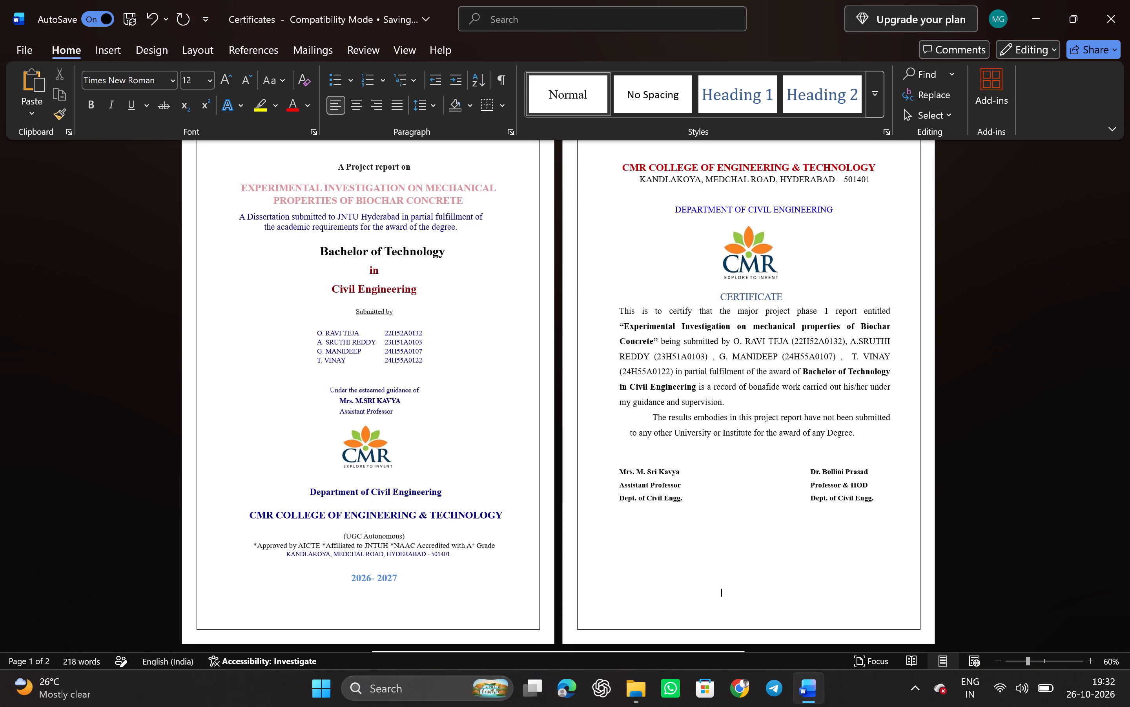
key(Return)
scroll(662, 550, down, 2)
scroll(662, 550, up, 1)
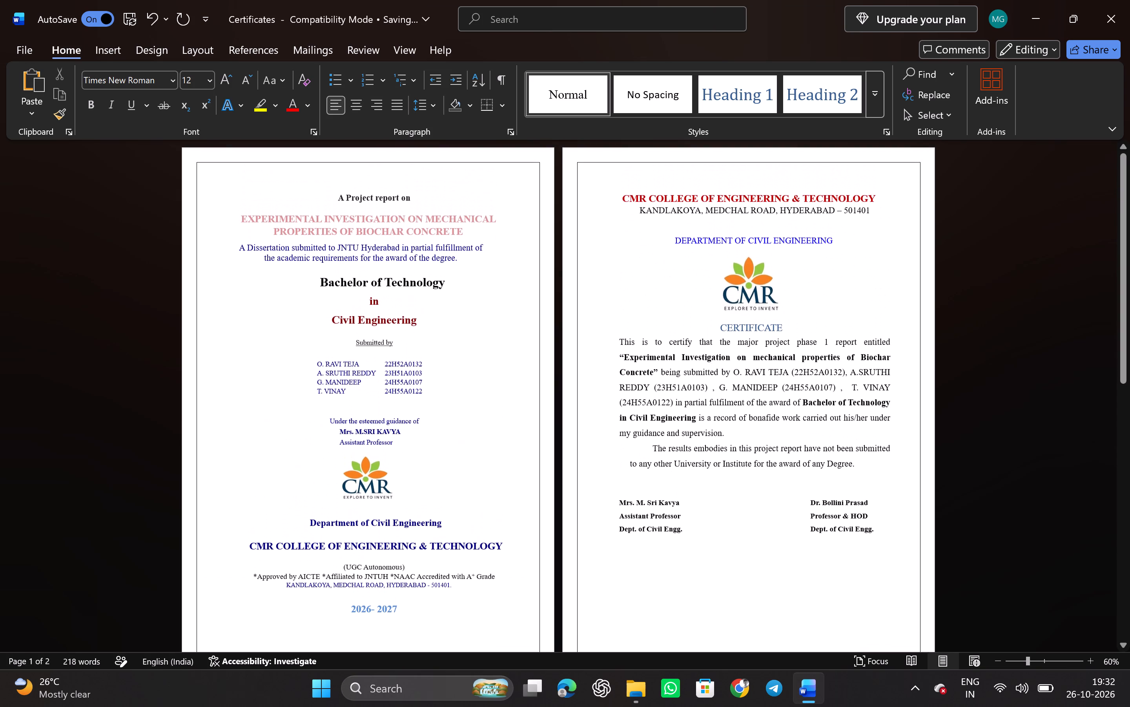
scroll(662, 550, down, 4)
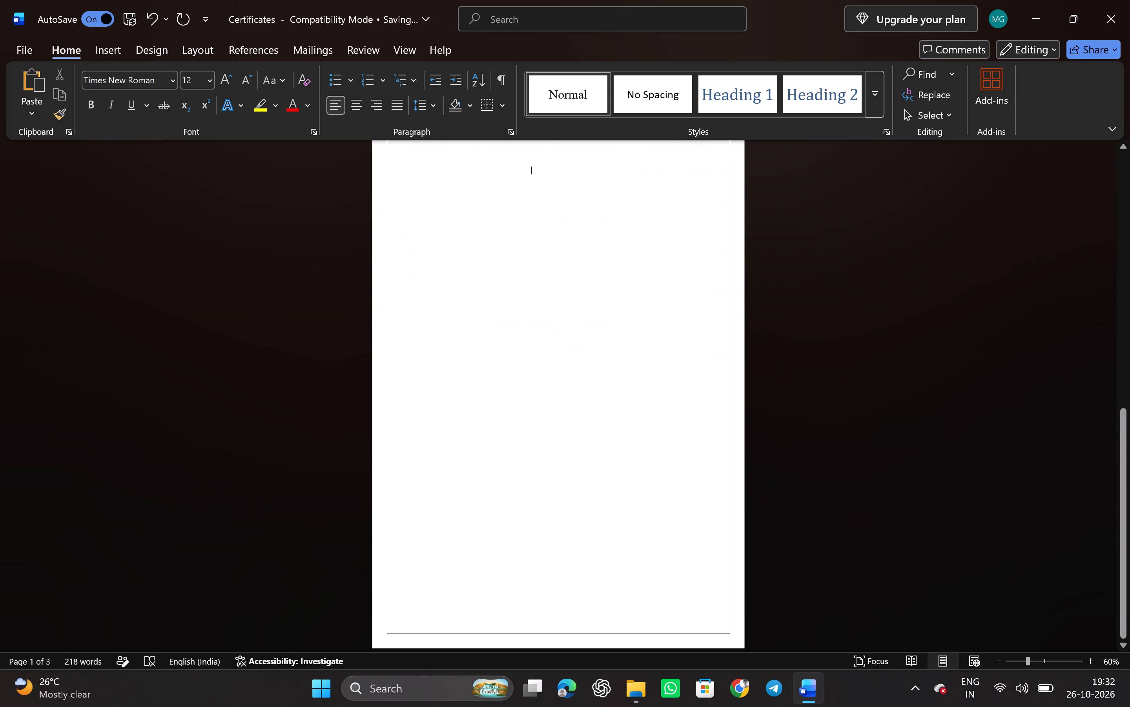
scroll(662, 550, up, 3)
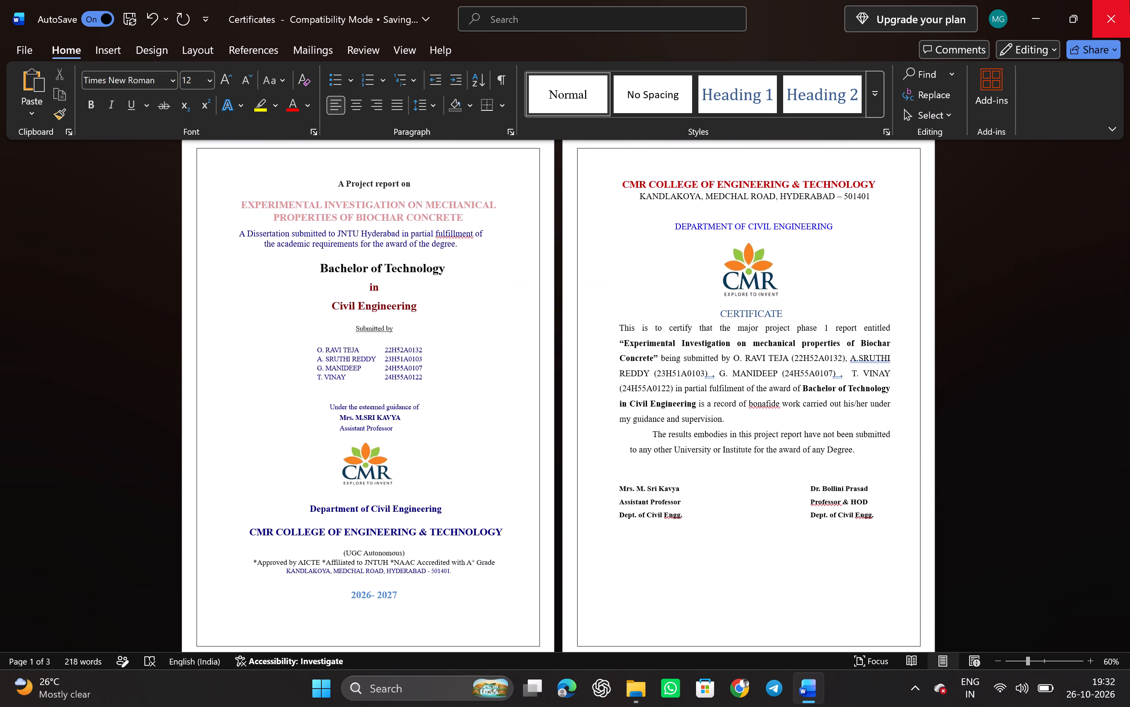
click(1129, 0)
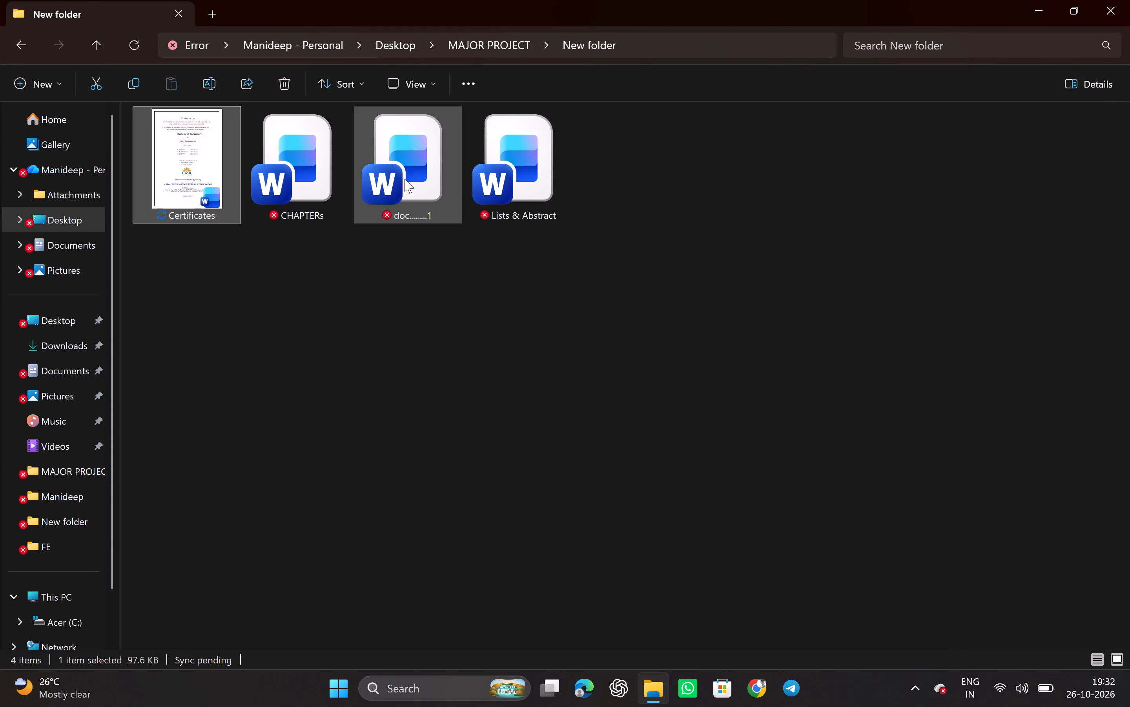
Reopen the Certificates document, check its pages, and close it.
double_click(193, 139)
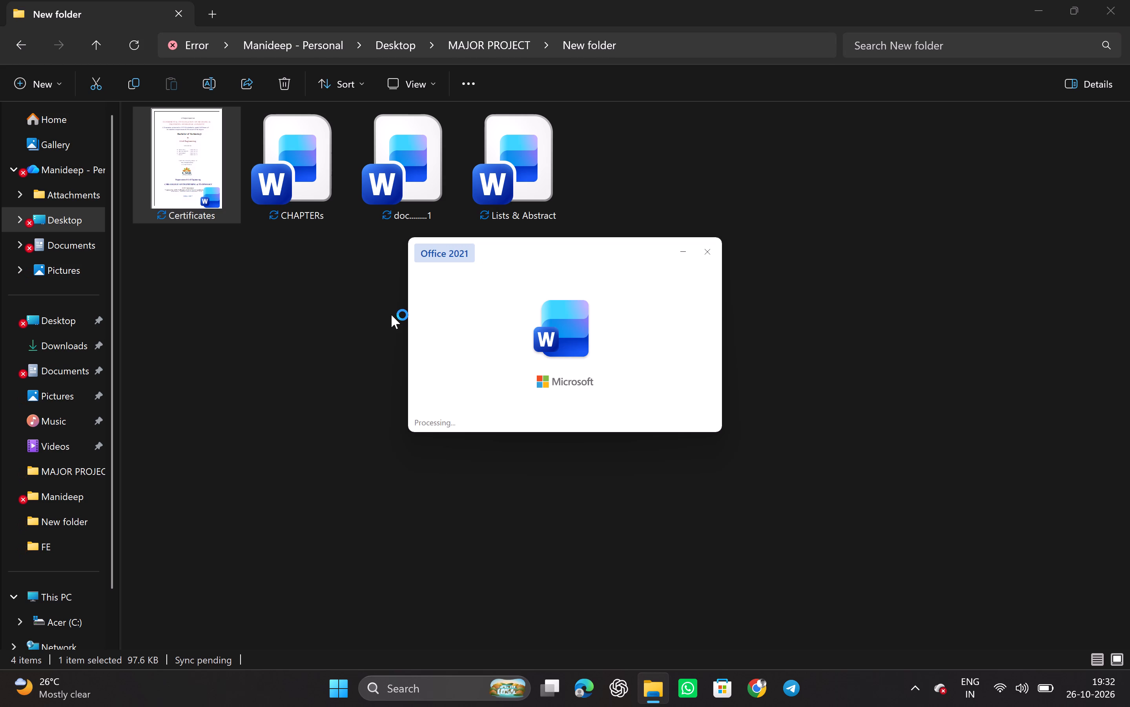
scroll(464, 353, down, 4)
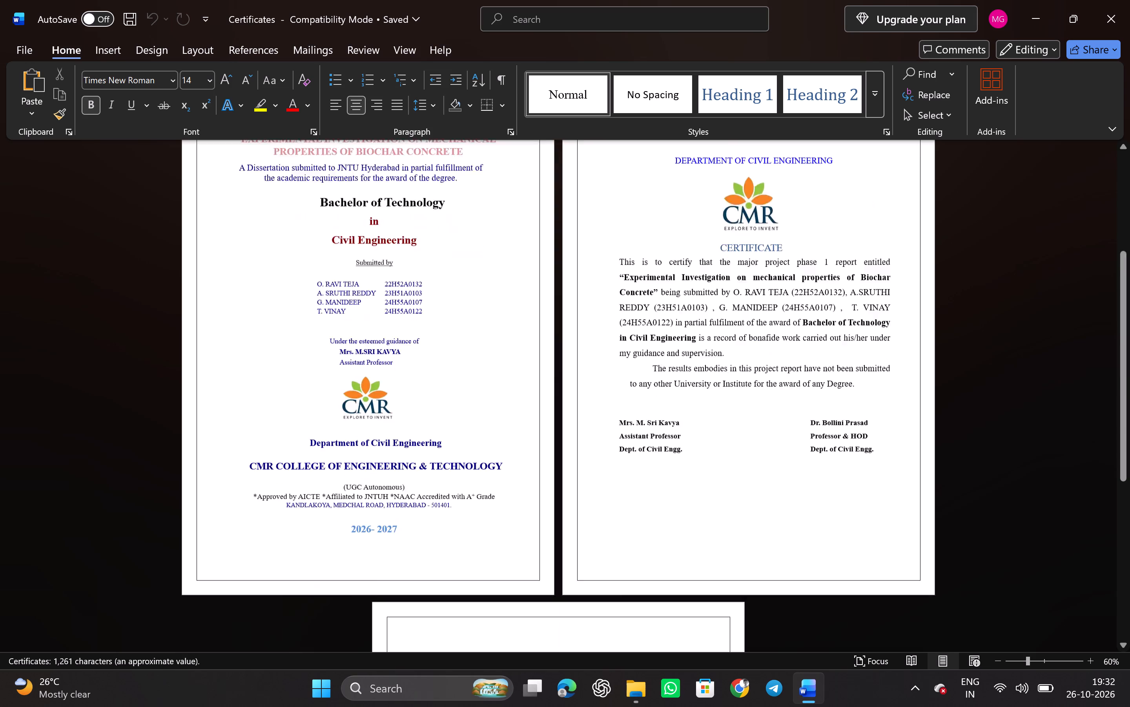
scroll(464, 353, up, 5)
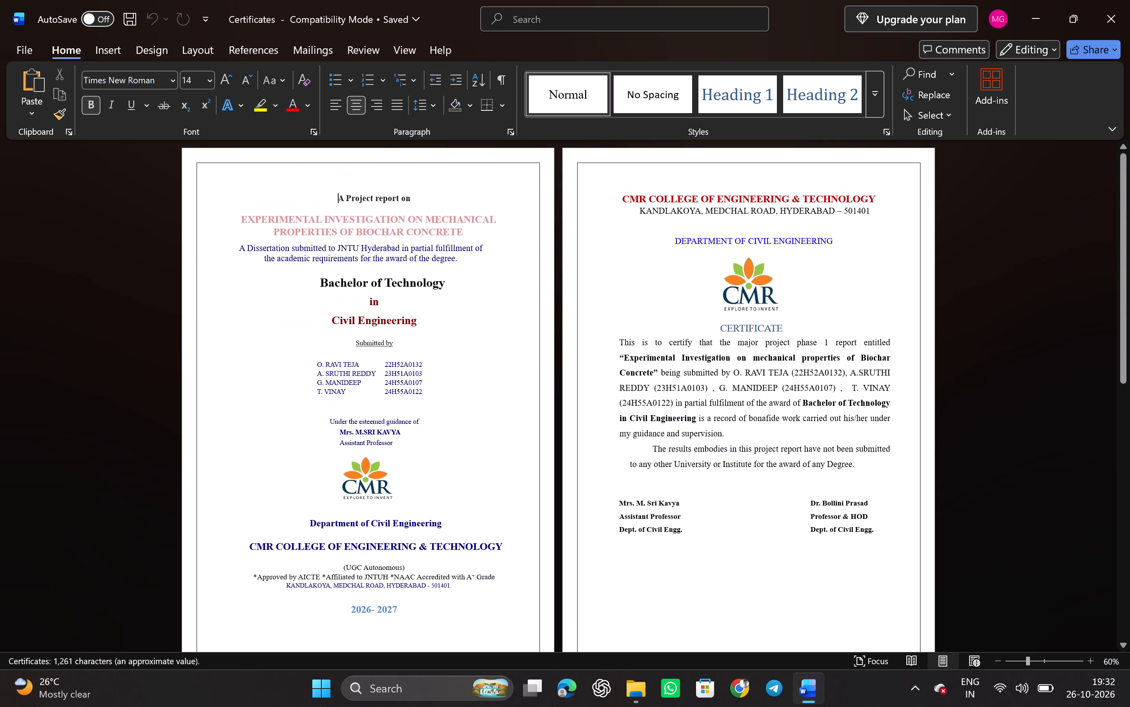
scroll(464, 353, down, 4)
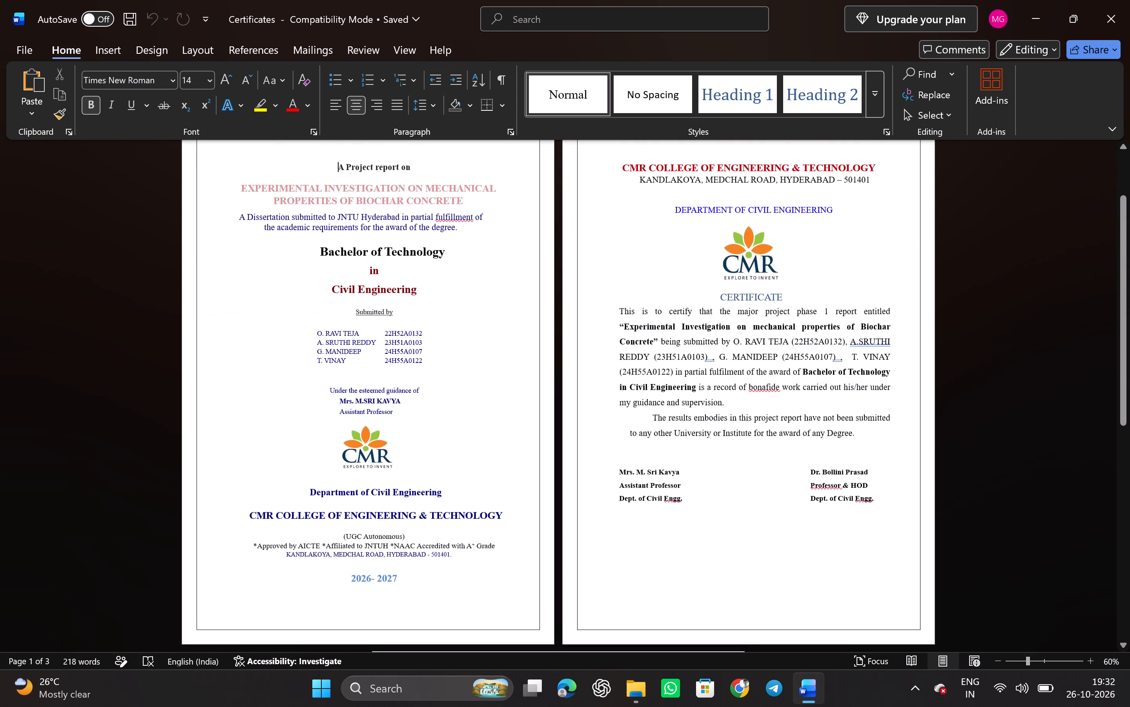
scroll(464, 353, down, 2)
click(1129, 0)
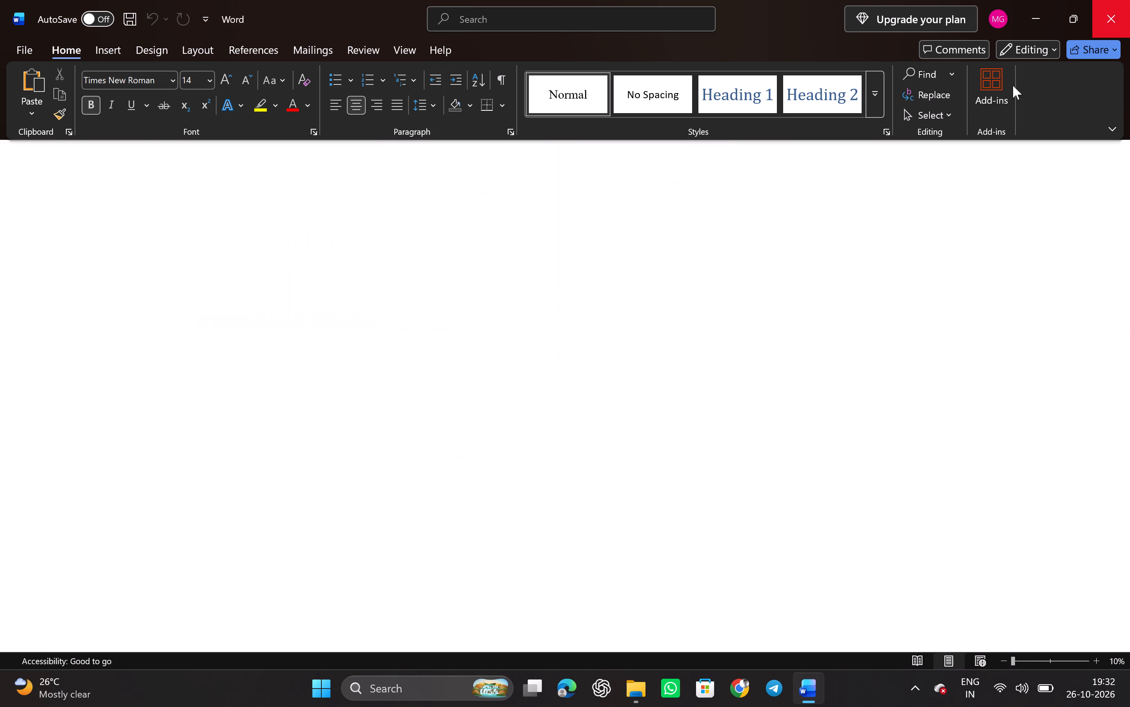
Open the CHAPTERs document, look through the chapter title pages, and close it.
double_click(297, 201)
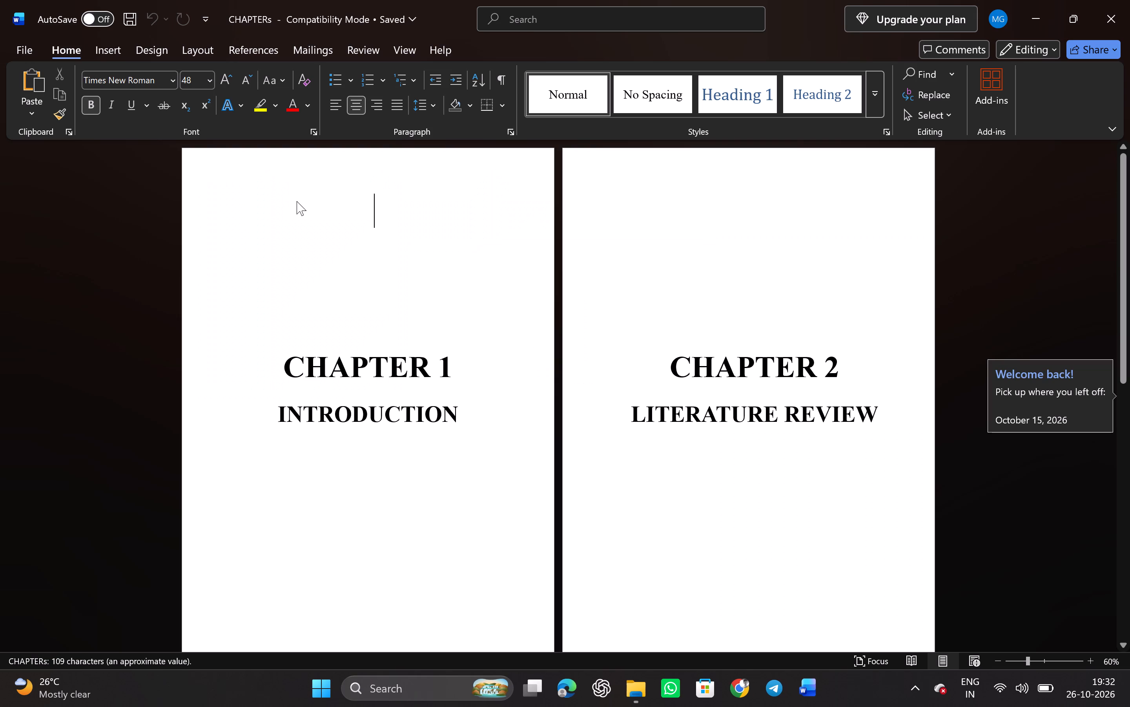
scroll(363, 388, down, 5)
scroll(363, 388, up, 3)
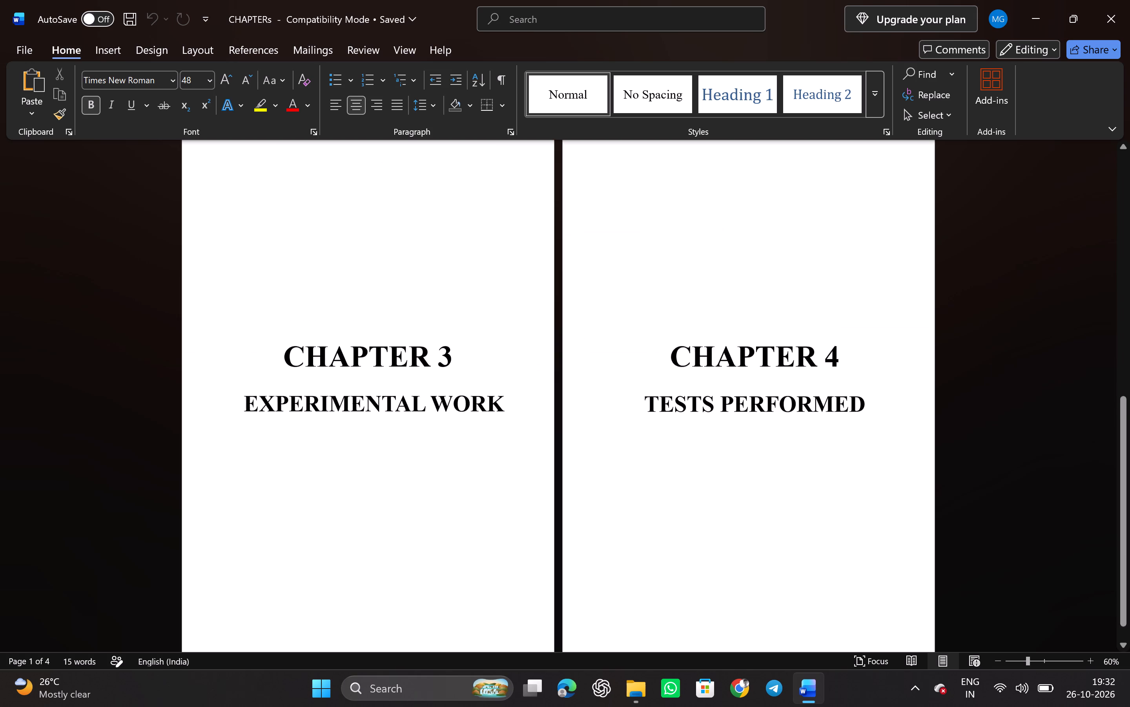
scroll(363, 388, up, 6)
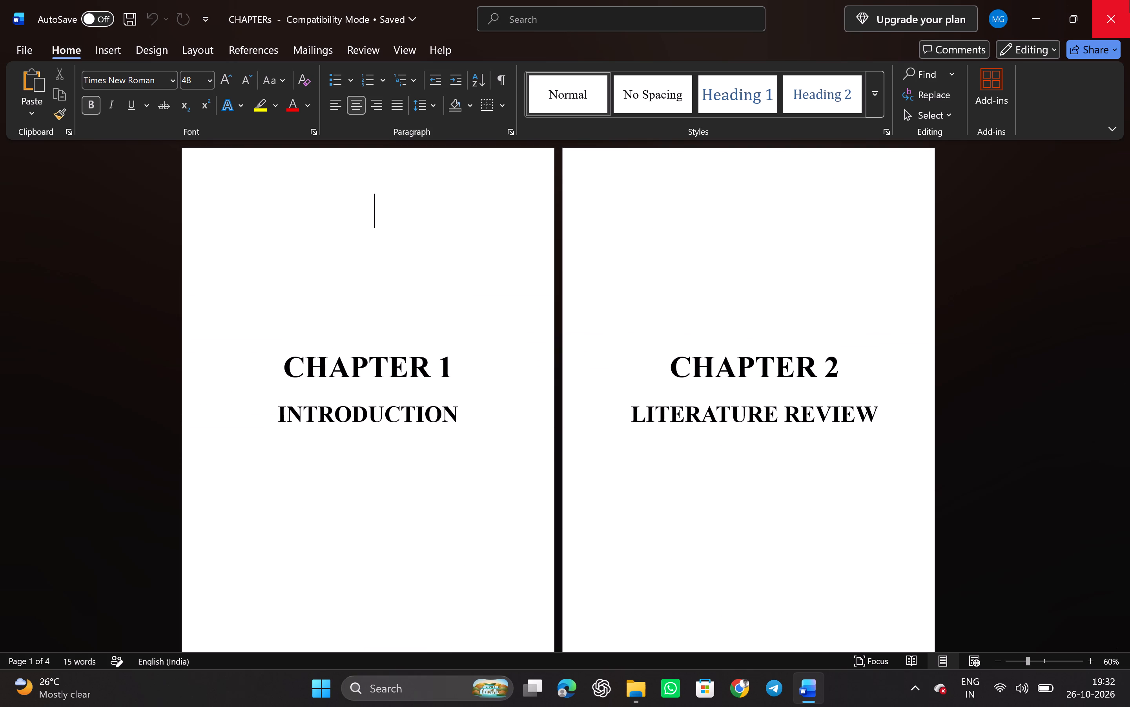
click(1129, 0)
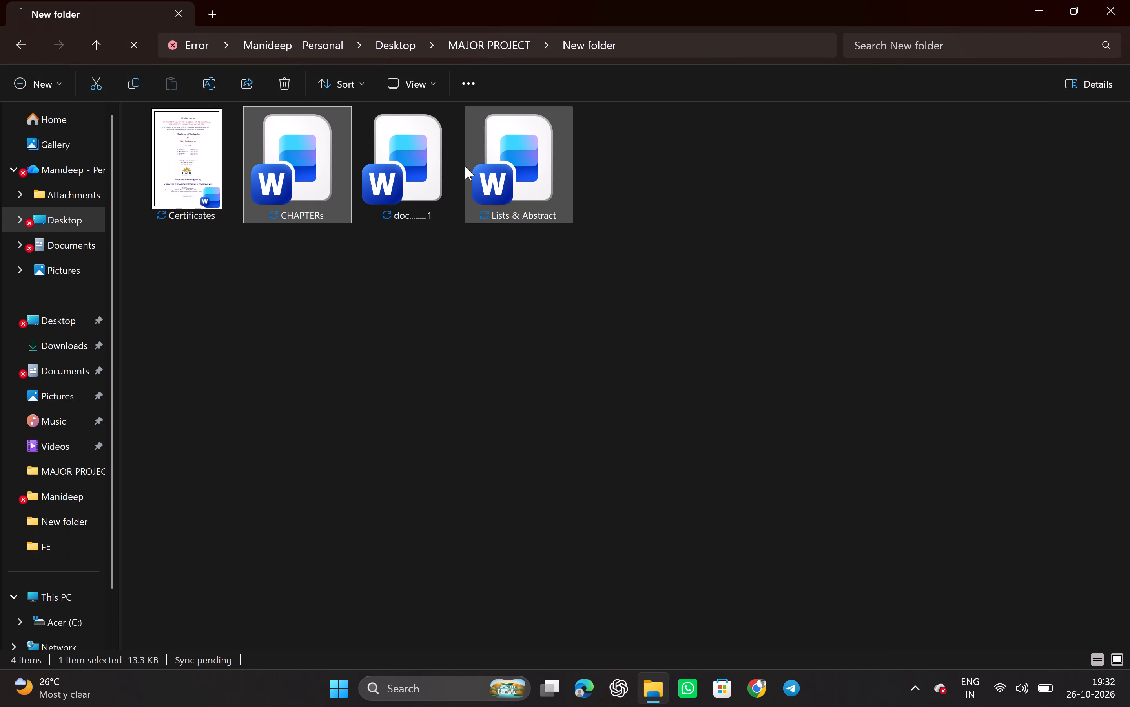
Open the doc.........1 report and examine its pages through to the REFERENCES list.
double_click(455, 163)
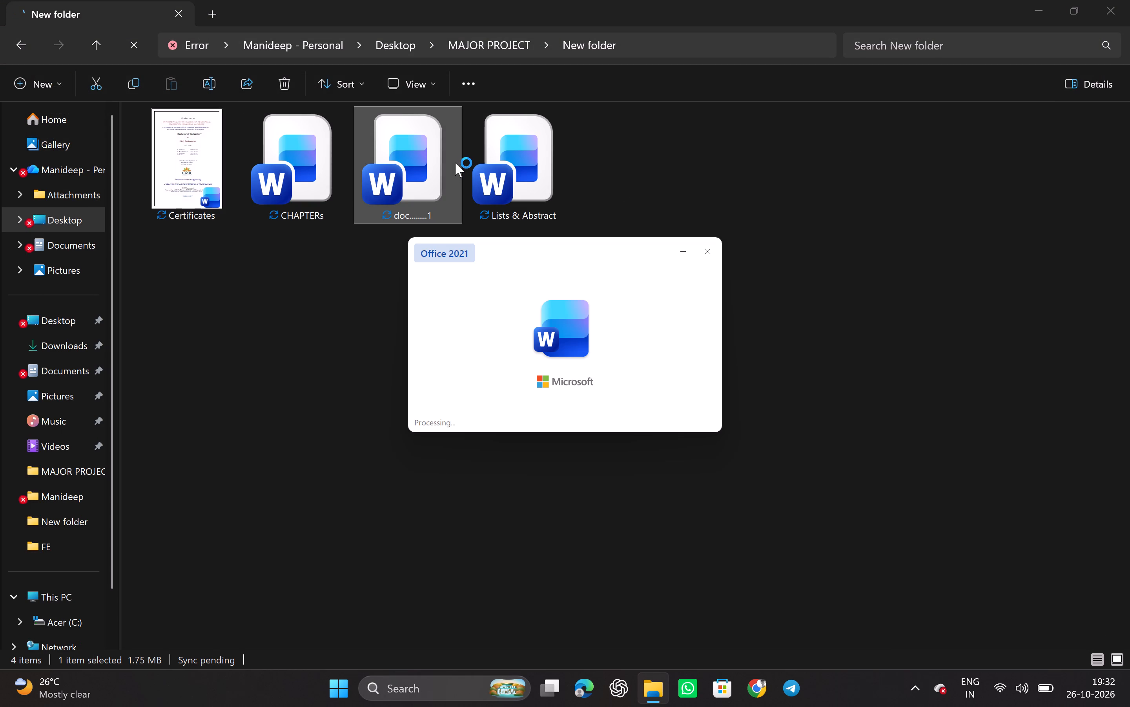
scroll(479, 308, down, 6)
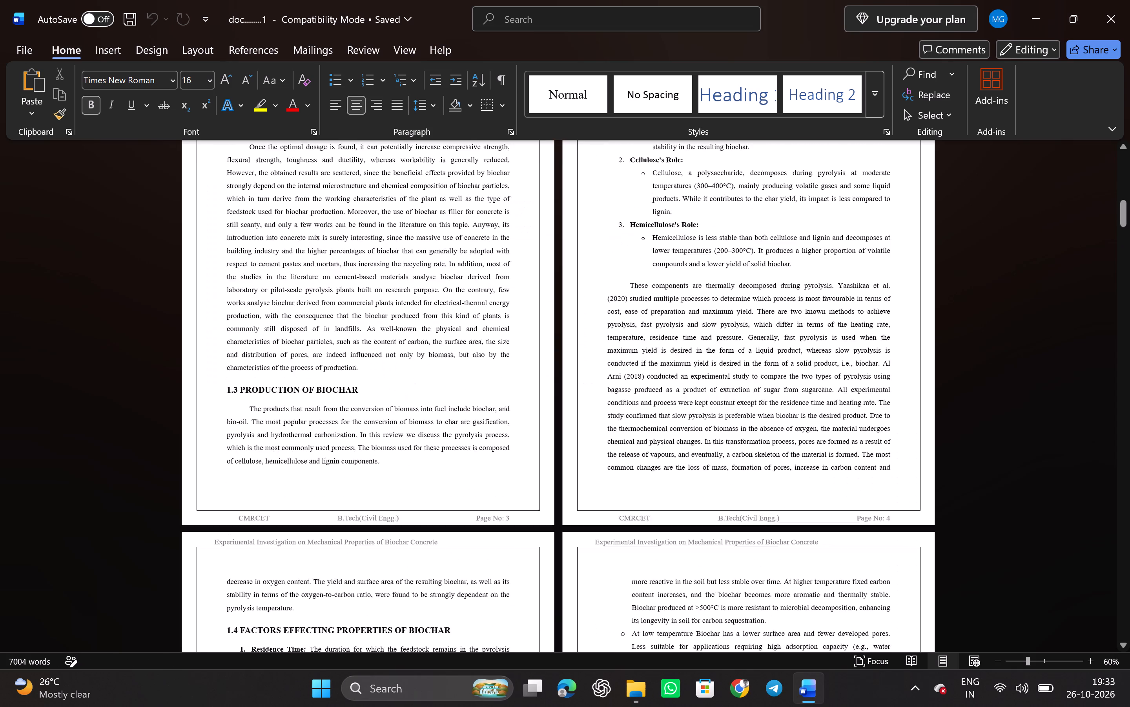
scroll(479, 308, down, 2)
scroll(479, 308, down, 20)
scroll(479, 308, down, 20)
scroll(479, 308, down, 20)
scroll(479, 308, up, 2)
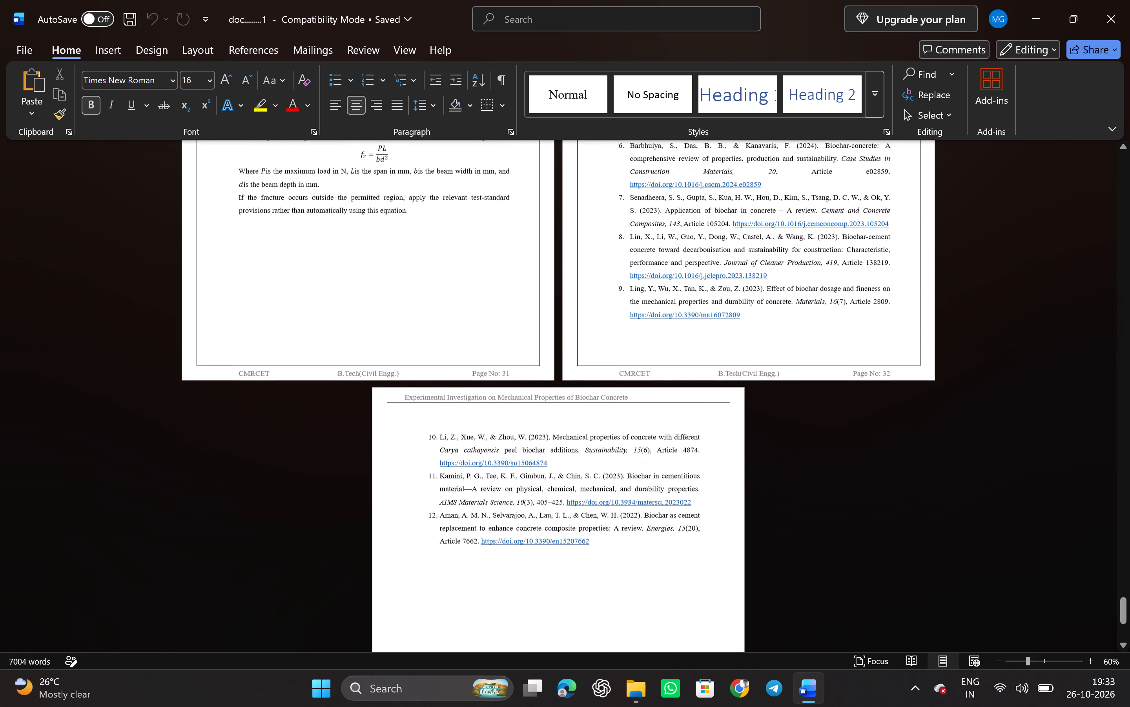
scroll(479, 308, up, 2)
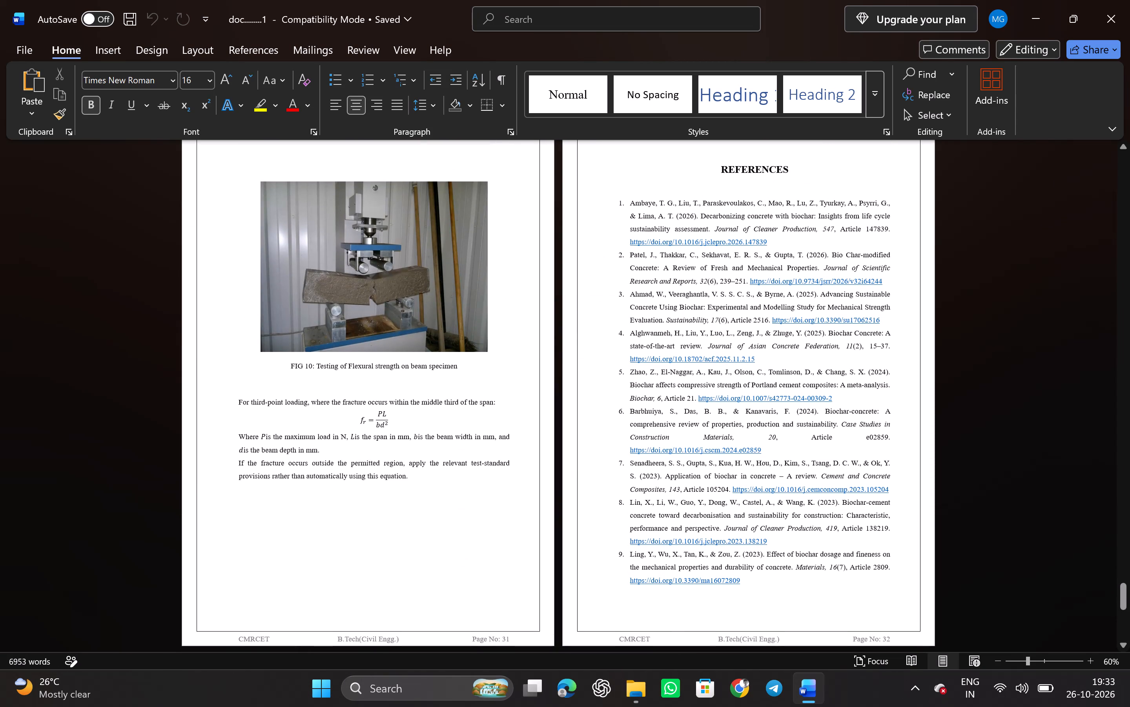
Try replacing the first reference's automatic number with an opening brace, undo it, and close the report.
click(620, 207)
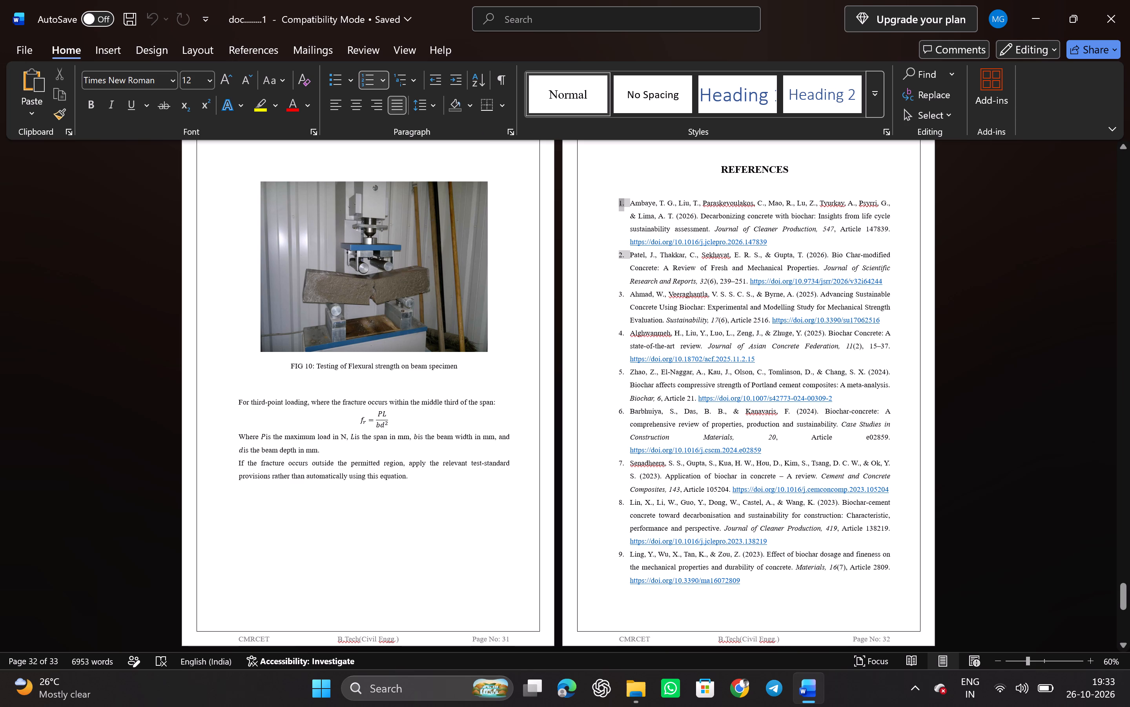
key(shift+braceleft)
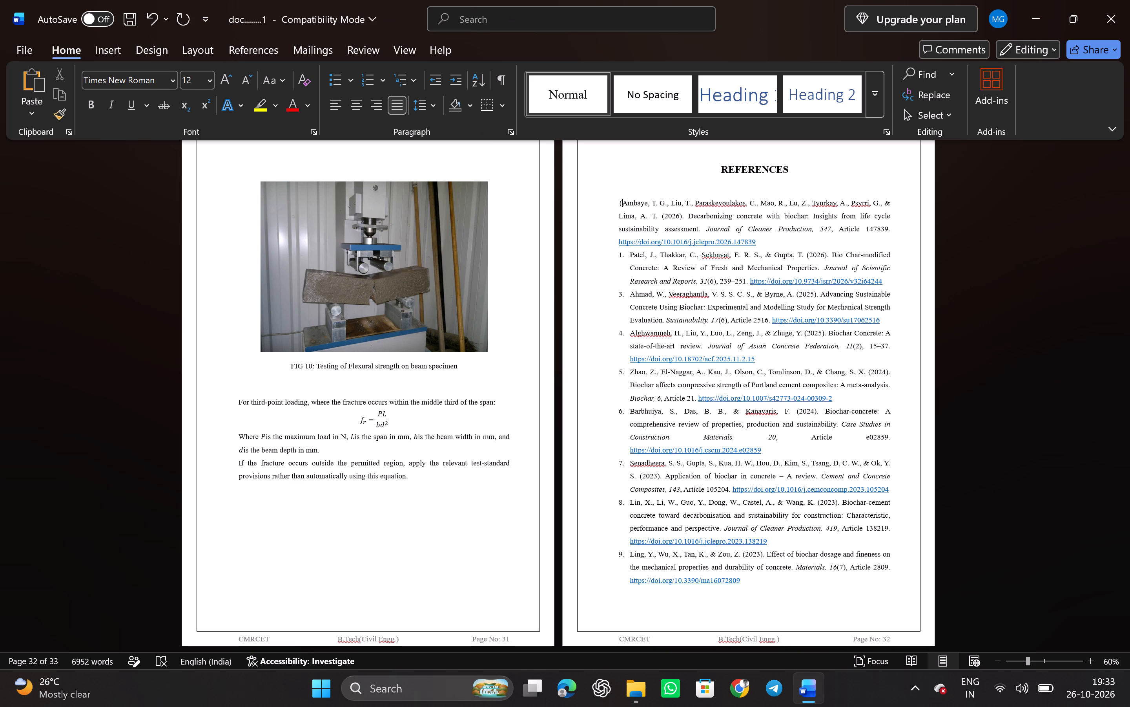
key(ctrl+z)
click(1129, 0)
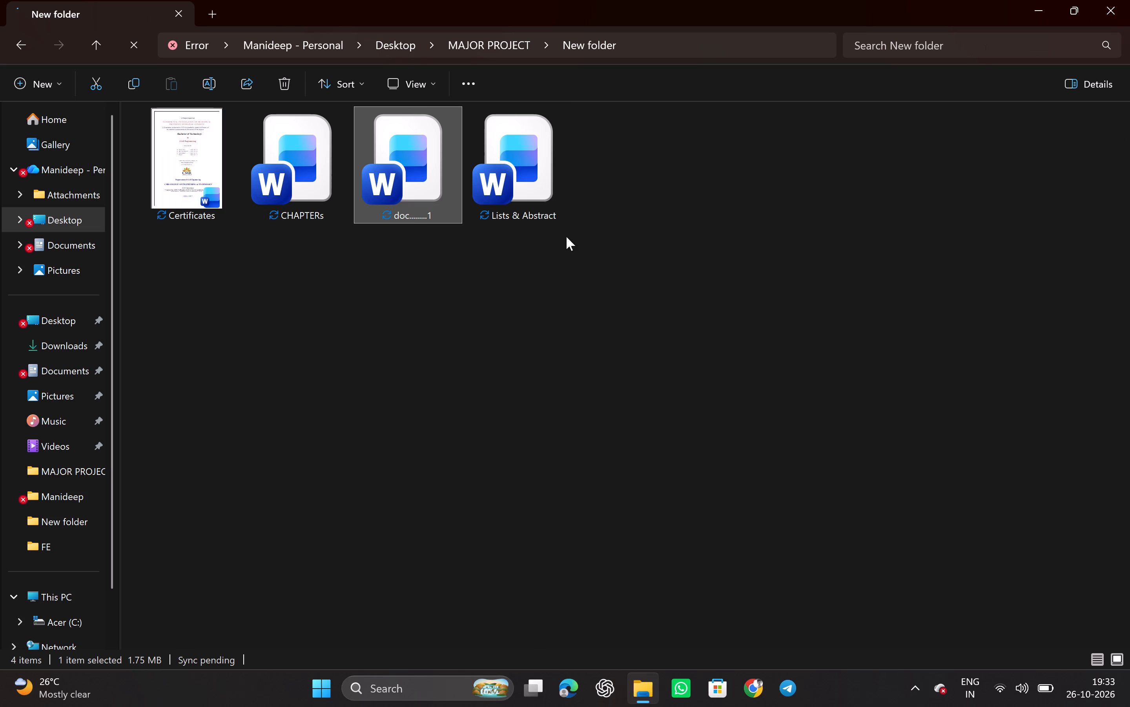
Open the Lists & Abstract document from the same folder.
double_click(519, 211)
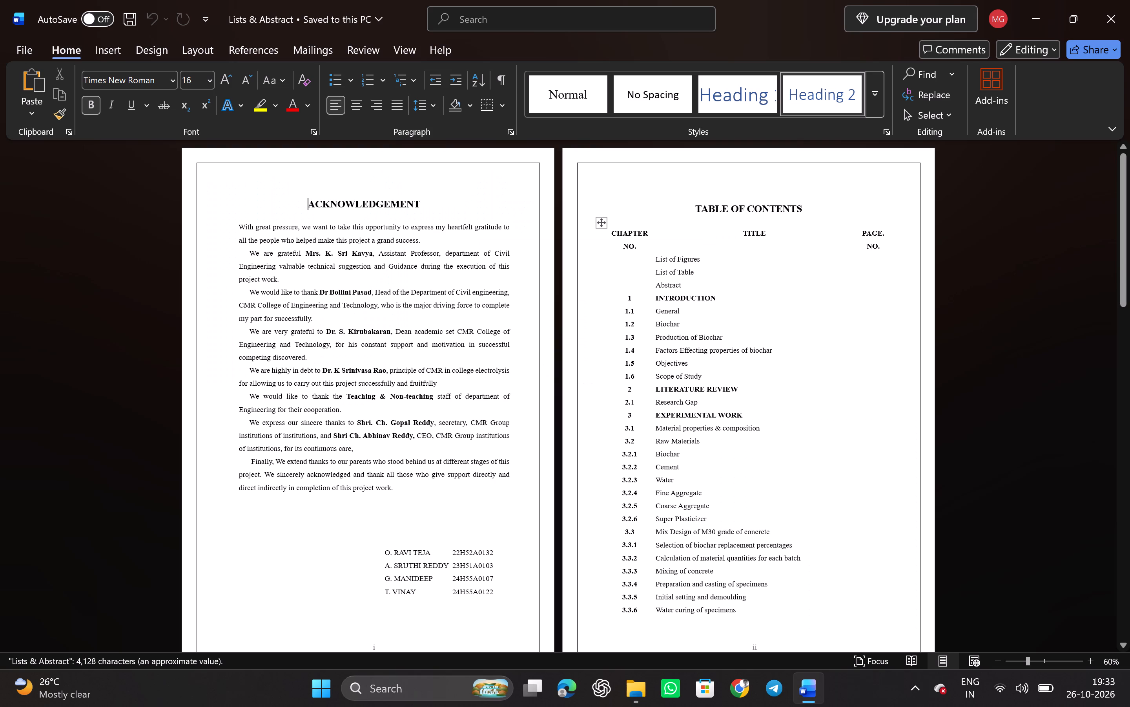
Remove all borders from the LIST OF FIGURES table using No Border.
scroll(620, 343, down, 3)
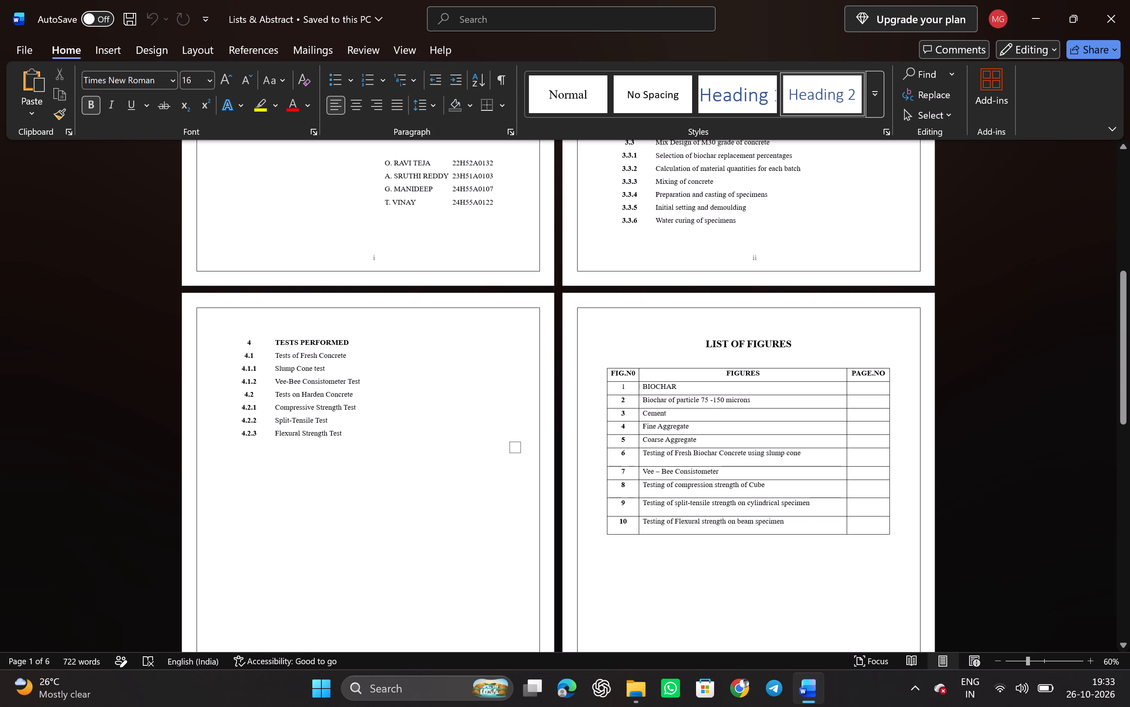
click(626, 372)
click(599, 359)
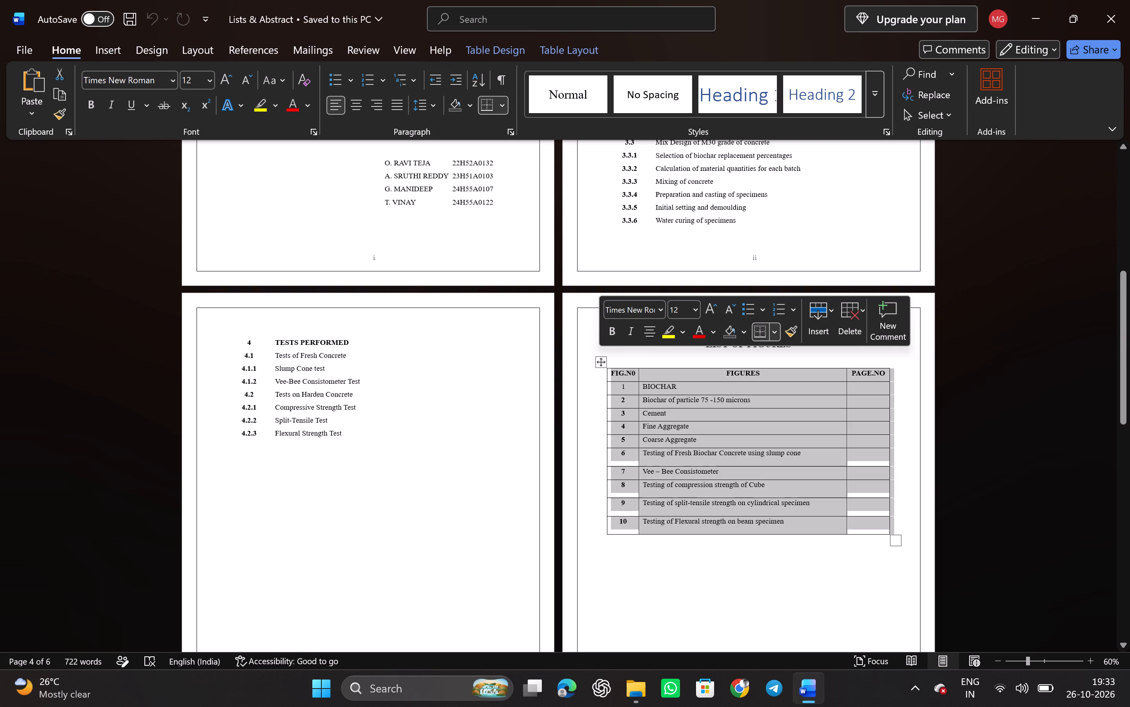
click(599, 359)
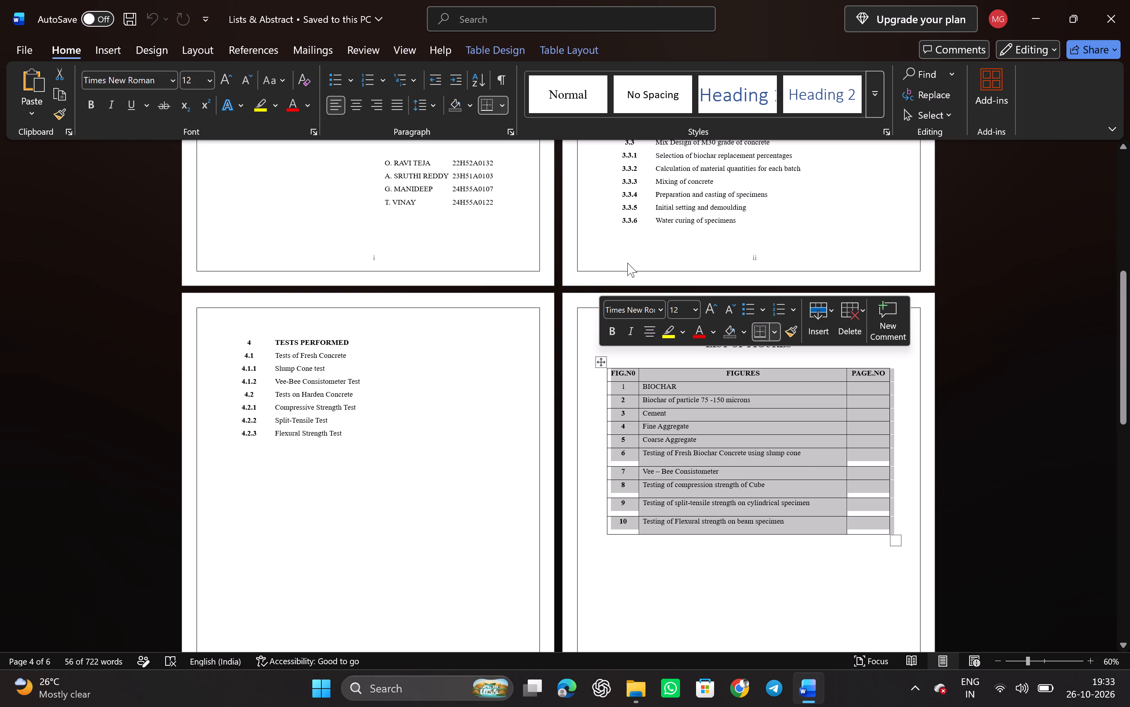
click(776, 328)
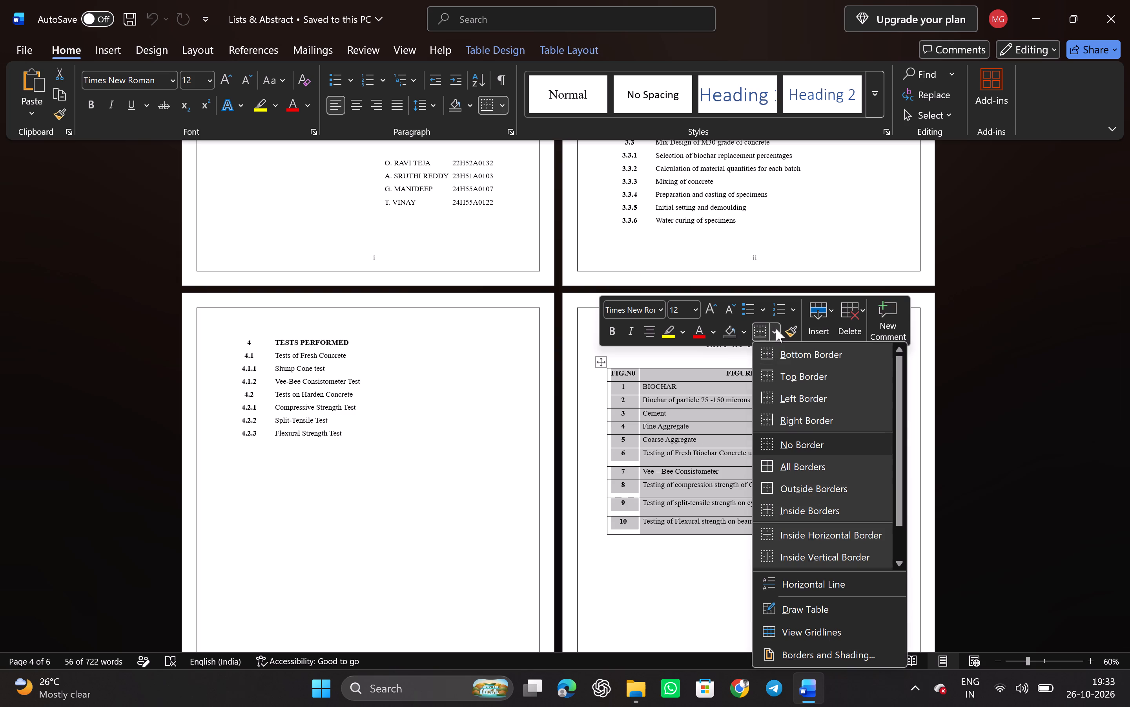
click(797, 451)
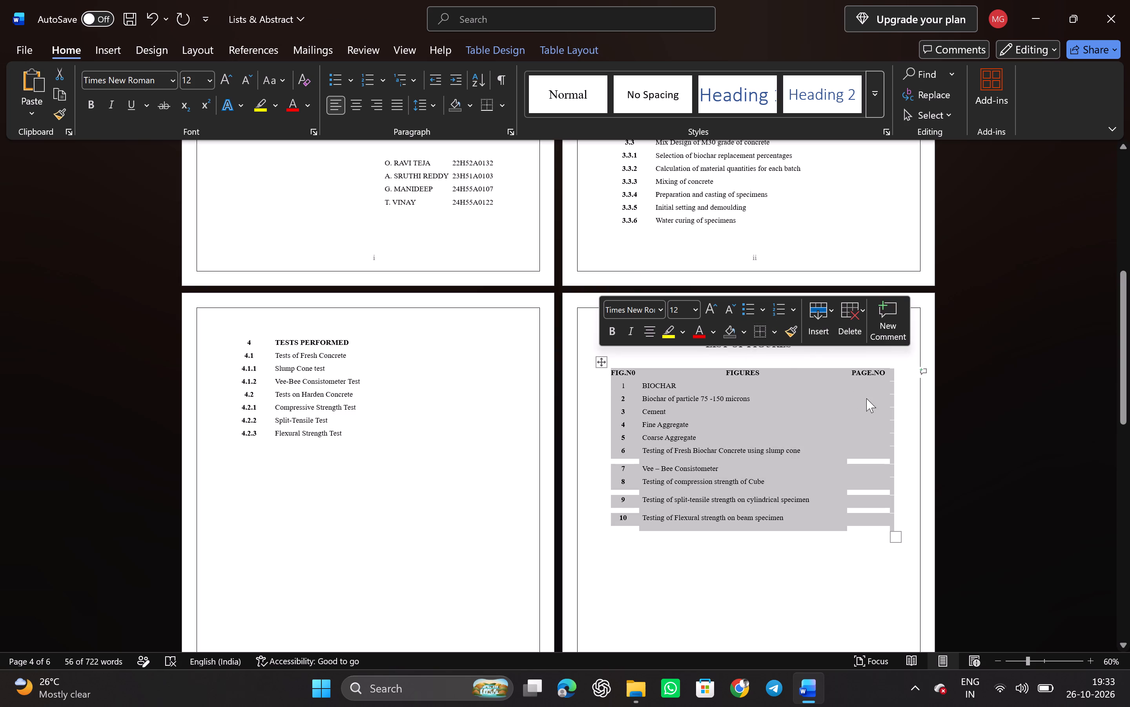
click(868, 401)
Remove all borders from the LIST OF TABLES table using No Border.
scroll(865, 389, down, 1)
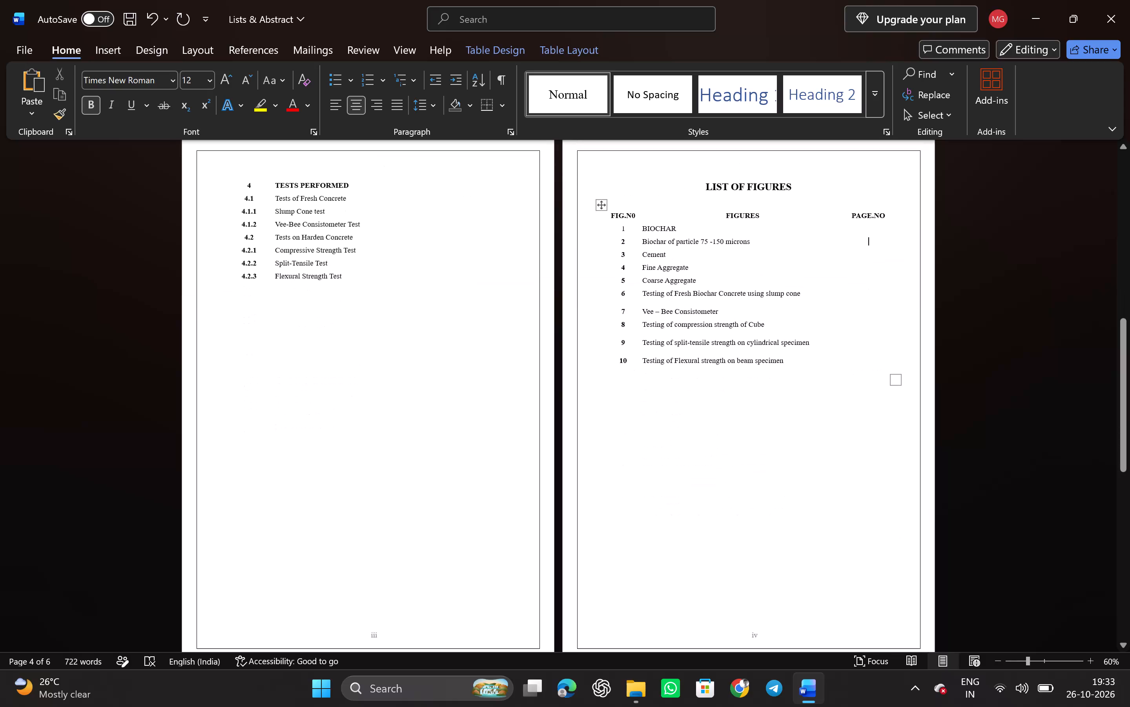
scroll(865, 389, down, 1)
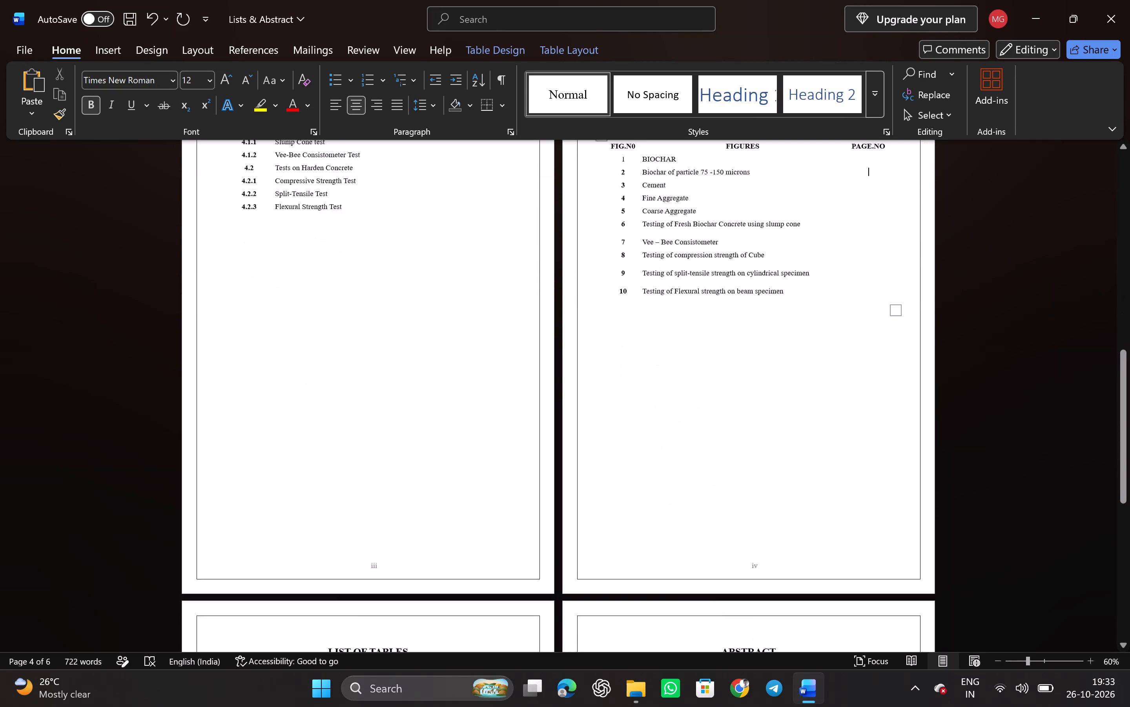
scroll(865, 389, down, 1)
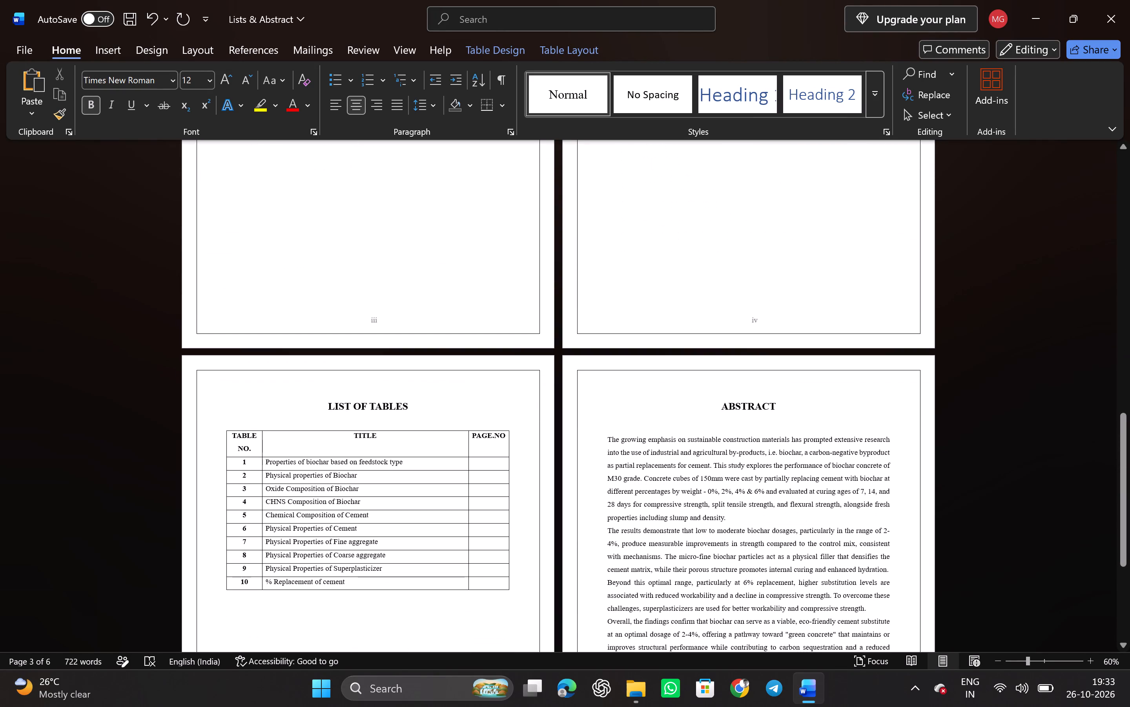
click(224, 429)
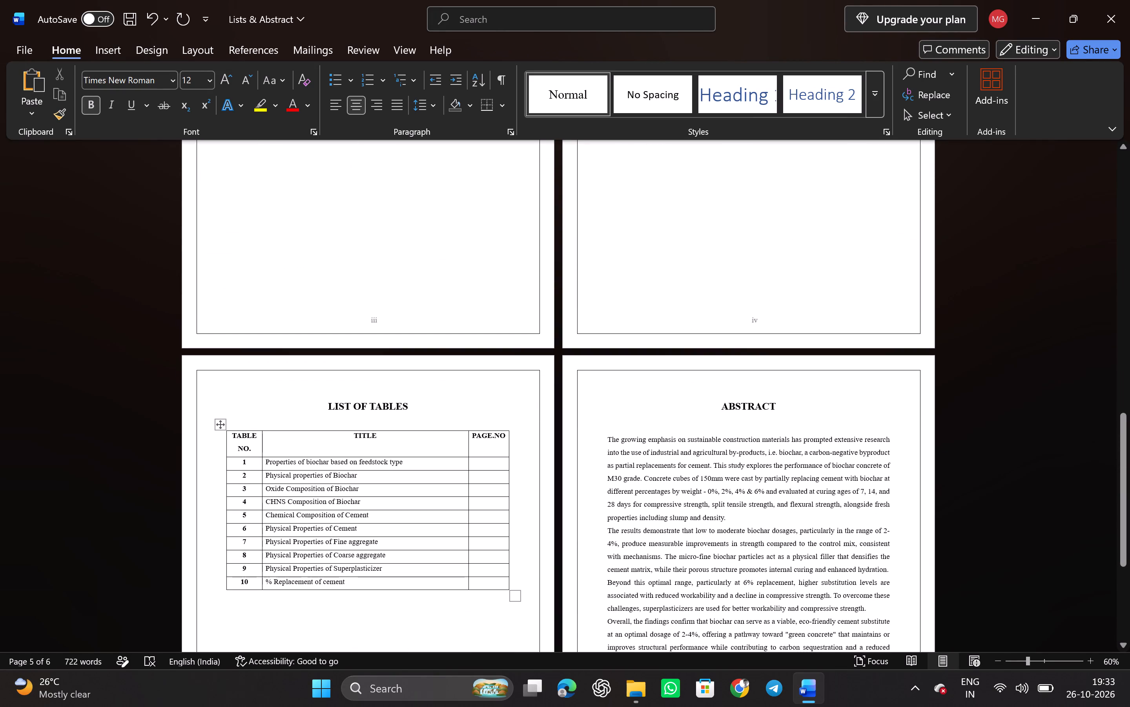
click(223, 428)
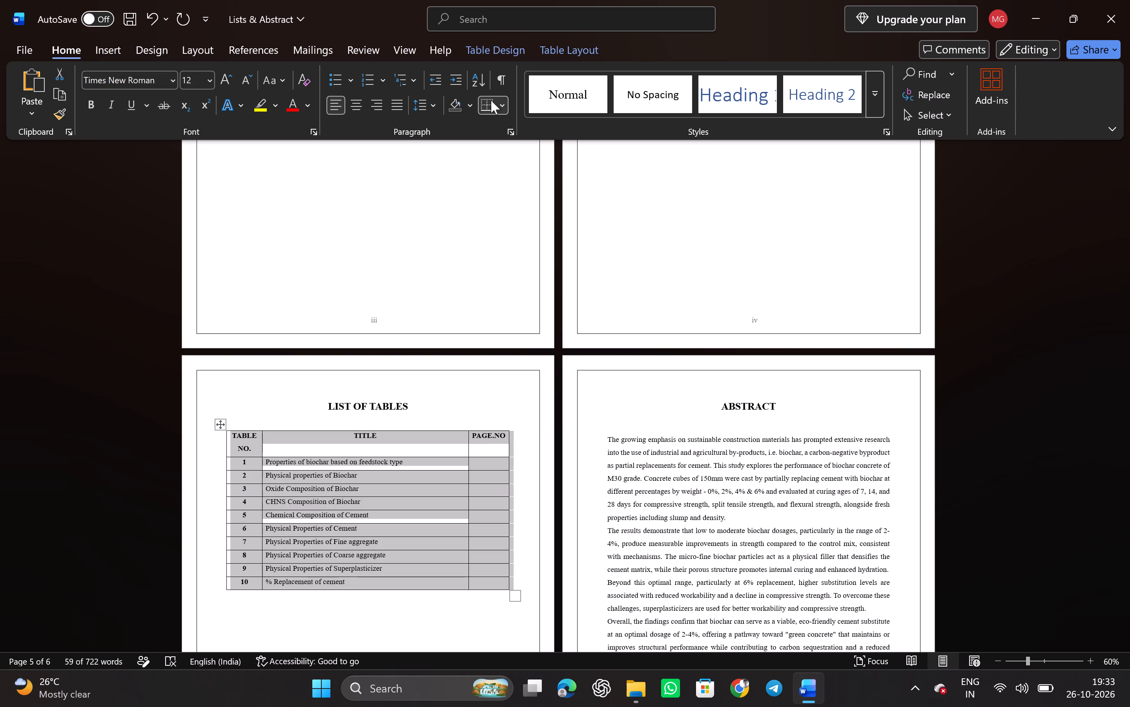
click(487, 104)
click(487, 104)
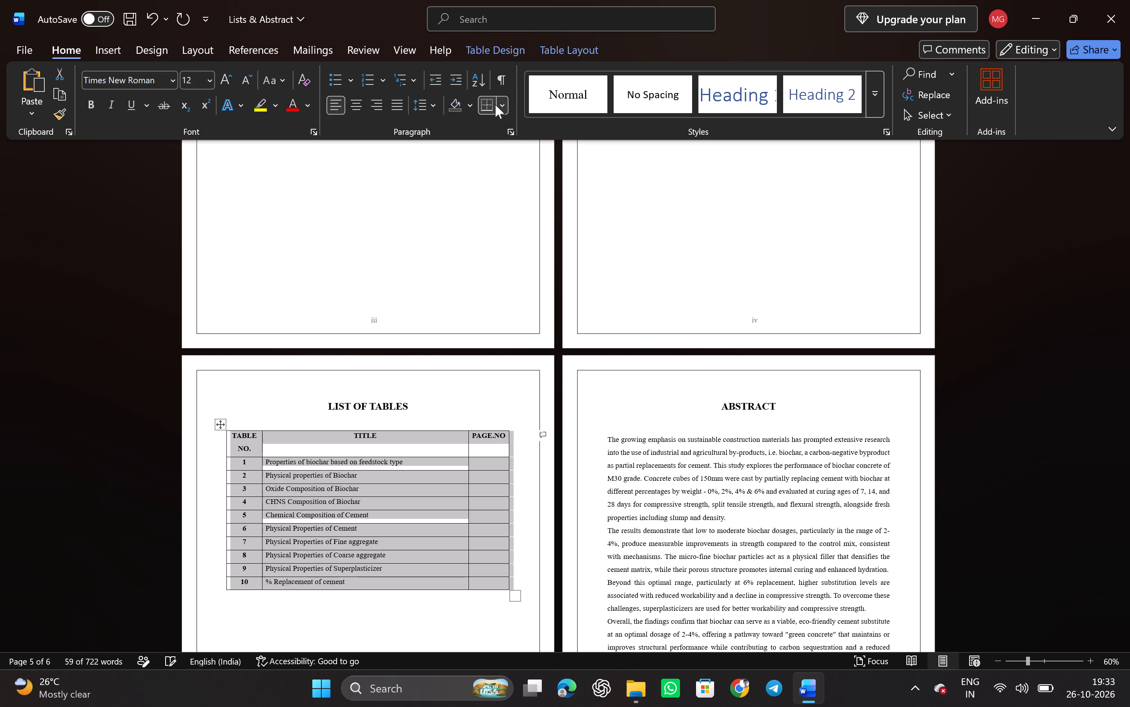
click(504, 103)
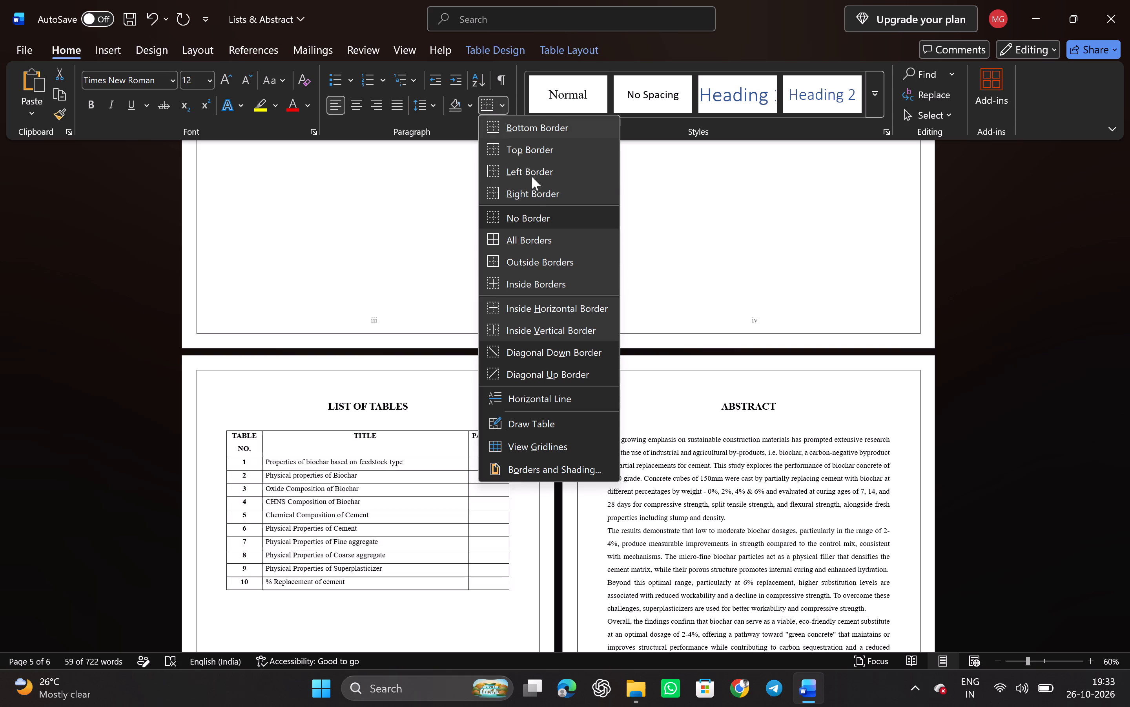
click(527, 218)
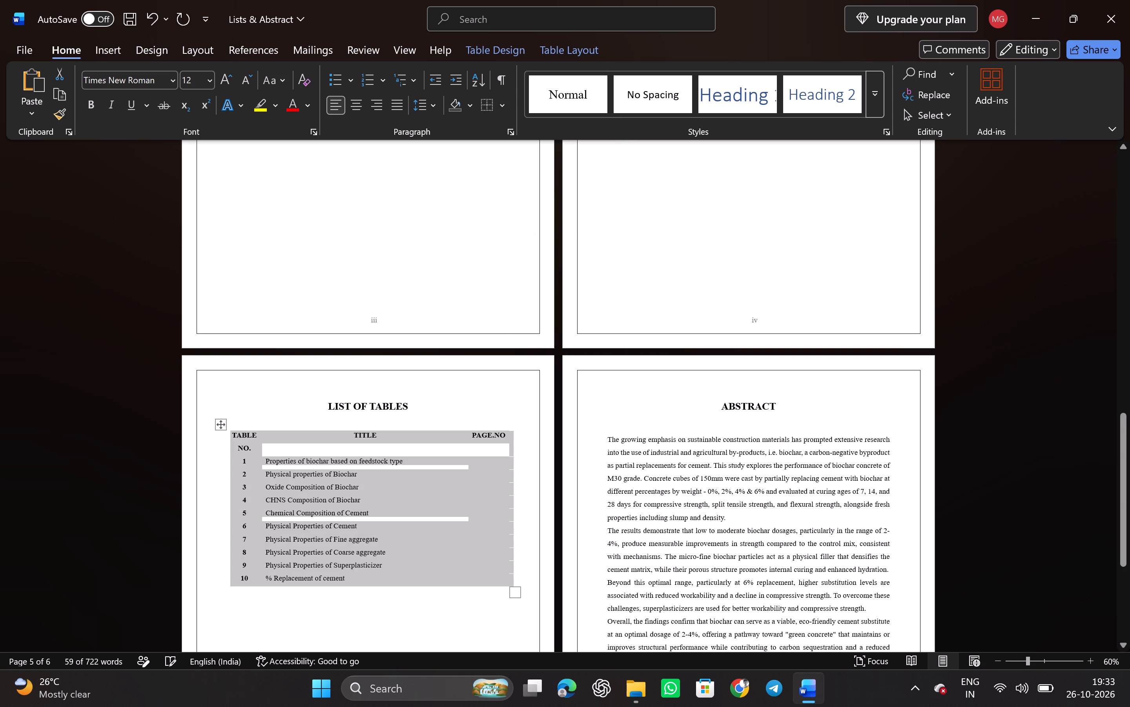
click(428, 478)
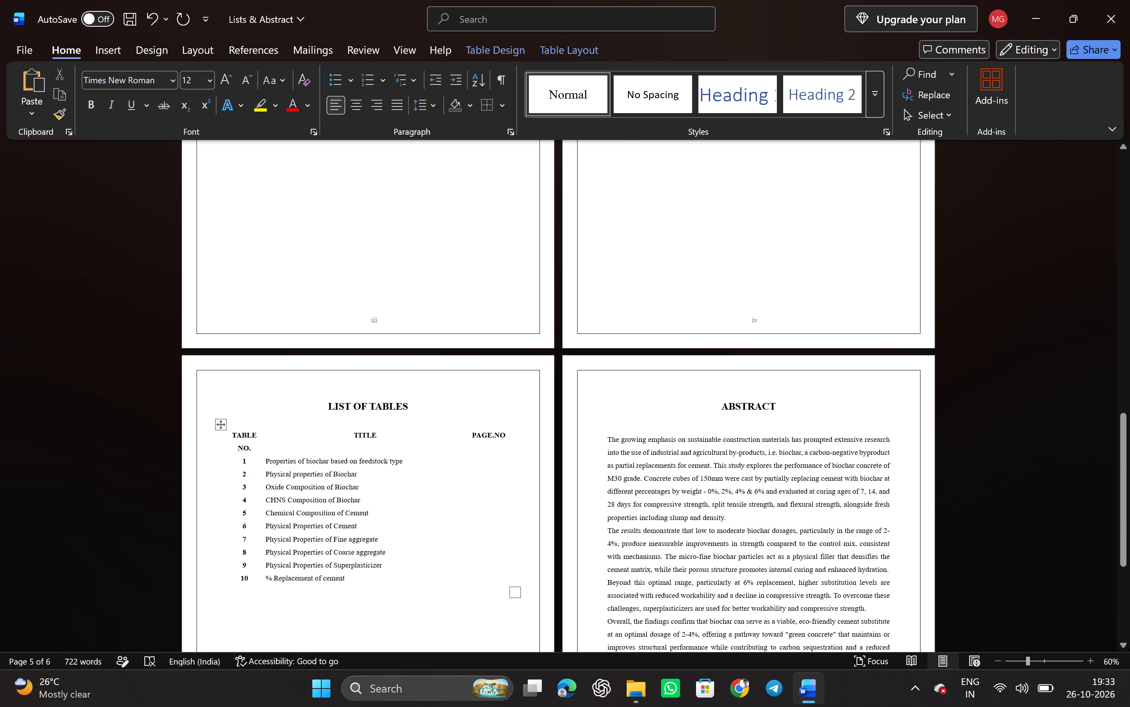
Save the Lists & Abstract document, review its pages back to the first one, and close it.
scroll(429, 463, down, 1)
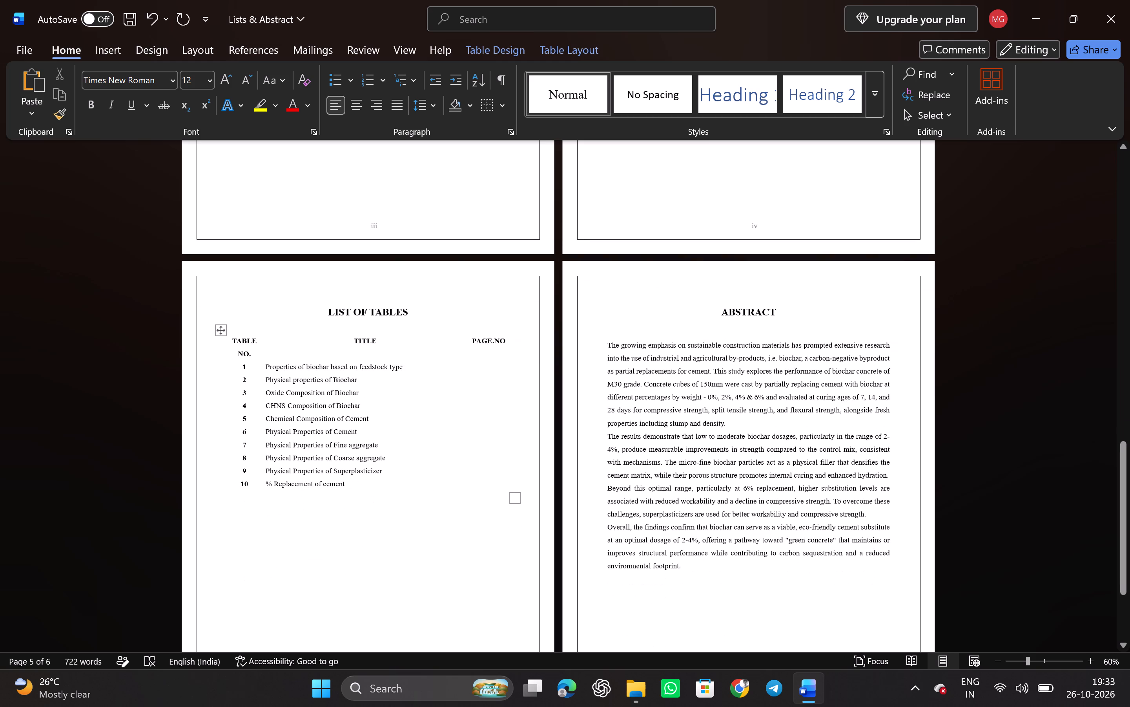
click(430, 560)
scroll(430, 560, down, 4)
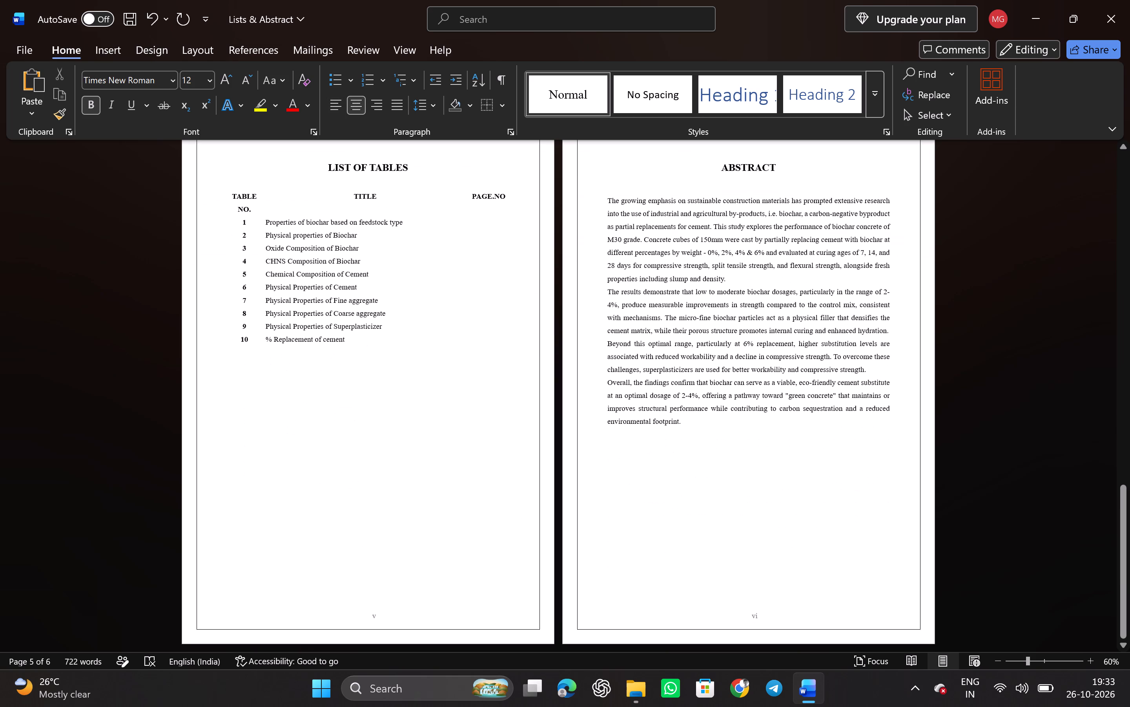
click(128, 13)
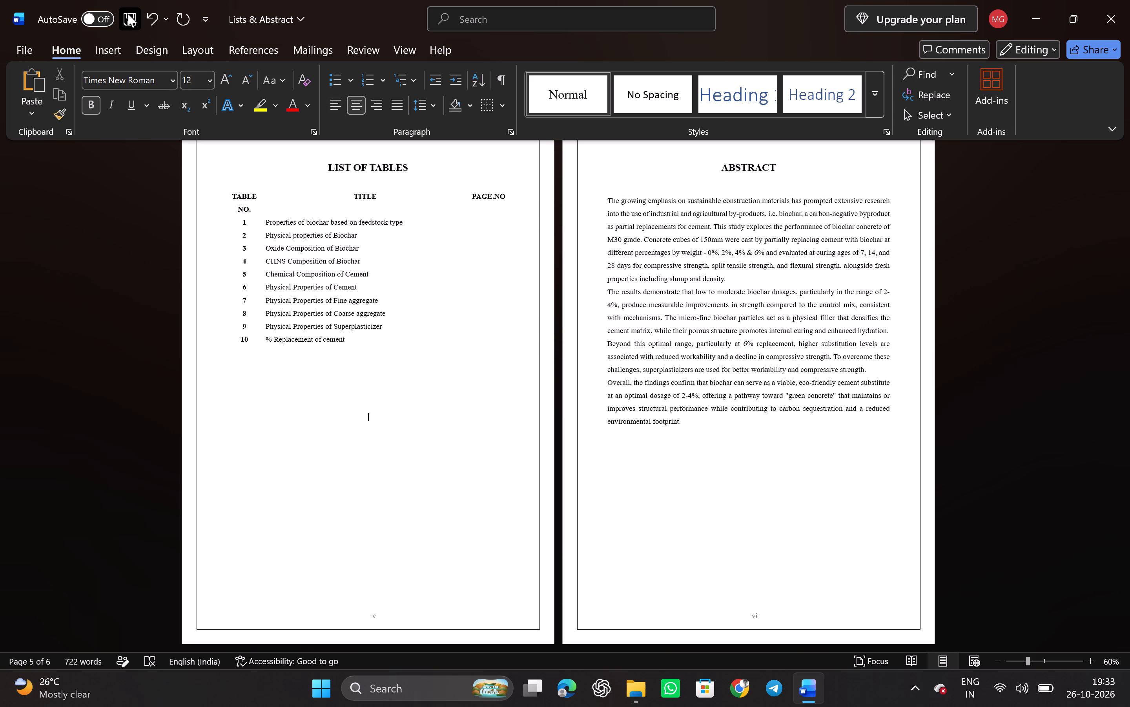
scroll(282, 262, up, 1)
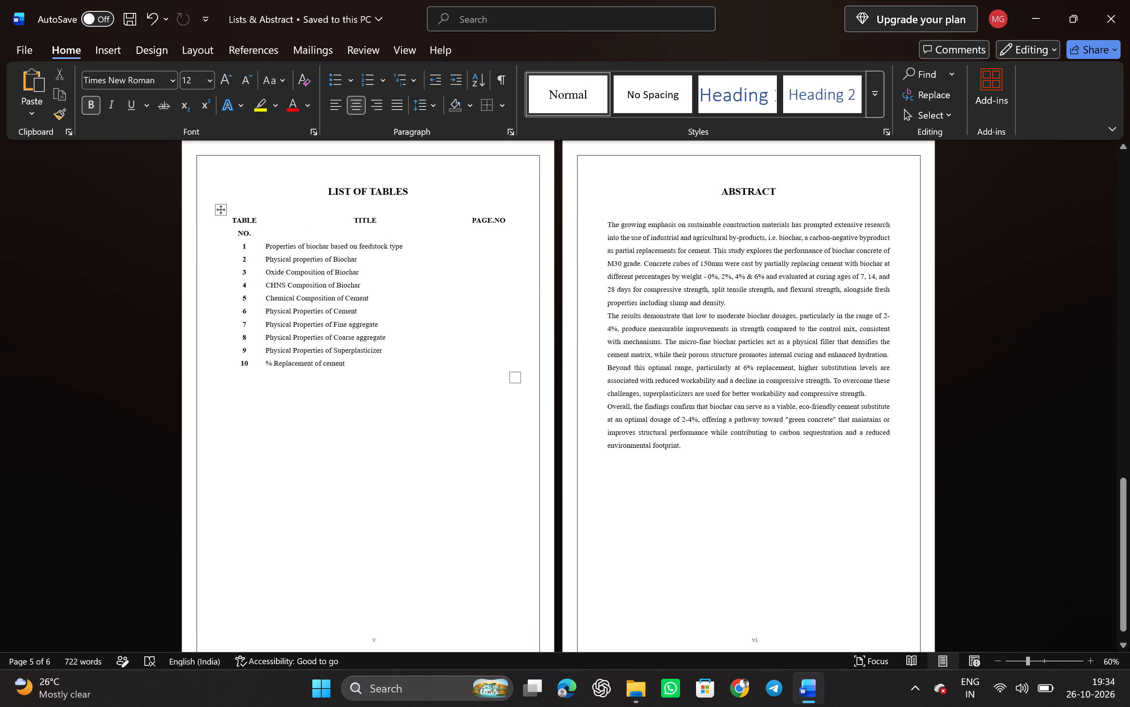
scroll(282, 262, up, 6)
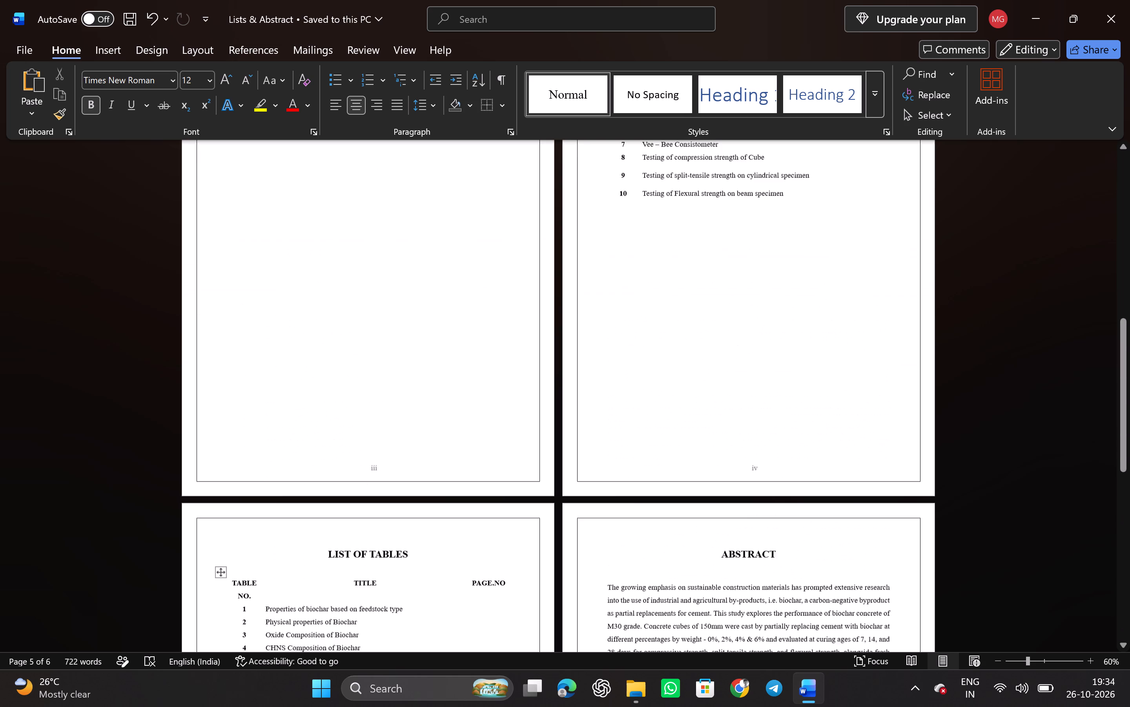
scroll(282, 262, up, 4)
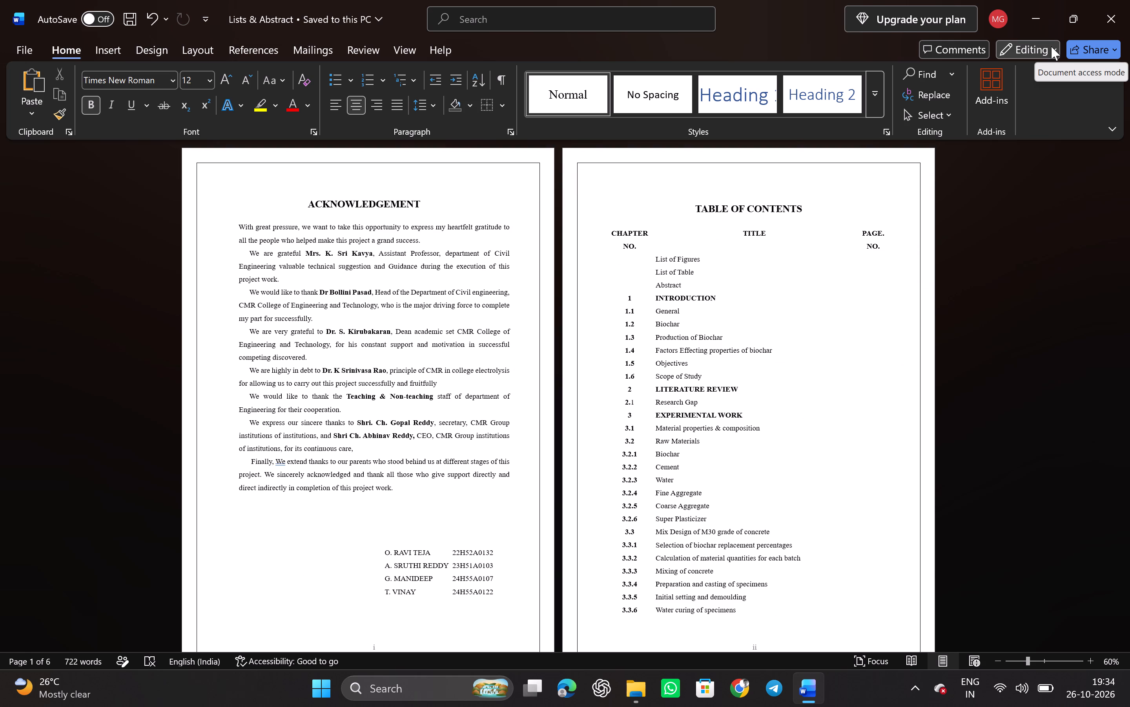
click(1113, 0)
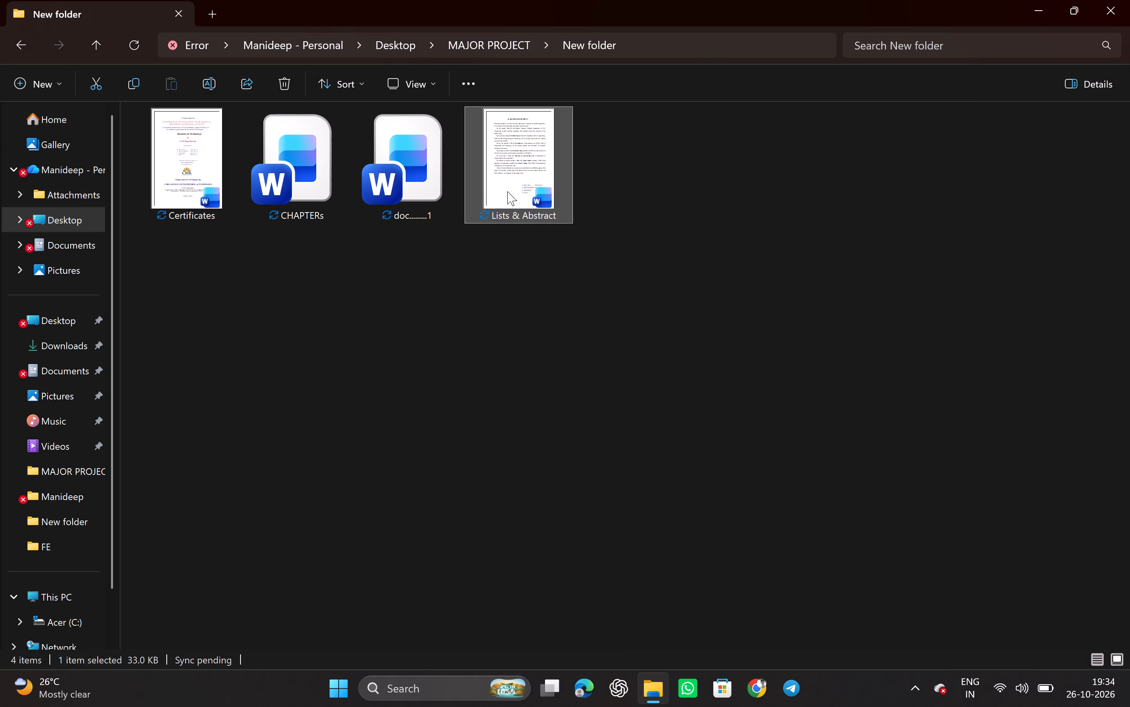
Open the CHAPTERs document from the project folder to check its chapter title pages, and close it.
click(286, 178)
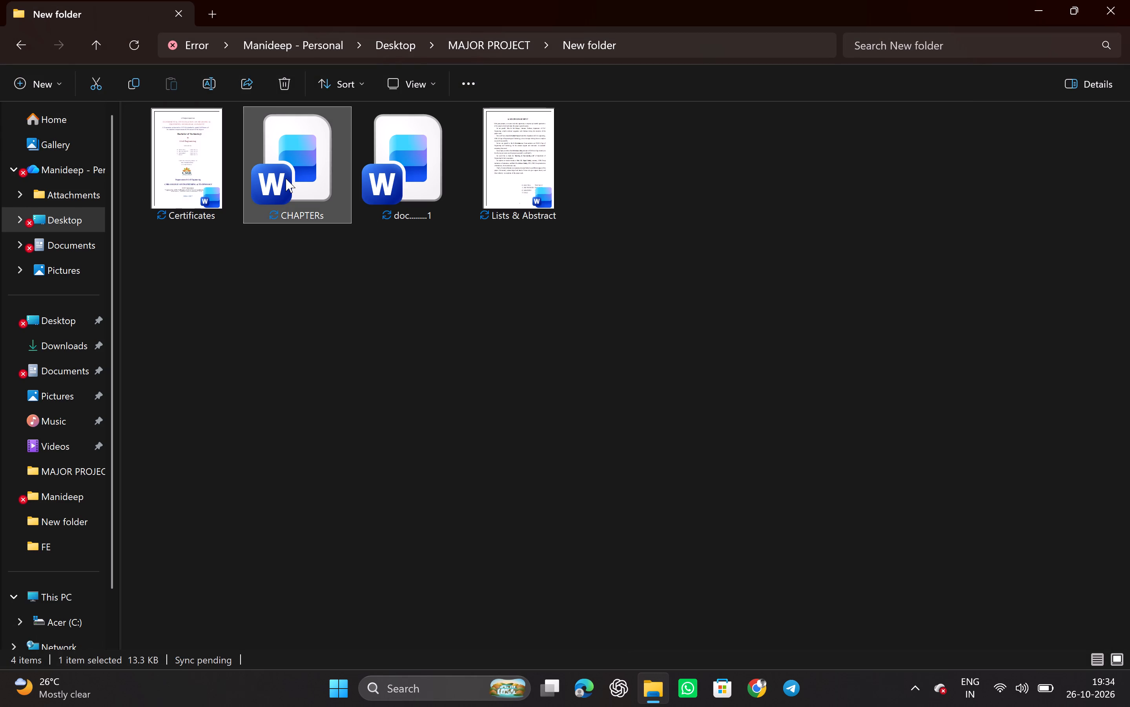
double_click(318, 159)
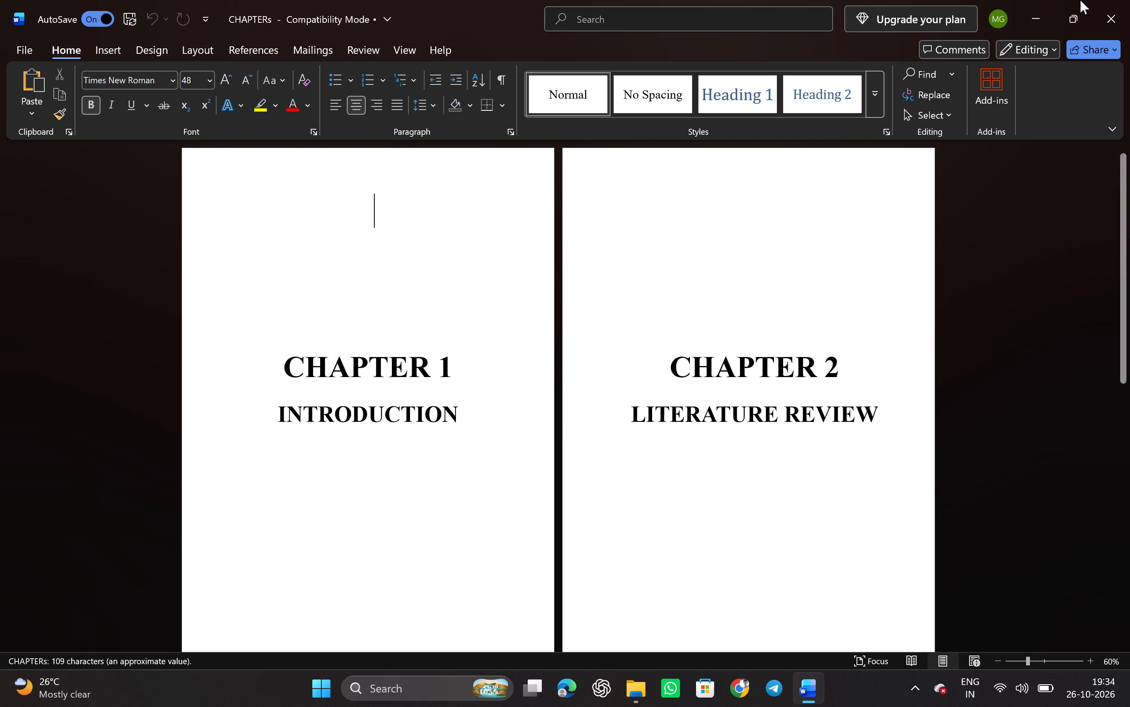
click(1129, 0)
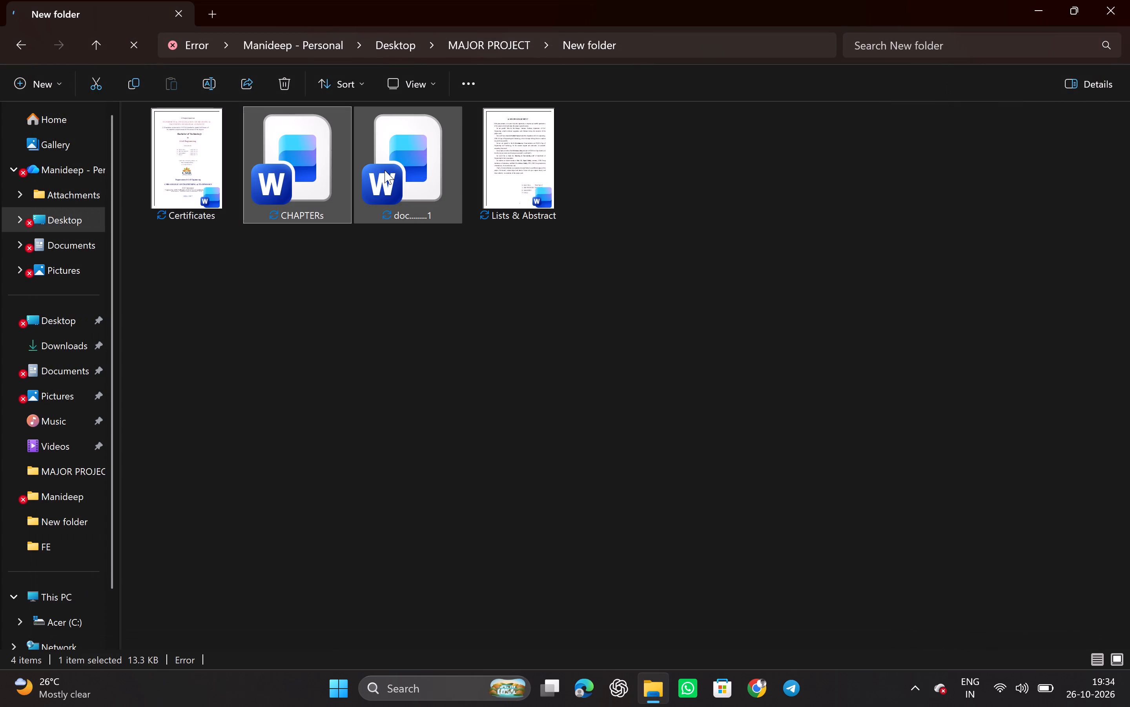
Open the Certificates document from the same folder.
click(385, 170)
double_click(148, 178)
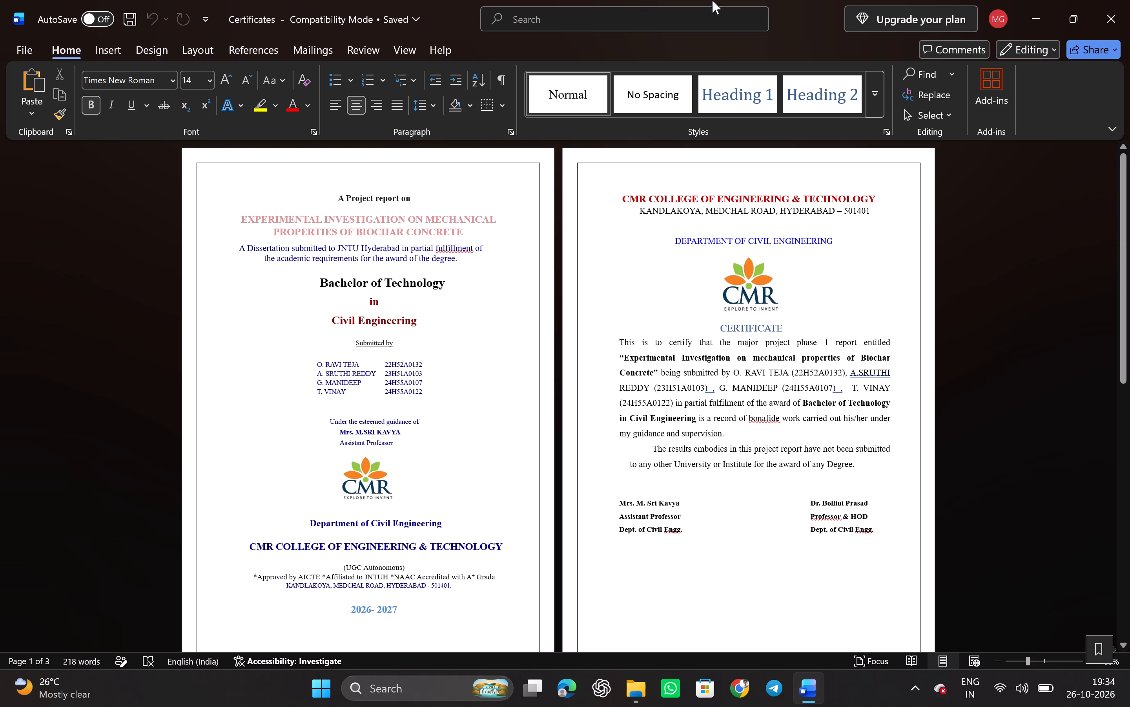
Open the ilovepdf_merged report from the desktop, keeping Certificates open.
click(1043, 3)
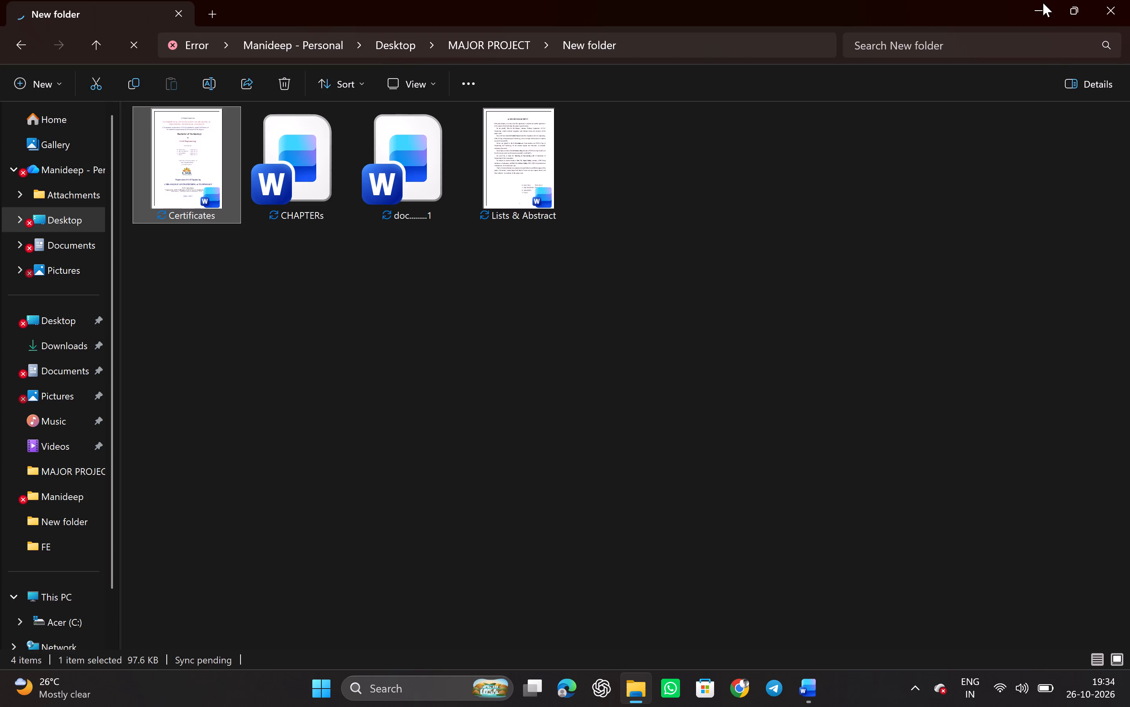
click(1043, 3)
double_click(88, 361)
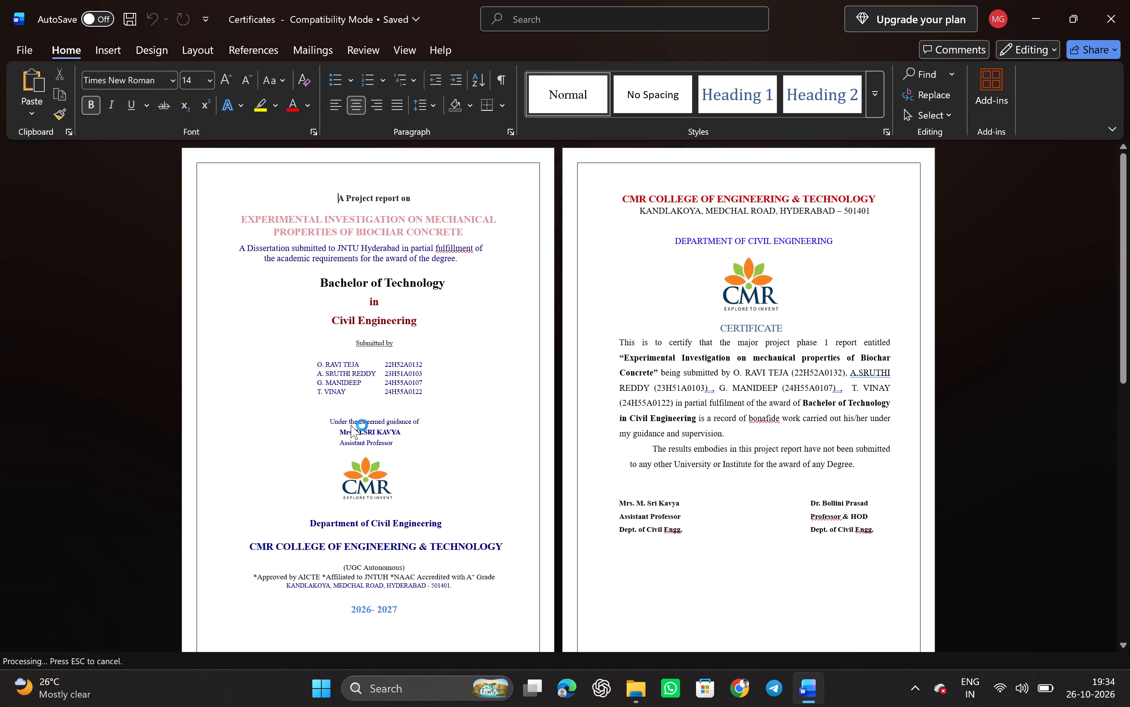
Copy the DECLARATION heading, CMR logo and declaration paragraph from the ilovepdf_merged report.
scroll(351, 425, down, 2)
scroll(390, 520, down, 2)
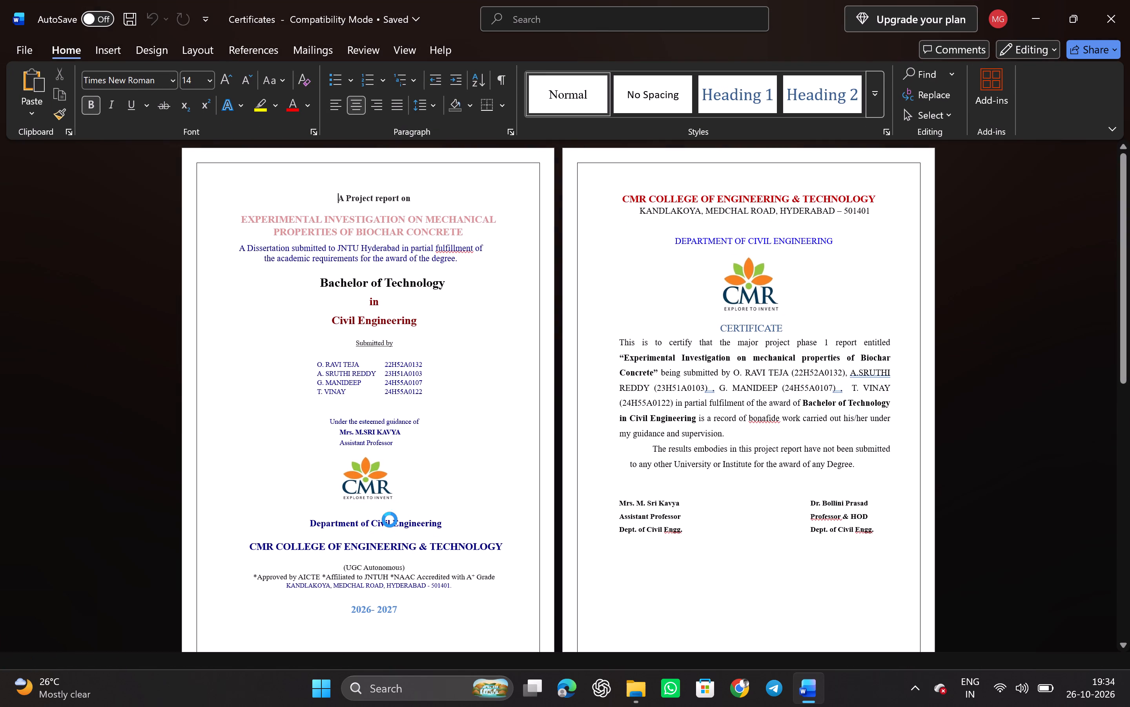
scroll(390, 520, down, 20)
scroll(390, 520, down, 5)
scroll(426, 453, down, 1)
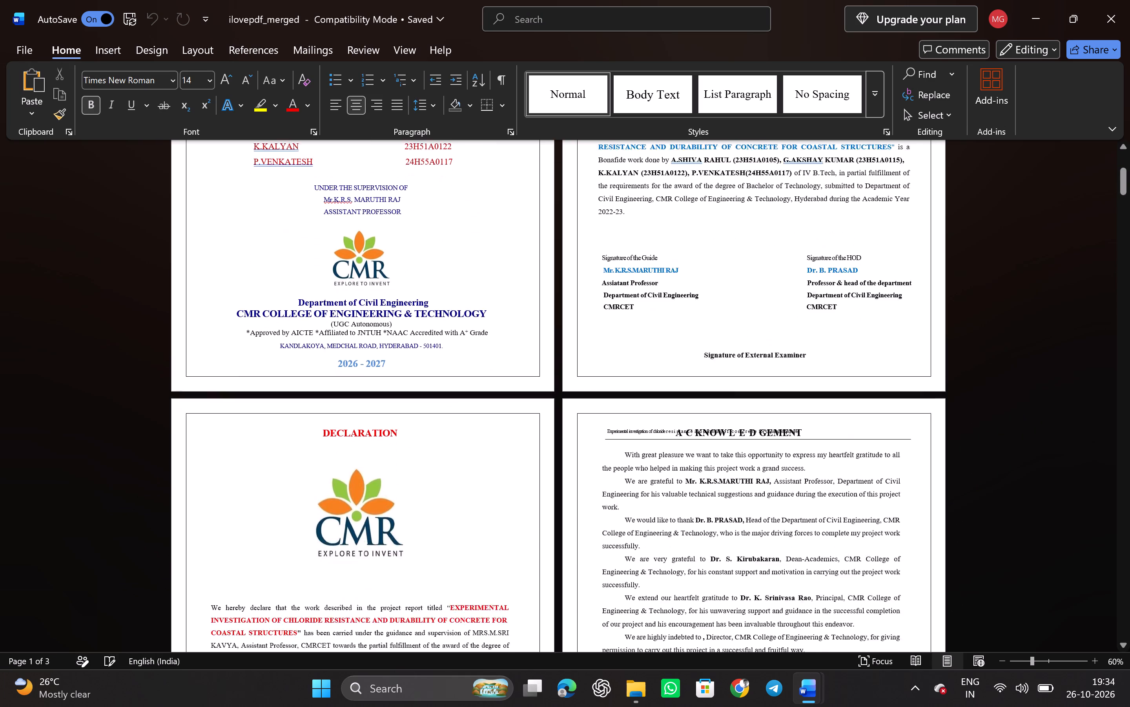
scroll(426, 453, down, 3)
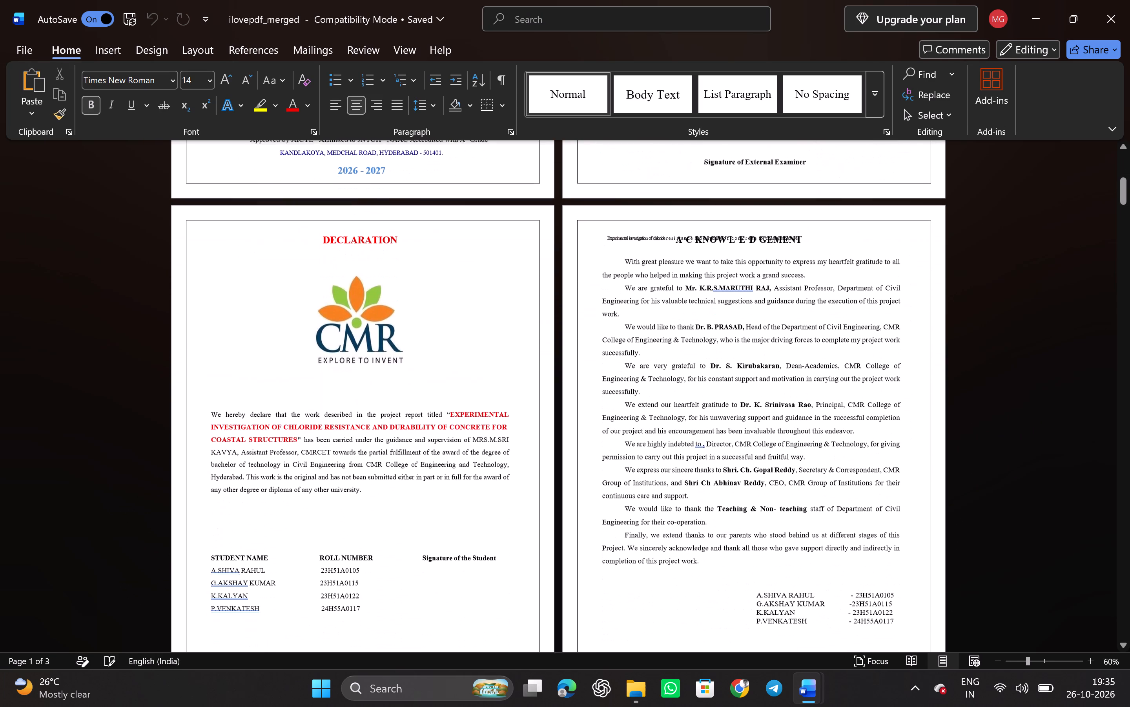
drag(325, 236, 434, 463)
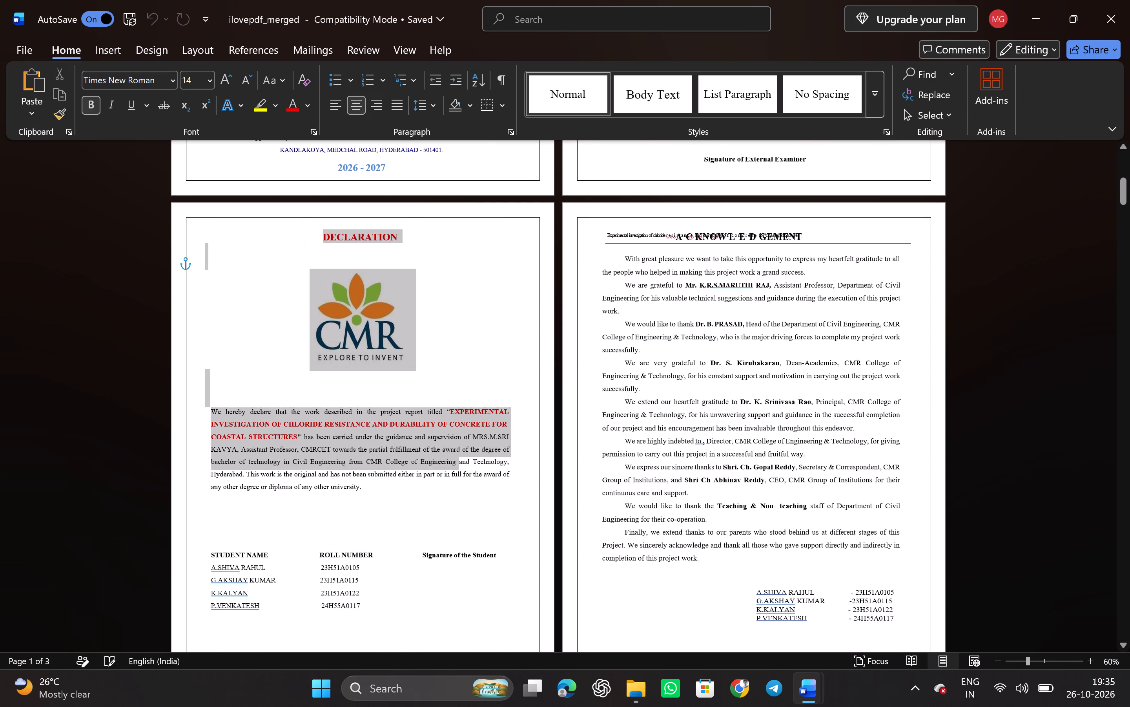
drag(434, 463, 427, 492)
key(ctrl+c)
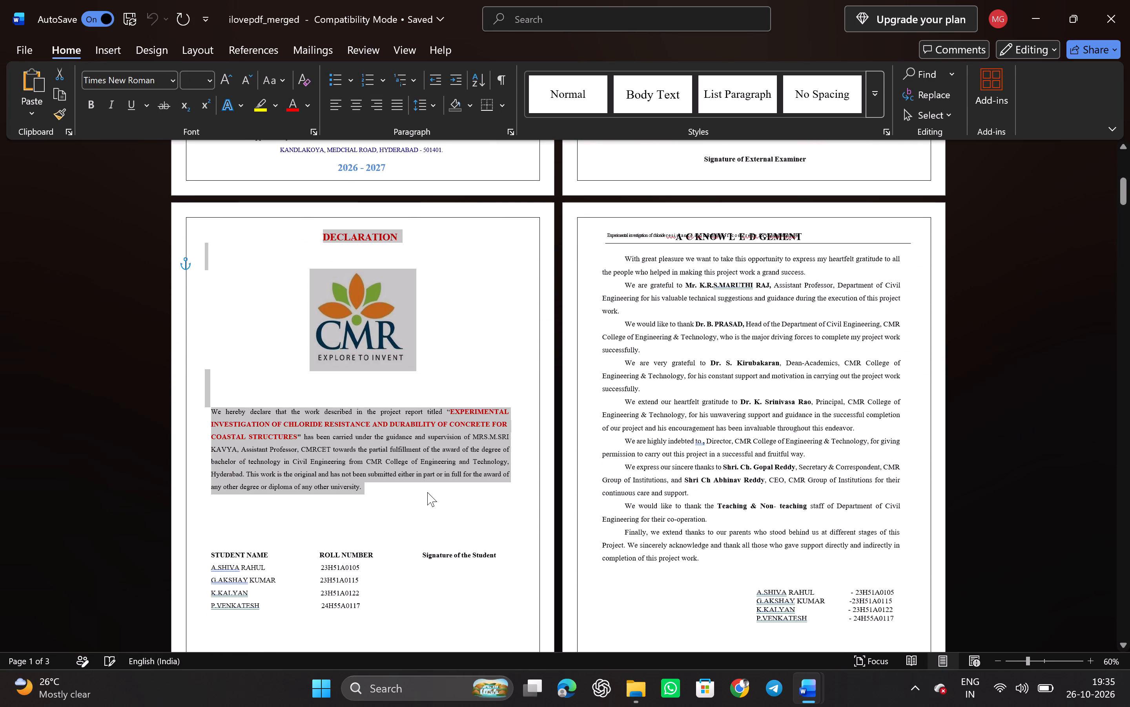
Paste the copied declaration content onto the blank third page of the Certificates document.
key(super+Tab)
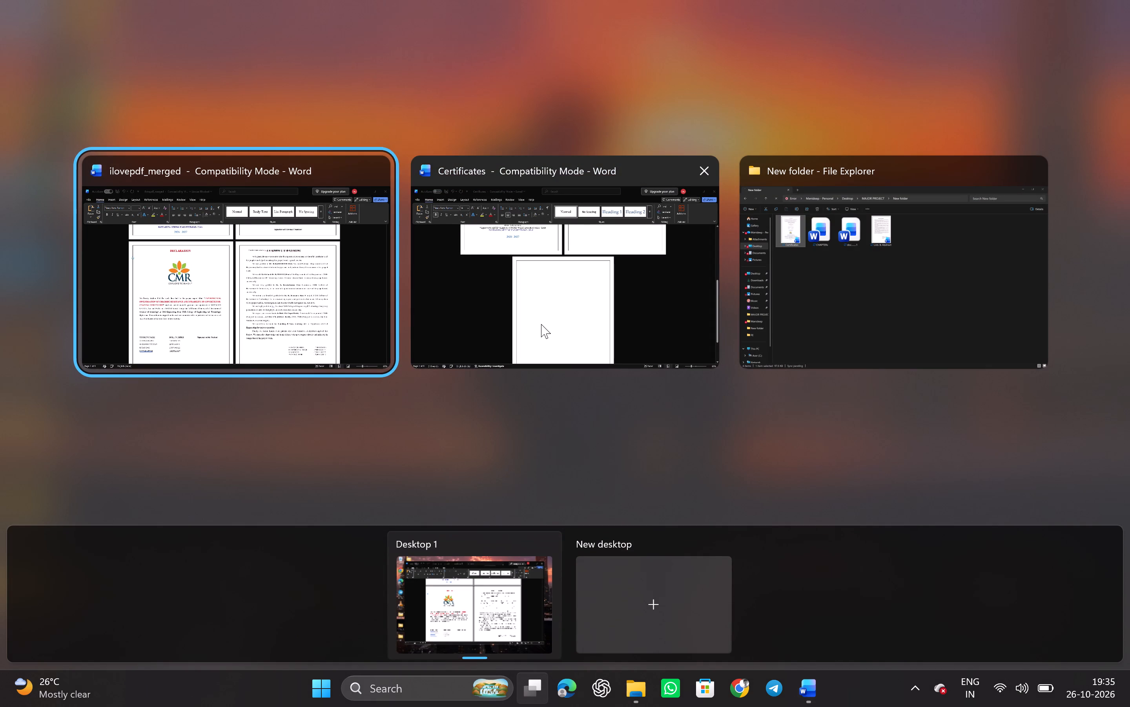
click(541, 324)
click(542, 331)
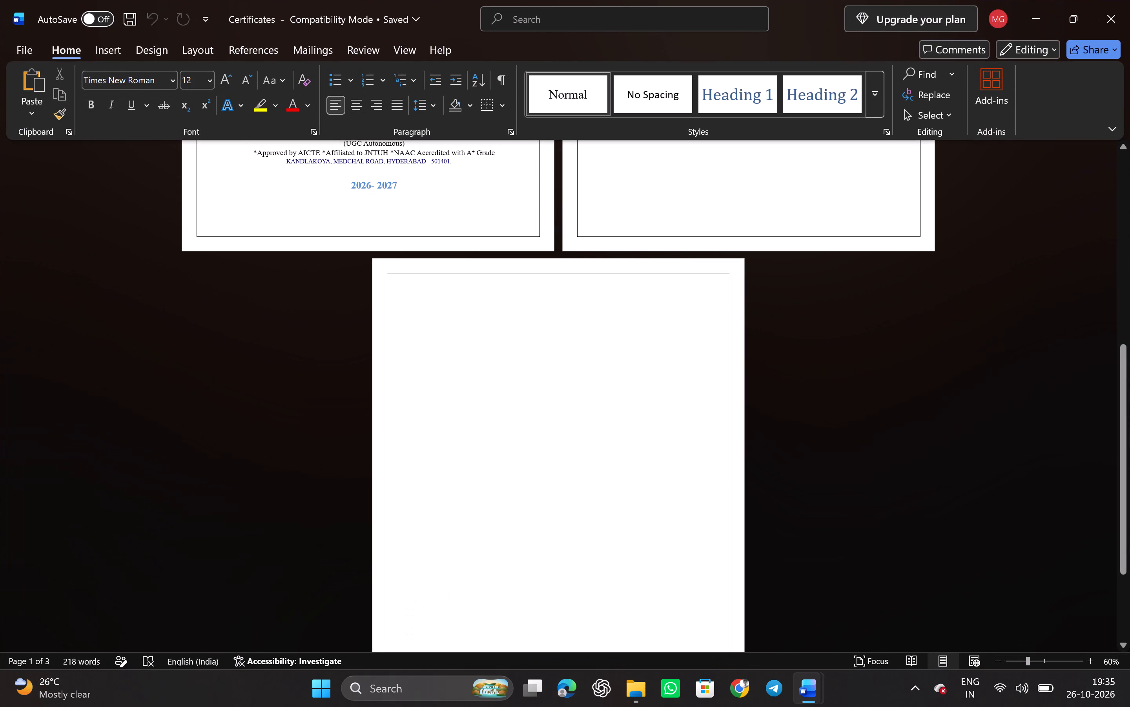
key(ctrl+v)
Set the font of the pasted DECLARATION heading to Times New Roman.
drag(570, 333, 528, 333)
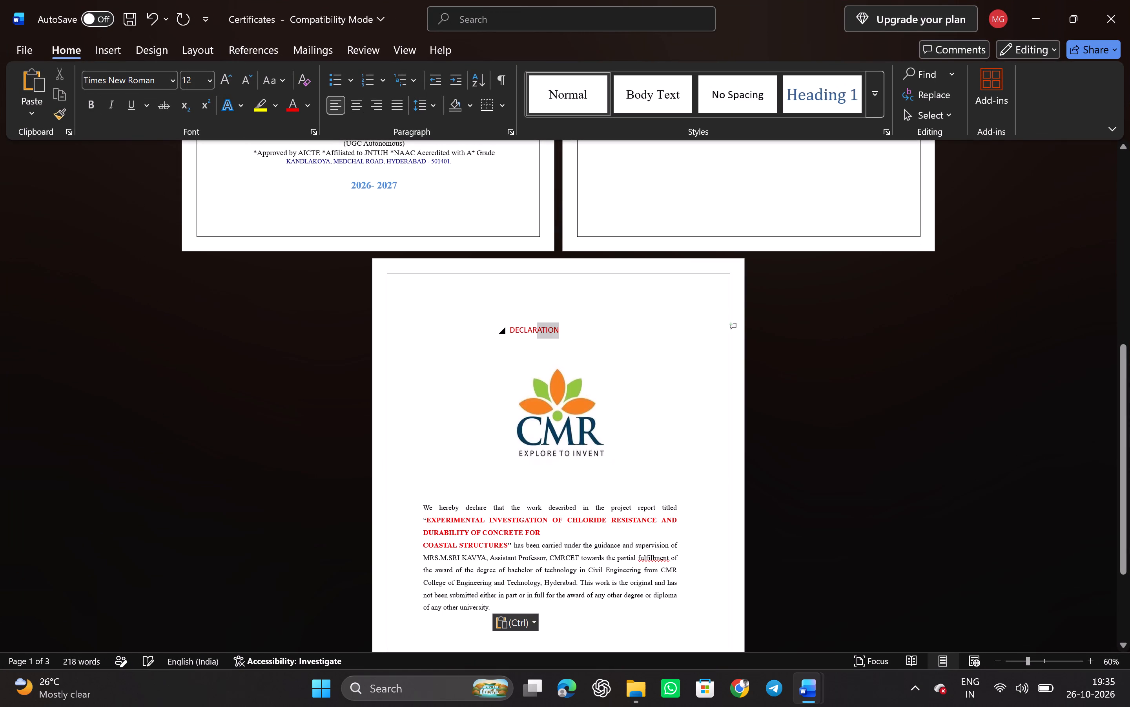
drag(528, 333, 505, 333)
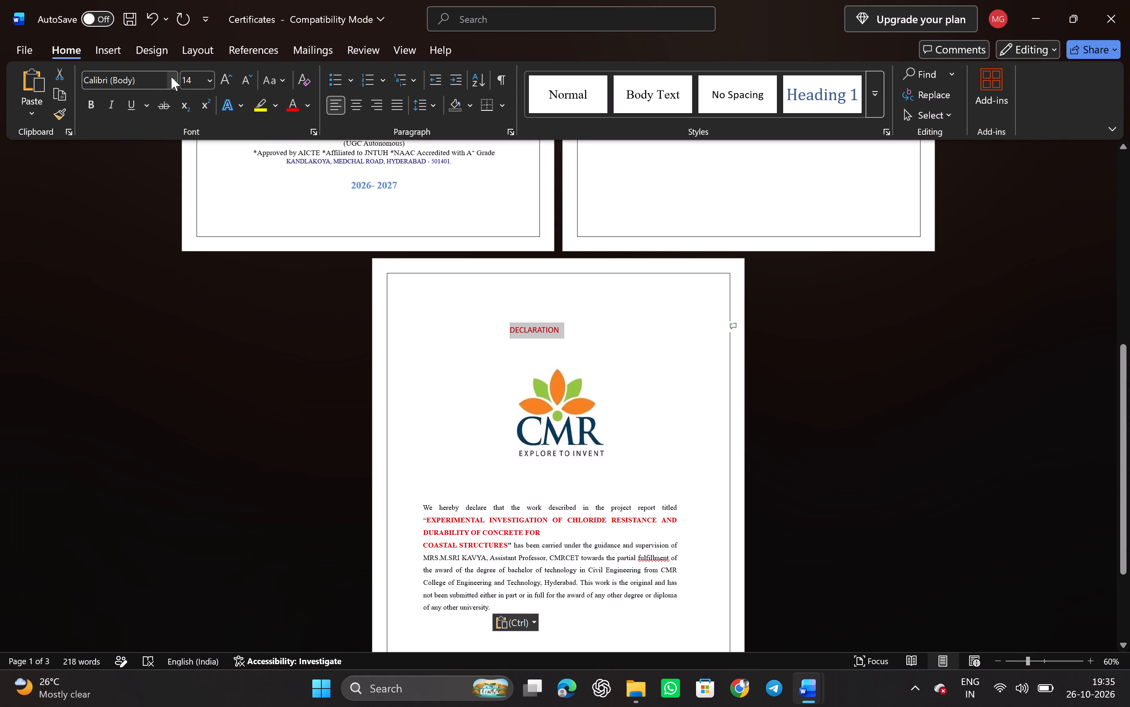
drag(171, 77, 171, 189)
click(171, 189)
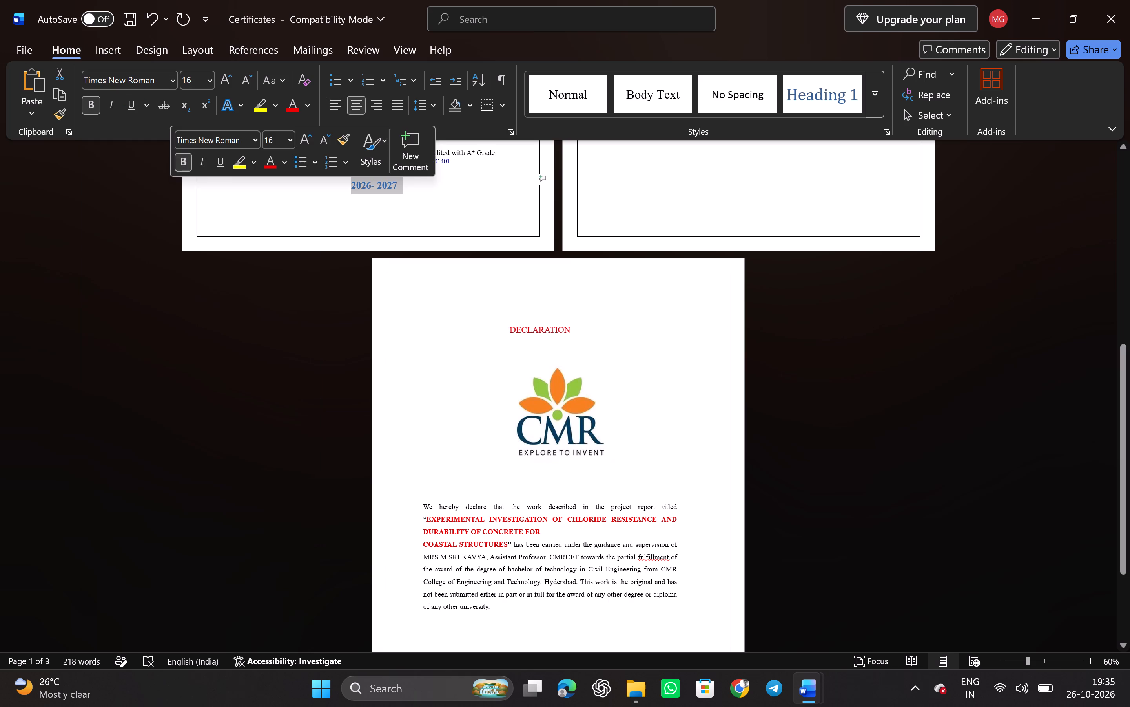
Remove the bold formatting from the 2026- 2027 line on the title page.
click(89, 106)
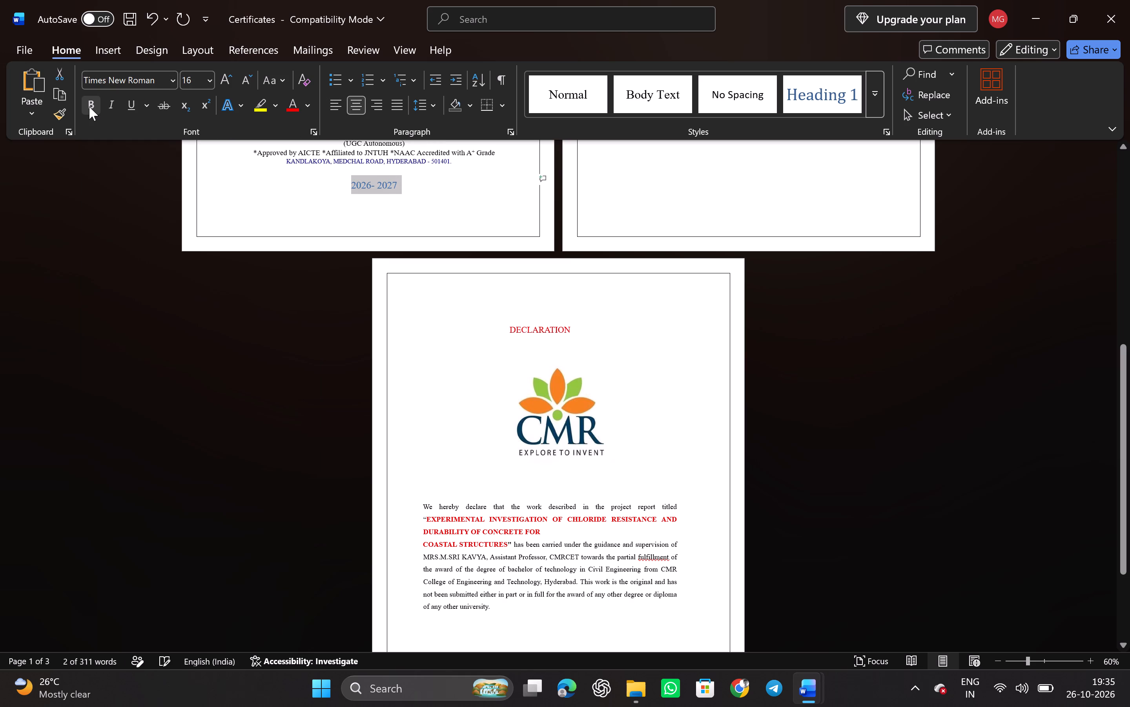
click(89, 106)
key(ctrl+z)
Make the DECLARATION heading on the third page bold, size 16 and centred.
click(581, 340)
drag(571, 335, 455, 330)
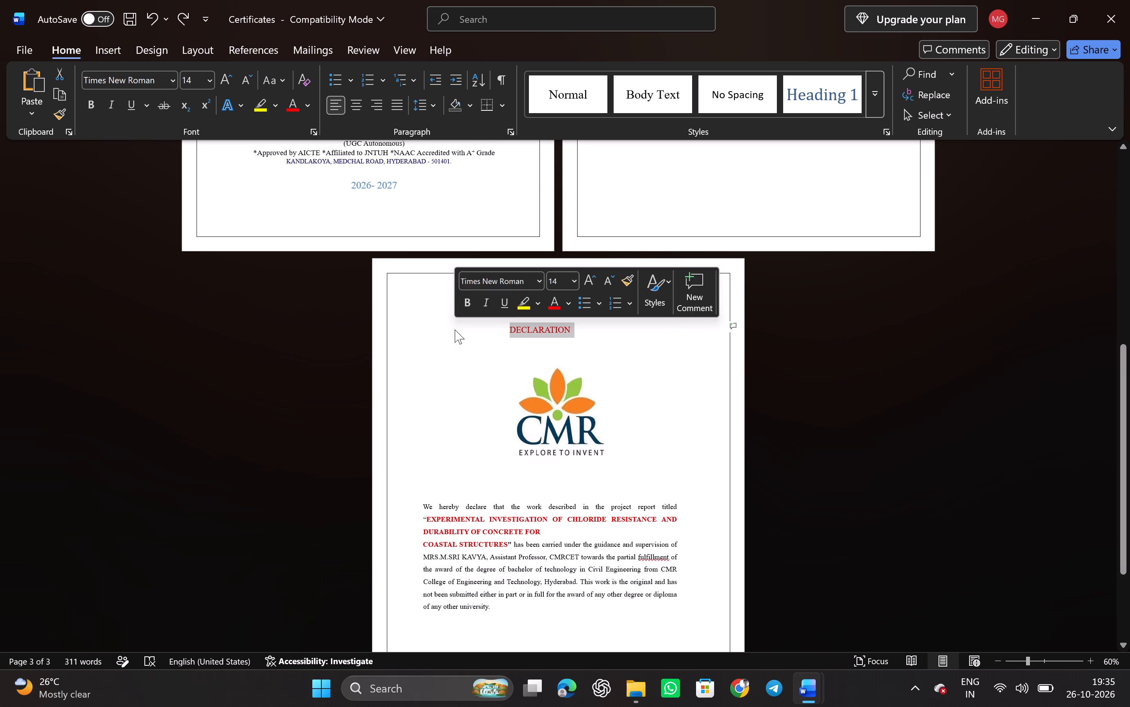
click(89, 103)
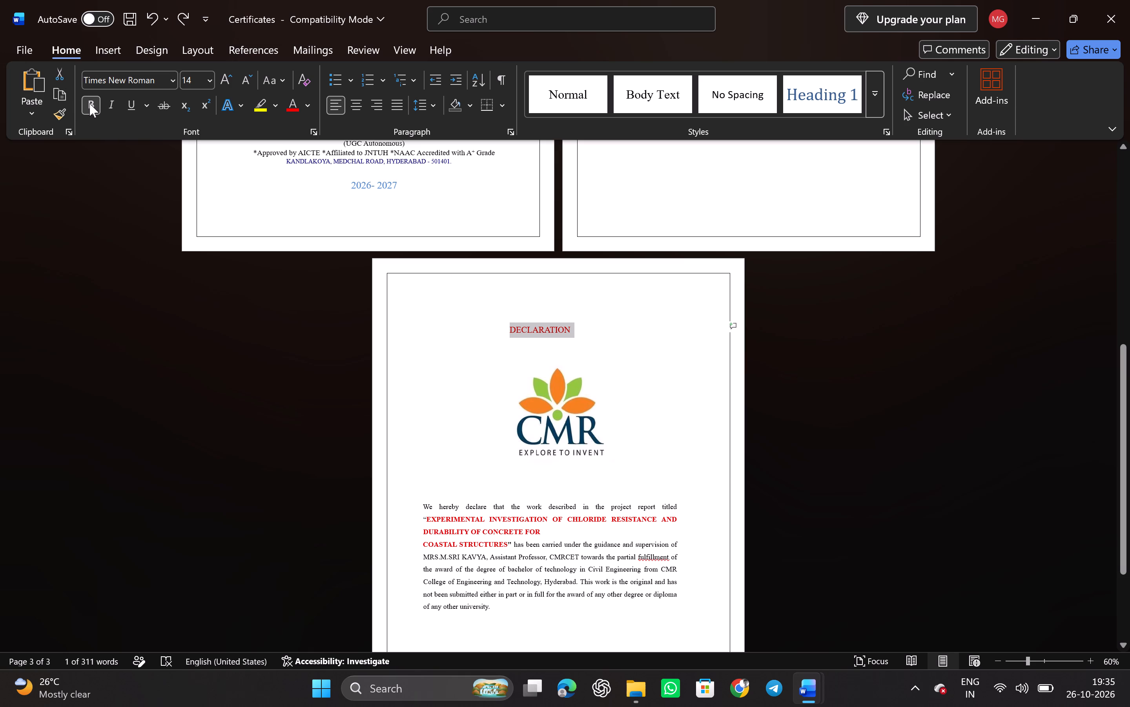
click(207, 78)
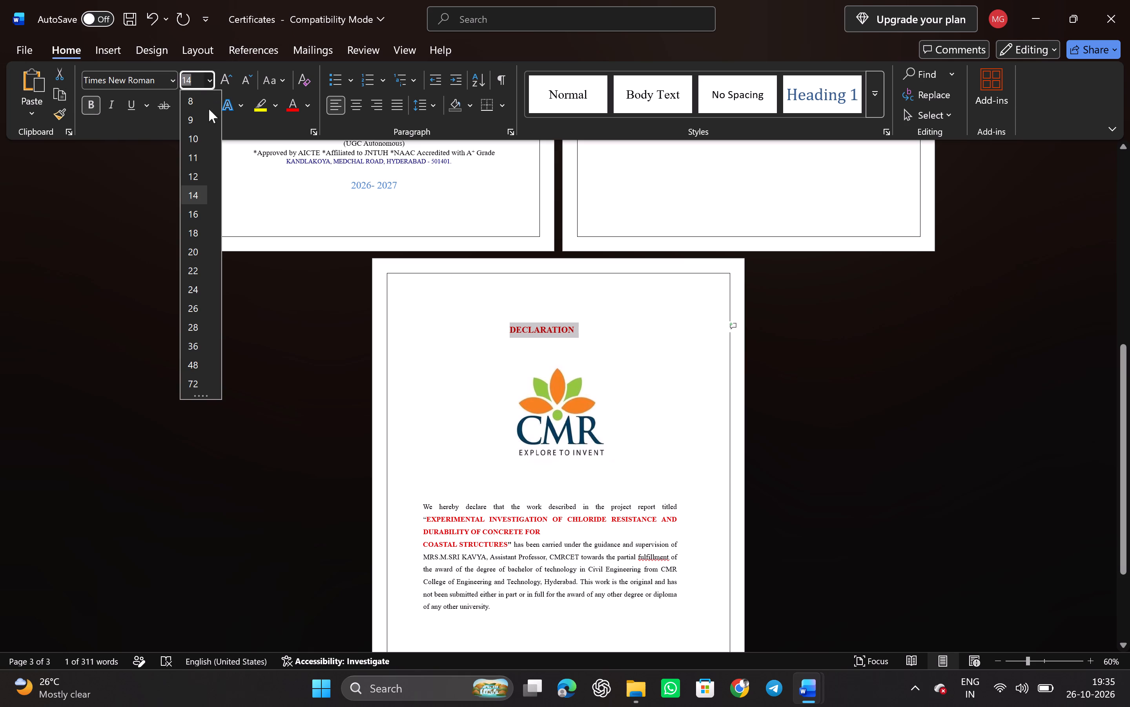
click(201, 212)
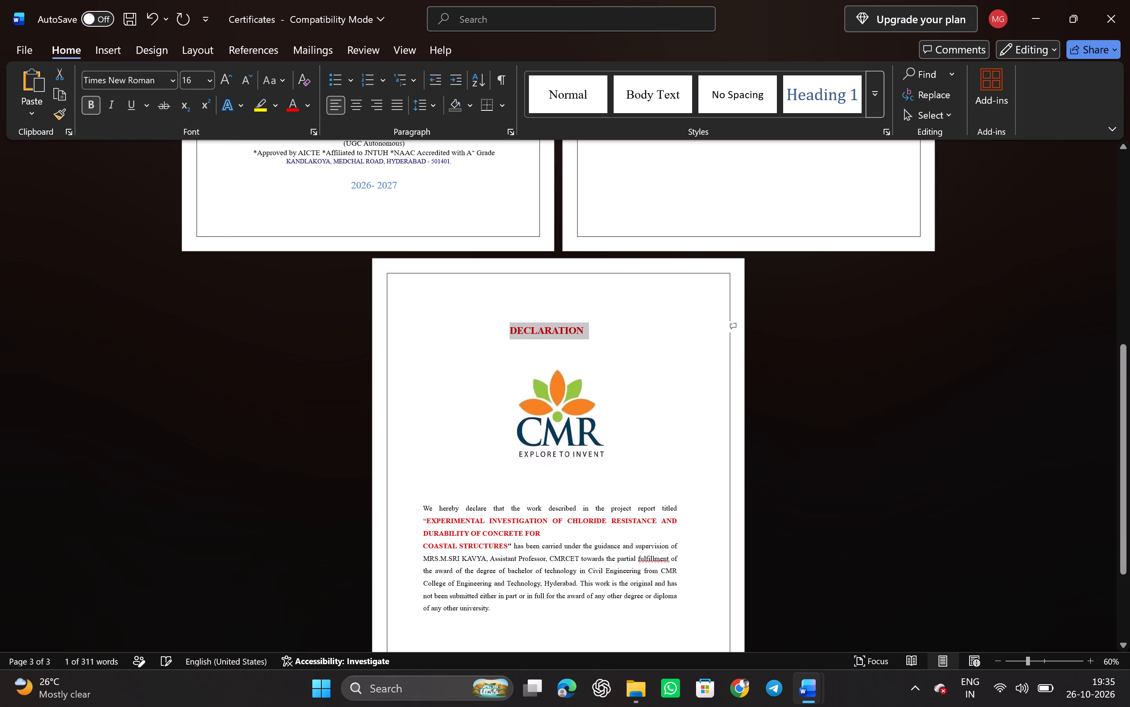
click(350, 101)
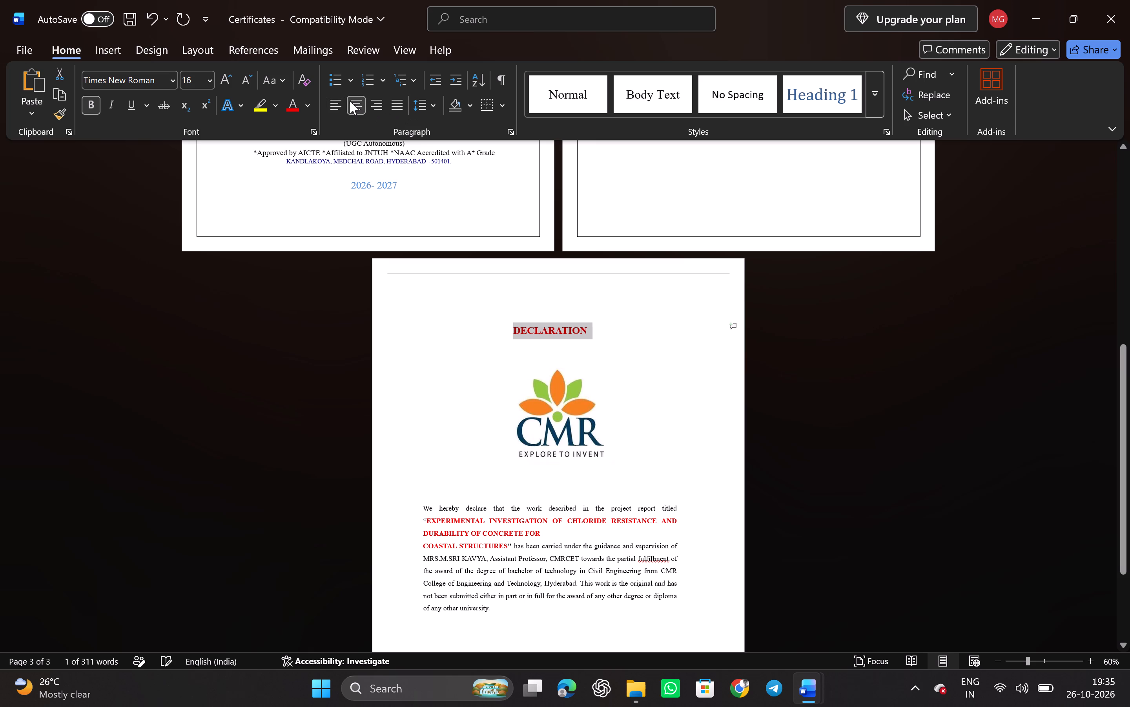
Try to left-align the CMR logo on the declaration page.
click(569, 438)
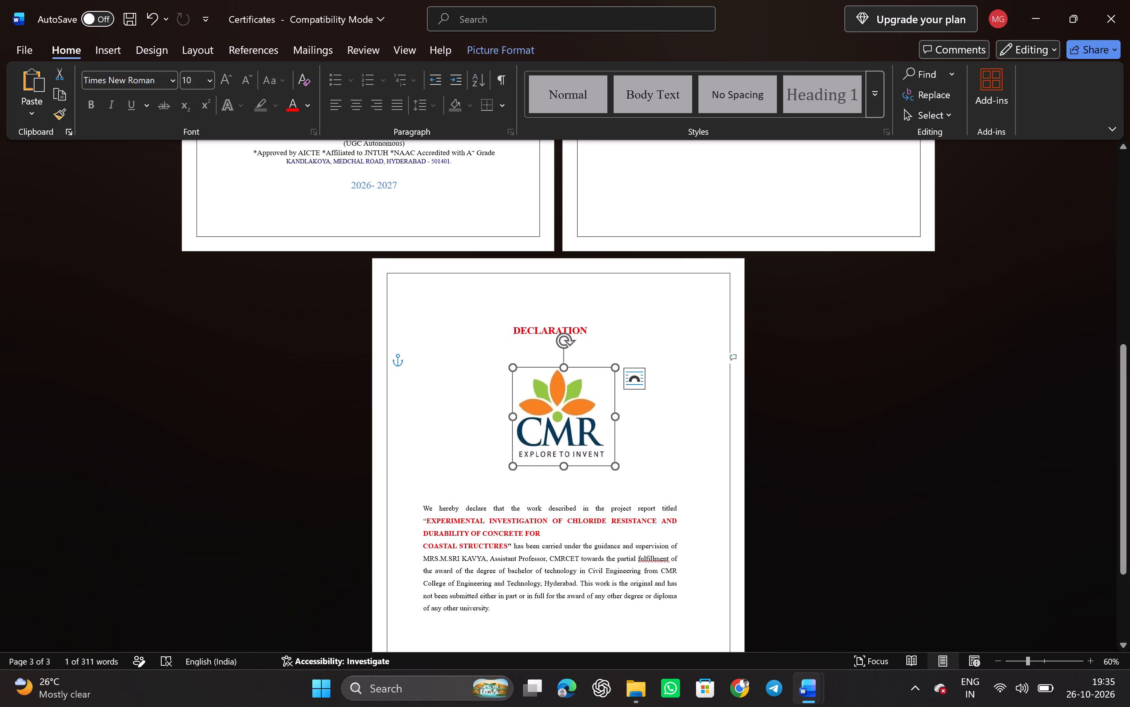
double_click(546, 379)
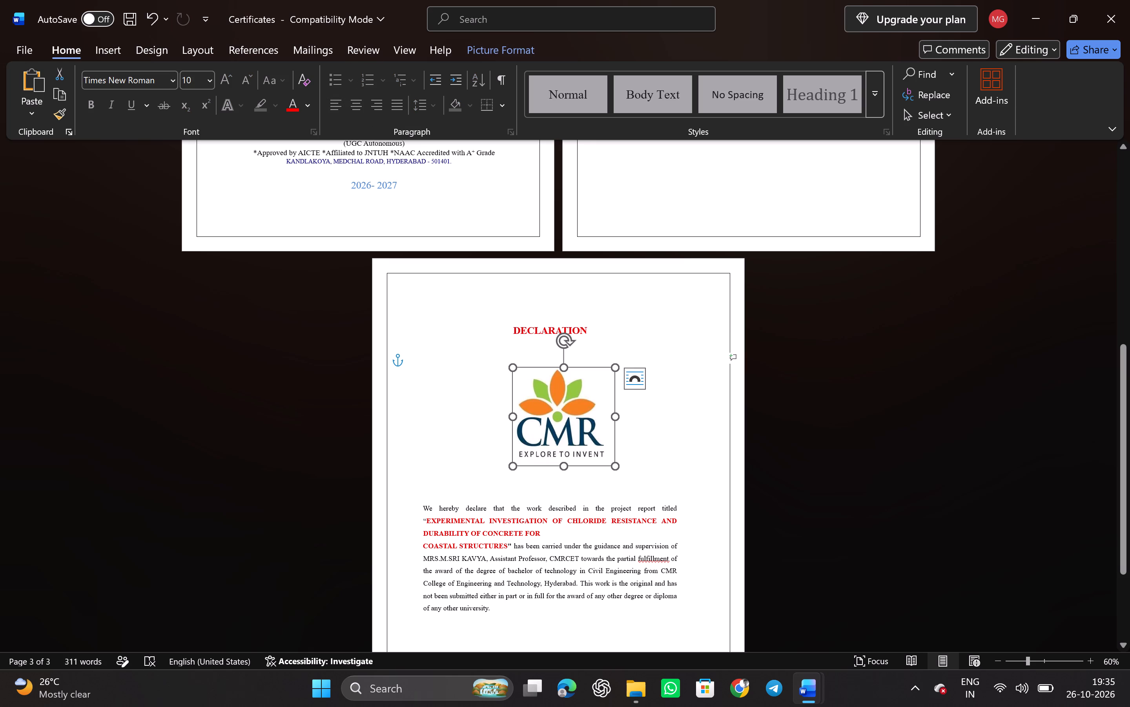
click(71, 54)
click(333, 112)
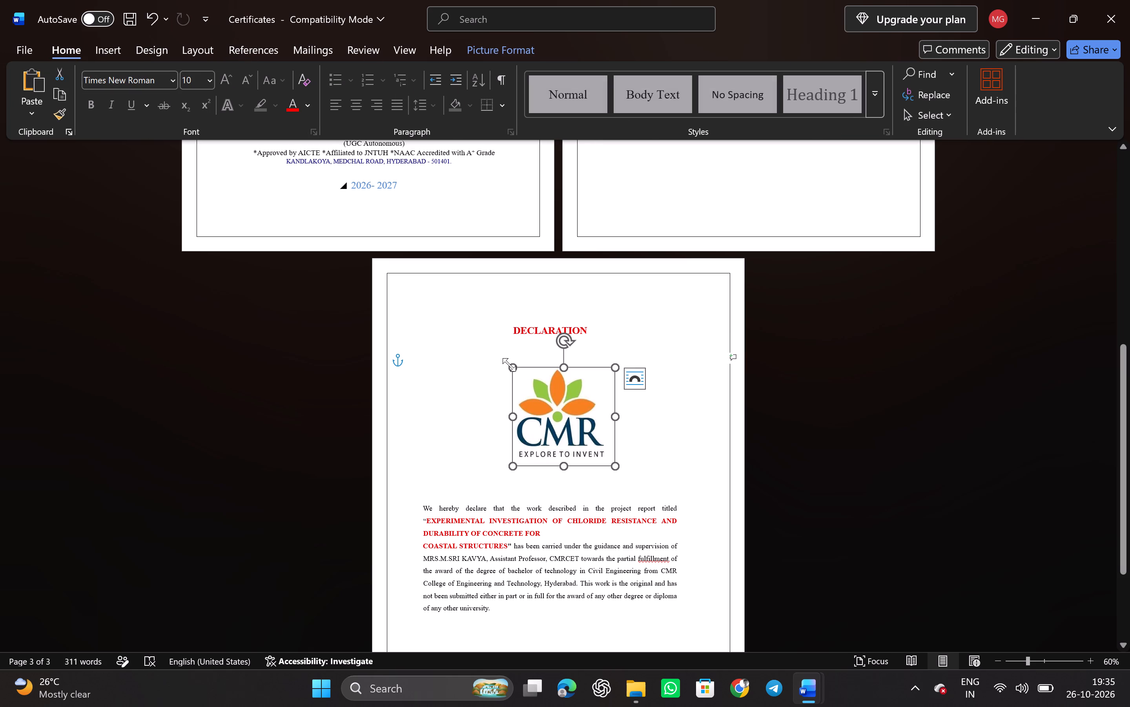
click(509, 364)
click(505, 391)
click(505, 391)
Set the font size of the whole declaration paragraph to 12.
scroll(521, 497, down, 1)
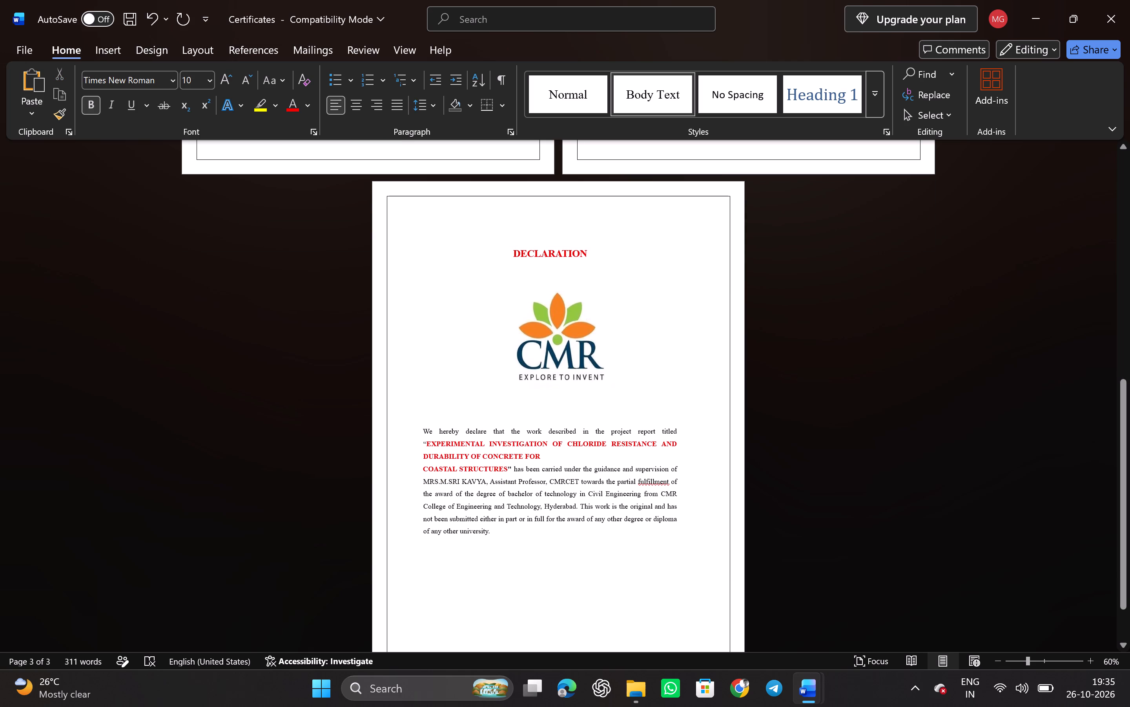
click(519, 535)
drag(419, 426, 548, 553)
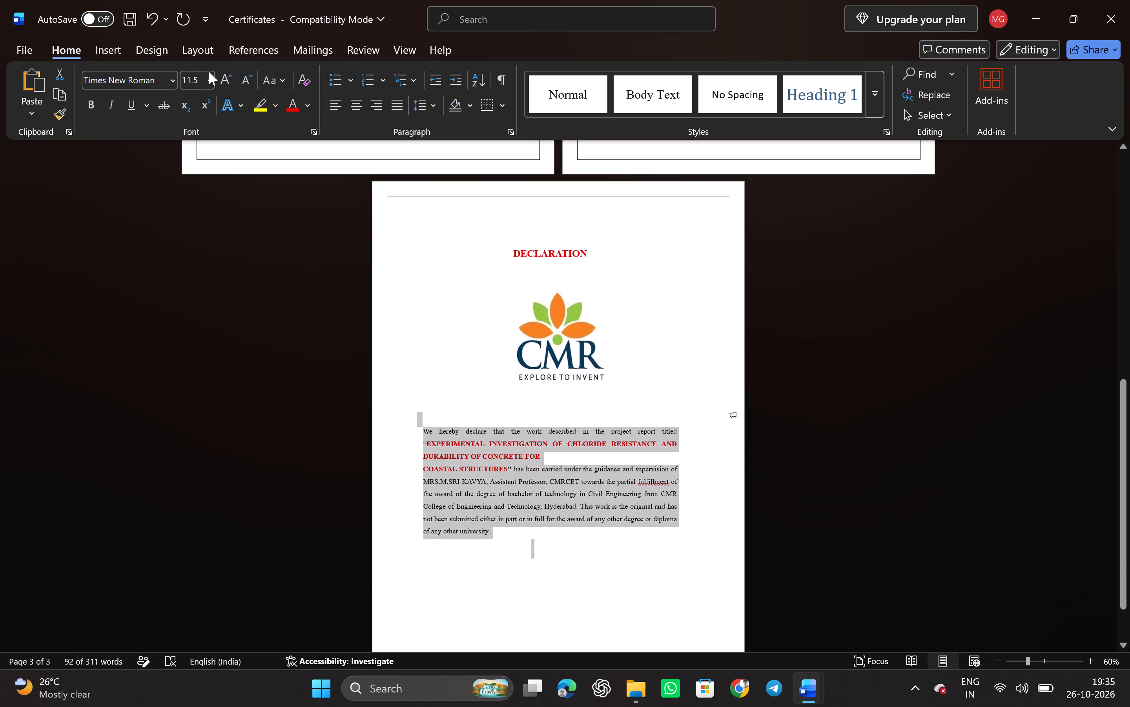
click(210, 82)
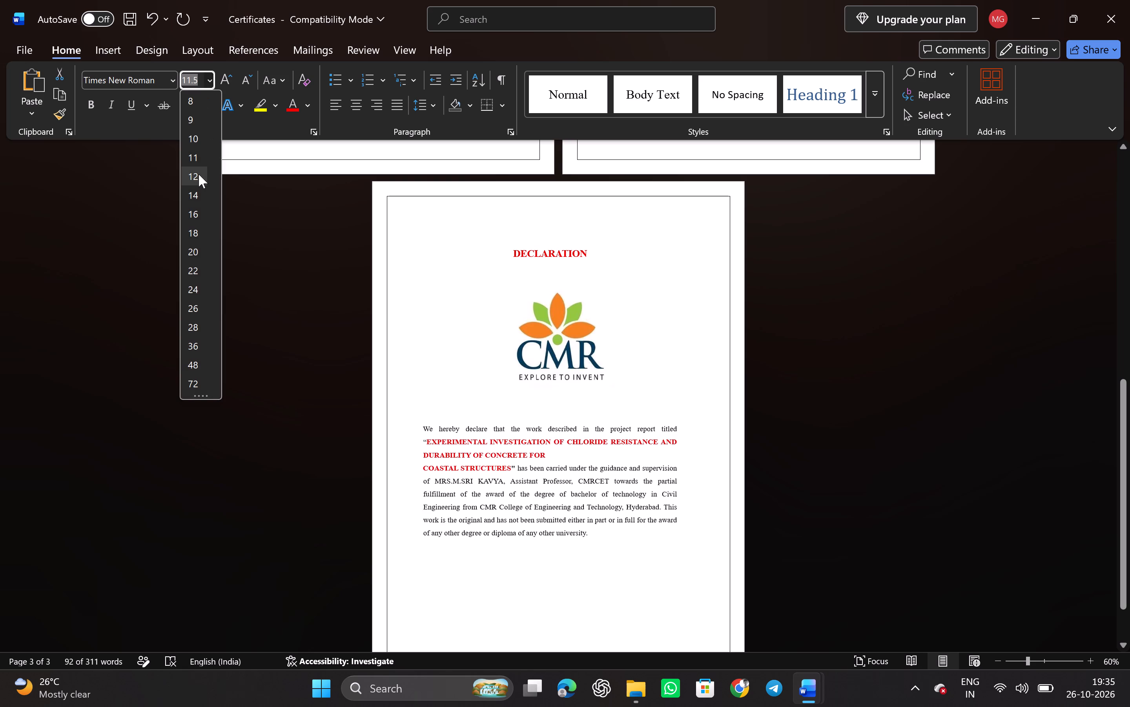
click(199, 174)
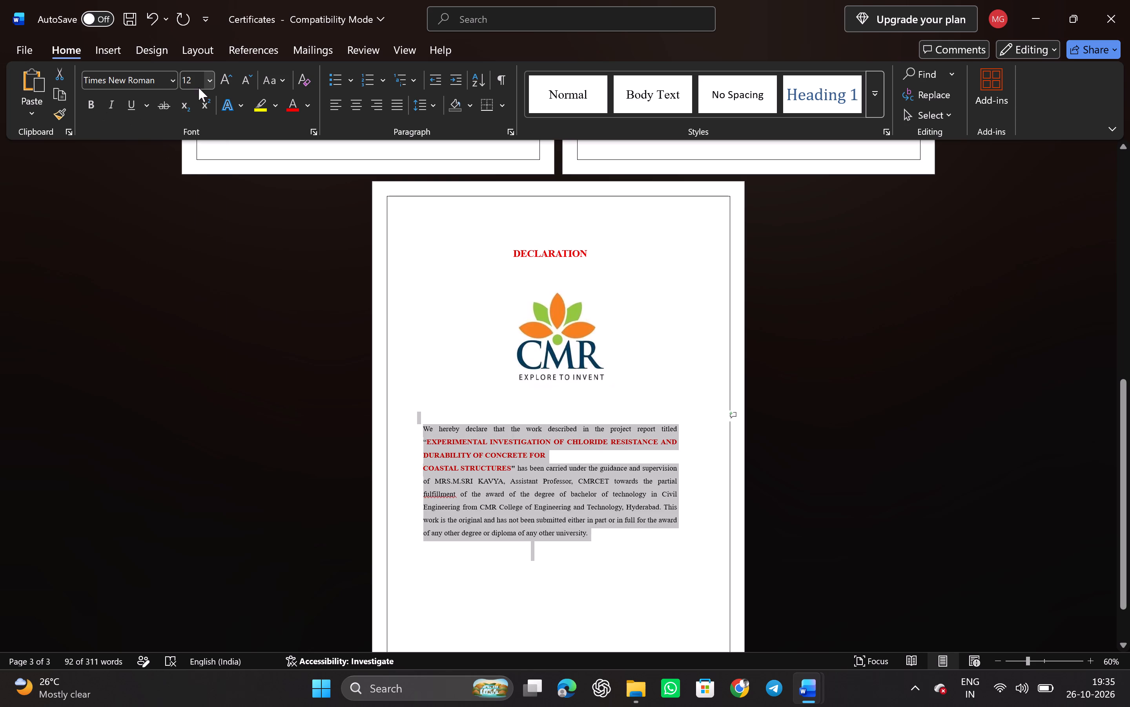
Copy the bold title “Experimental Investigation on mechanical properties of Biochar Concrete from the certificate page, including its opening quotation mark.
scroll(496, 385, up, 5)
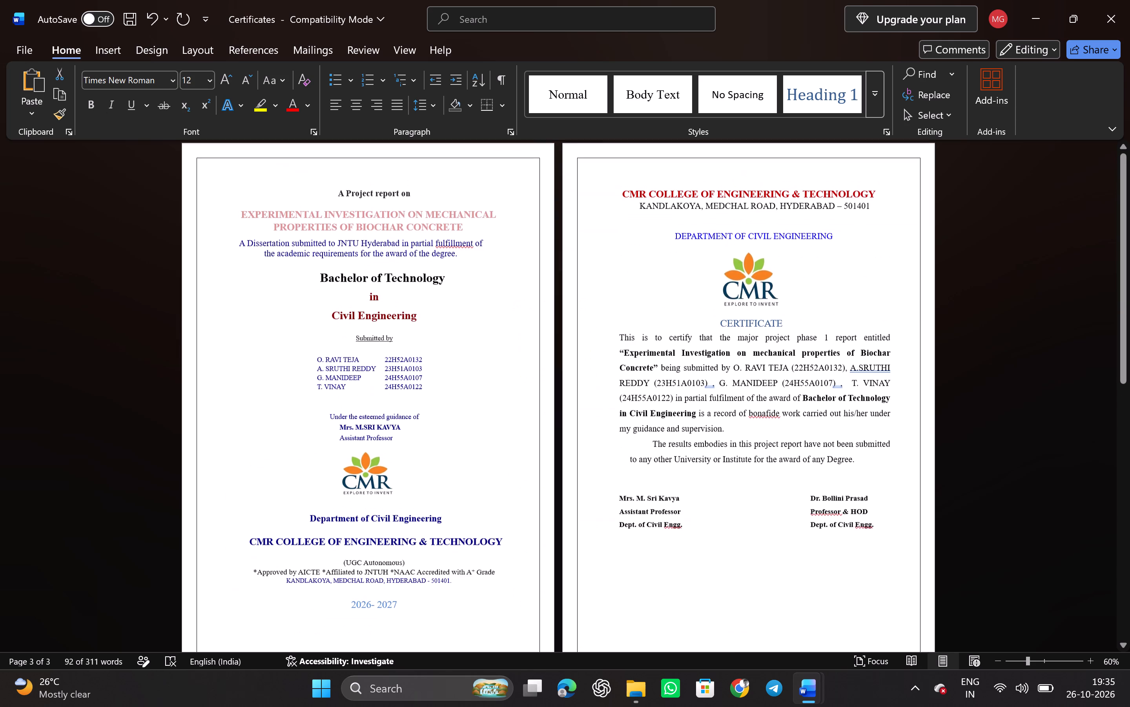
scroll(496, 385, up, 1)
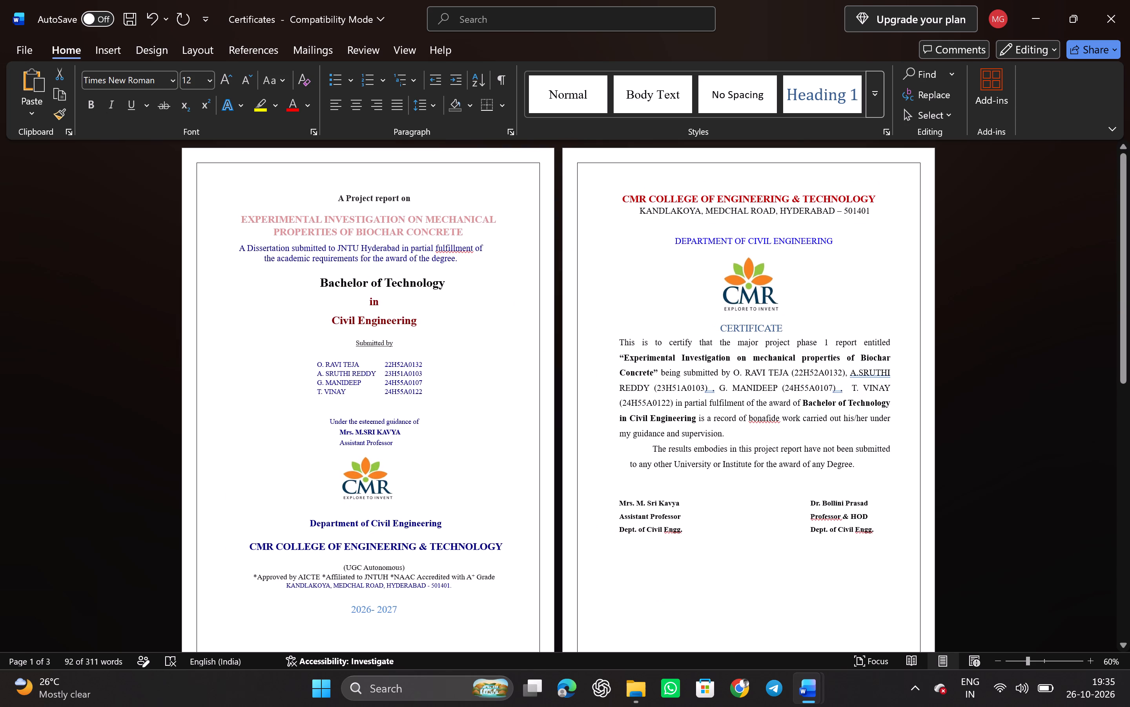
drag(618, 354, 651, 376)
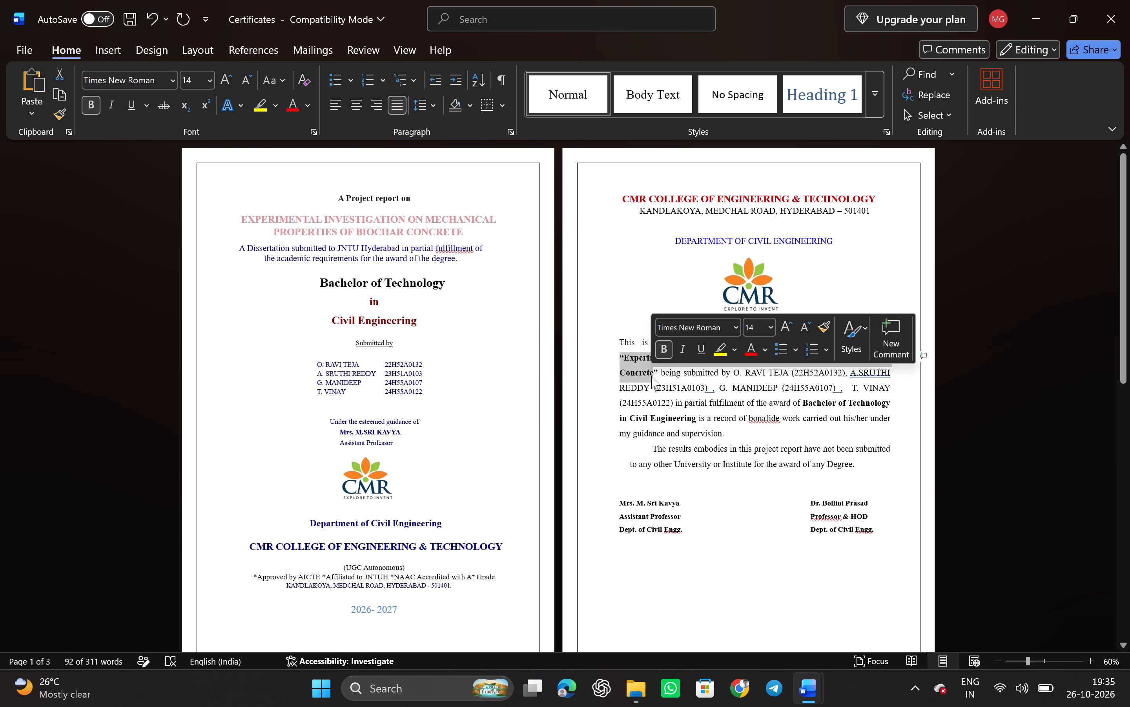
key(ctrl+c)
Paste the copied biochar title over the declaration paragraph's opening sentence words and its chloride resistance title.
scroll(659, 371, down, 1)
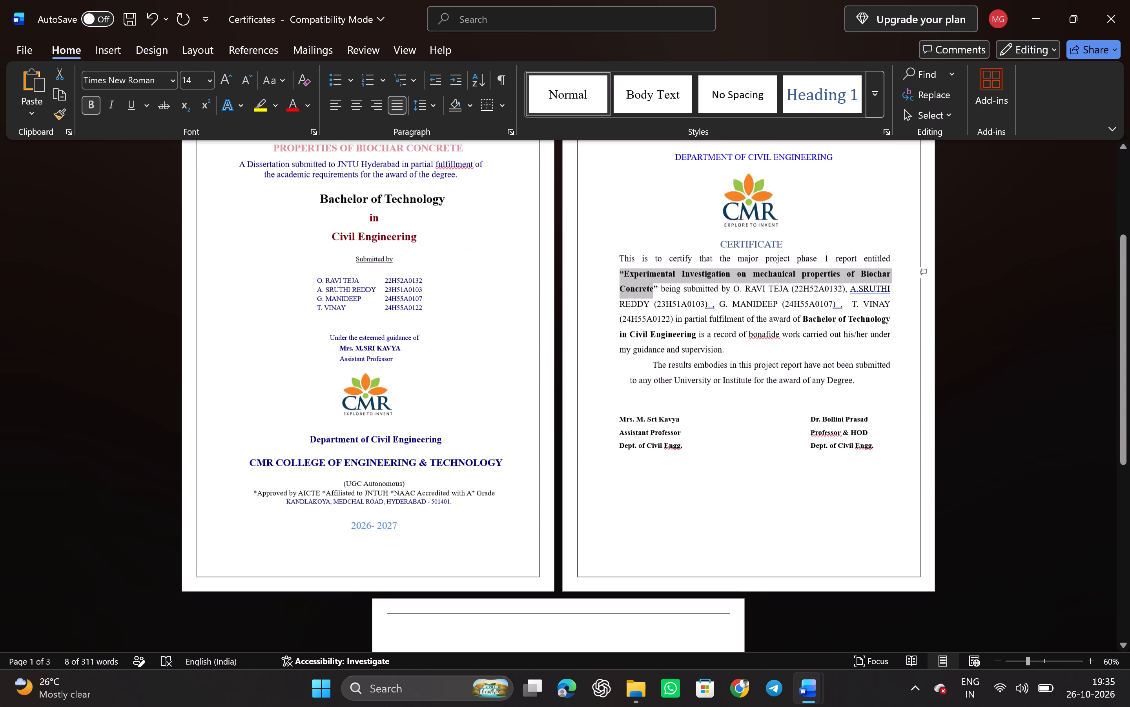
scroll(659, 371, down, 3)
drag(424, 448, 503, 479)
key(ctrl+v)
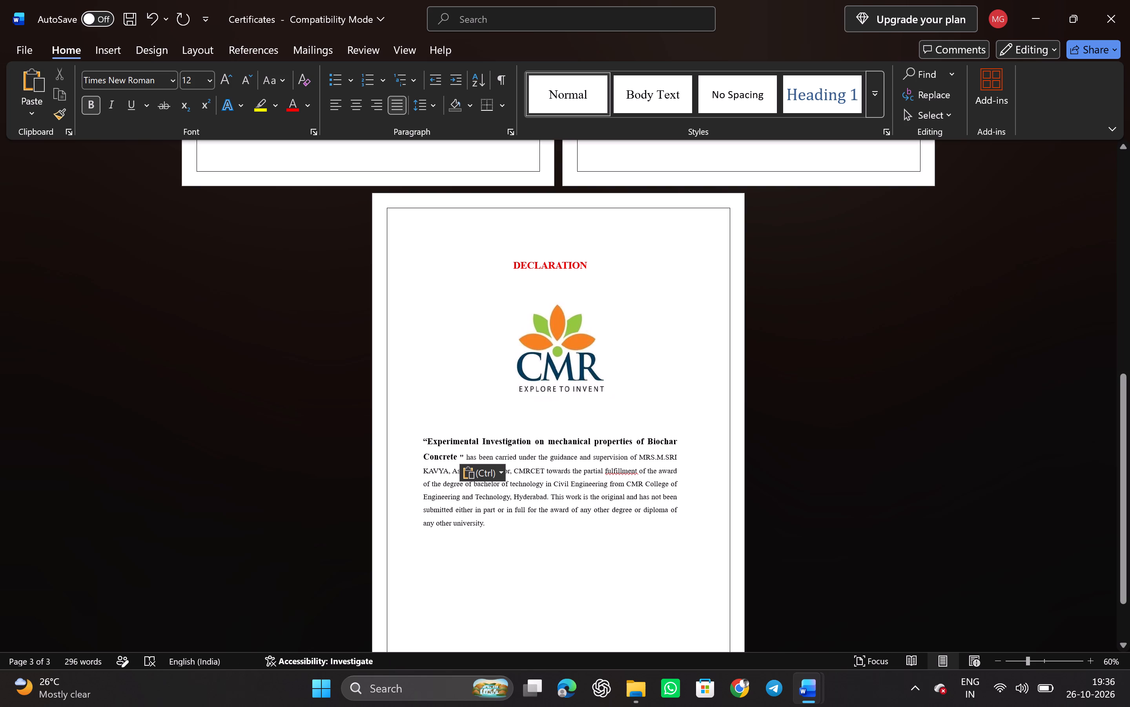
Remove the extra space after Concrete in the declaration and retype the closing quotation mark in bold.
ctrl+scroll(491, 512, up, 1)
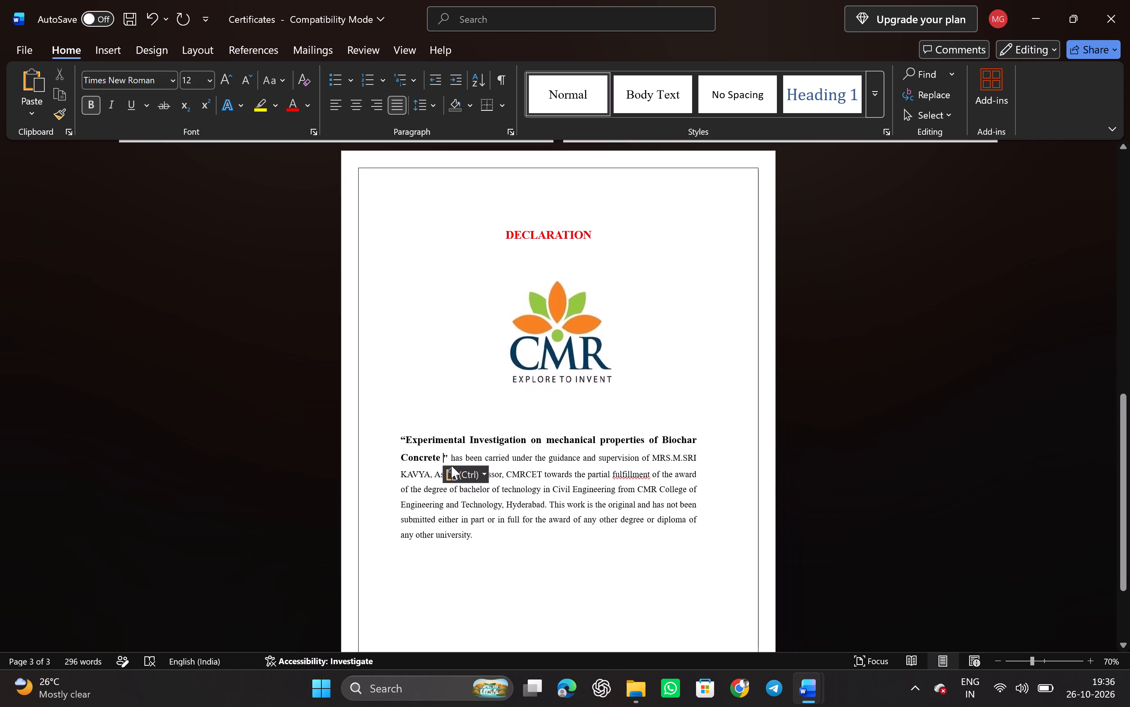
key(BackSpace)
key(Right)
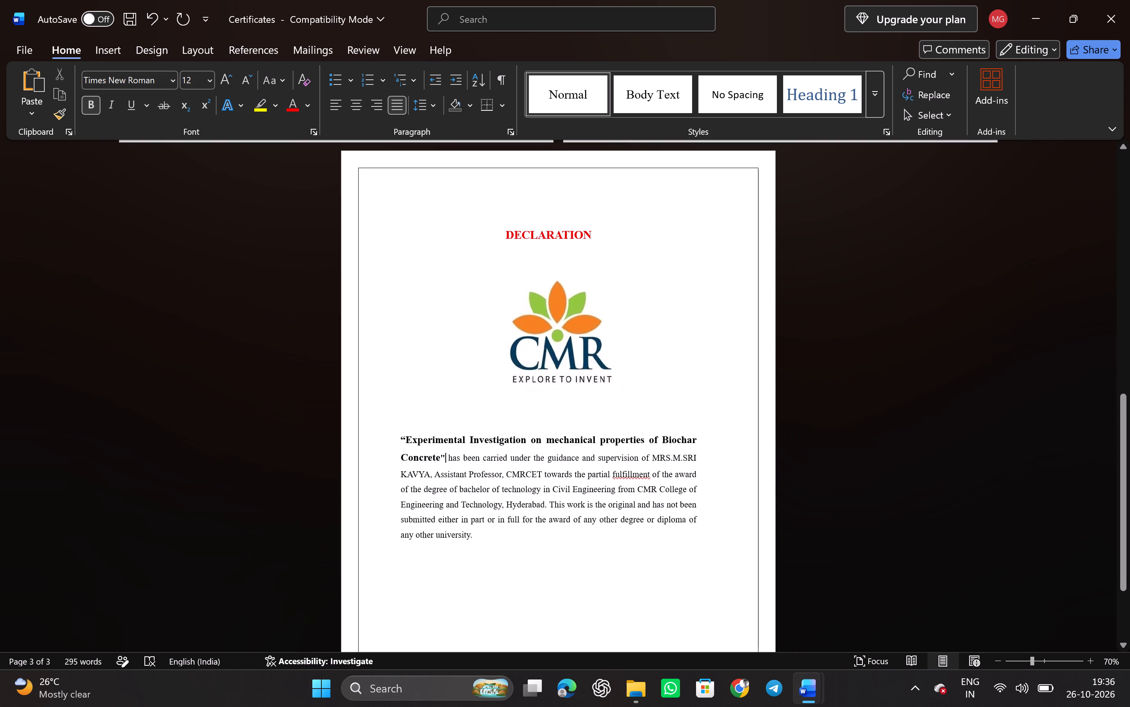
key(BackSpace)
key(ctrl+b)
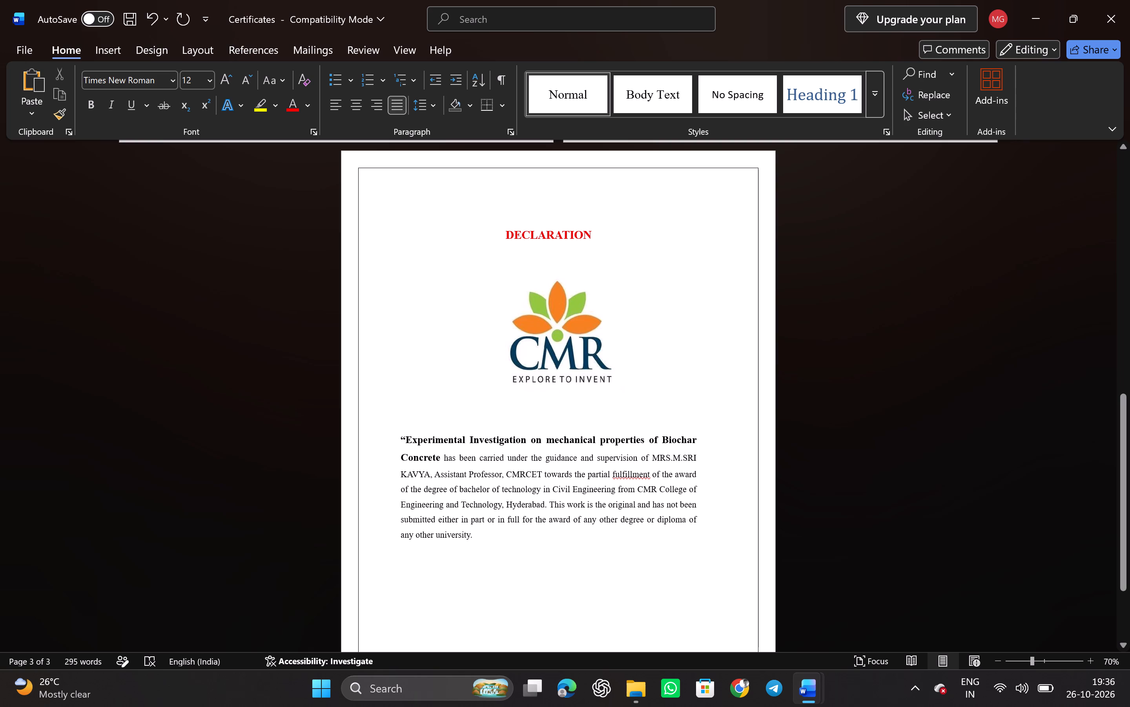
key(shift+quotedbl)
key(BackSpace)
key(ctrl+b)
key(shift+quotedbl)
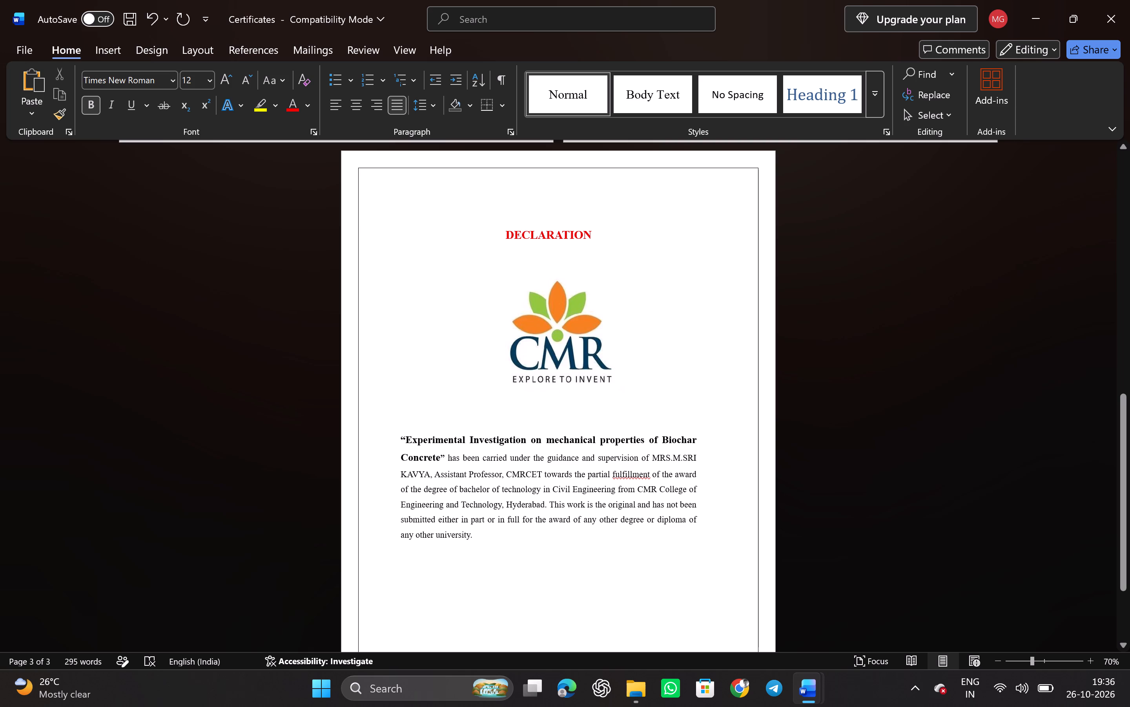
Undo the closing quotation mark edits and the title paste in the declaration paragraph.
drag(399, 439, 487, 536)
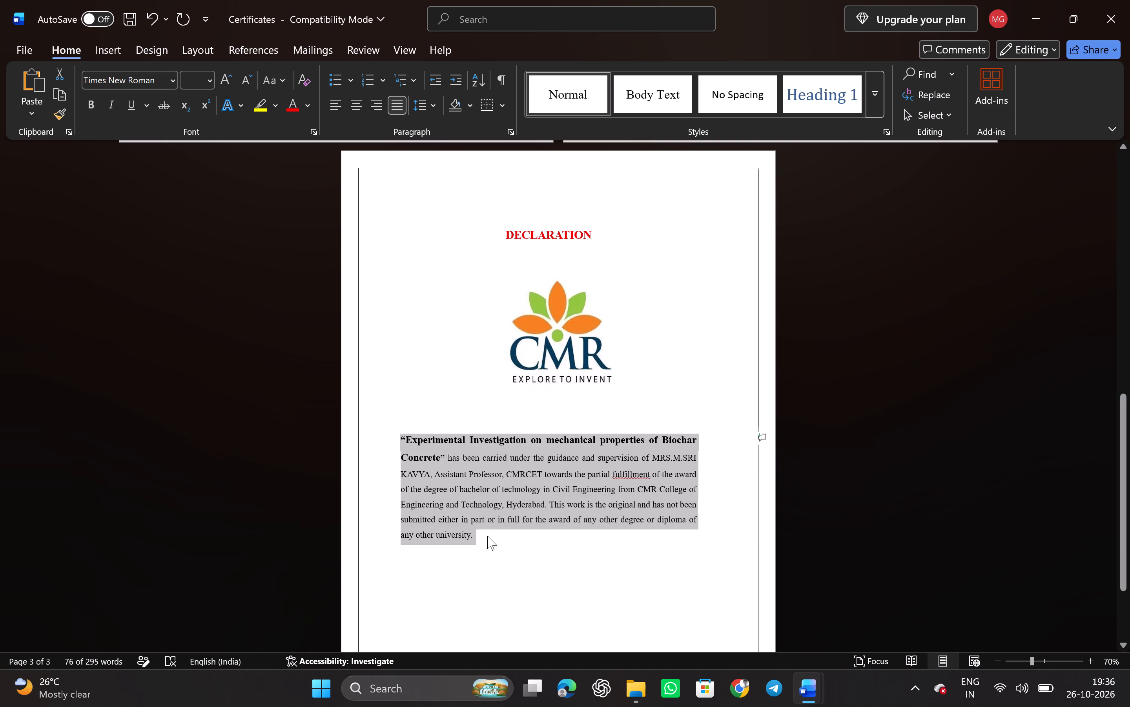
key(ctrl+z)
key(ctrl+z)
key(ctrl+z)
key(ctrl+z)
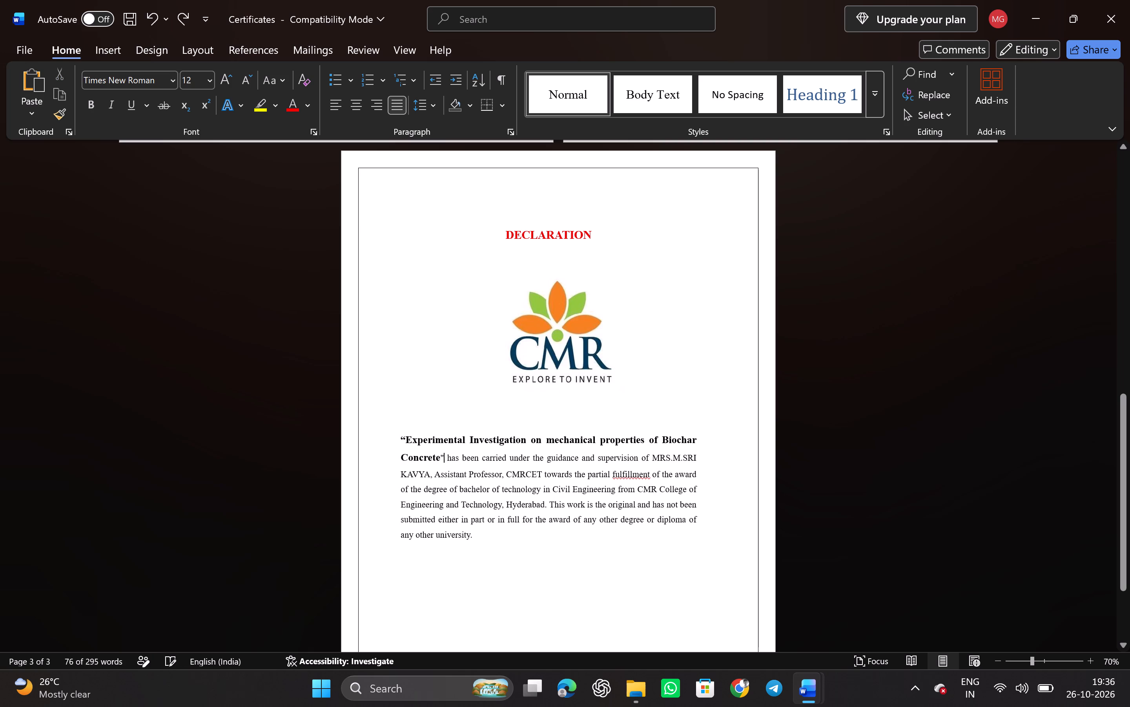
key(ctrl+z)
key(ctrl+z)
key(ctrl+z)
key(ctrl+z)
Replace only the quoted chloride resistance title in the declaration paragraph with the copied biochar concrete title.
click(428, 478)
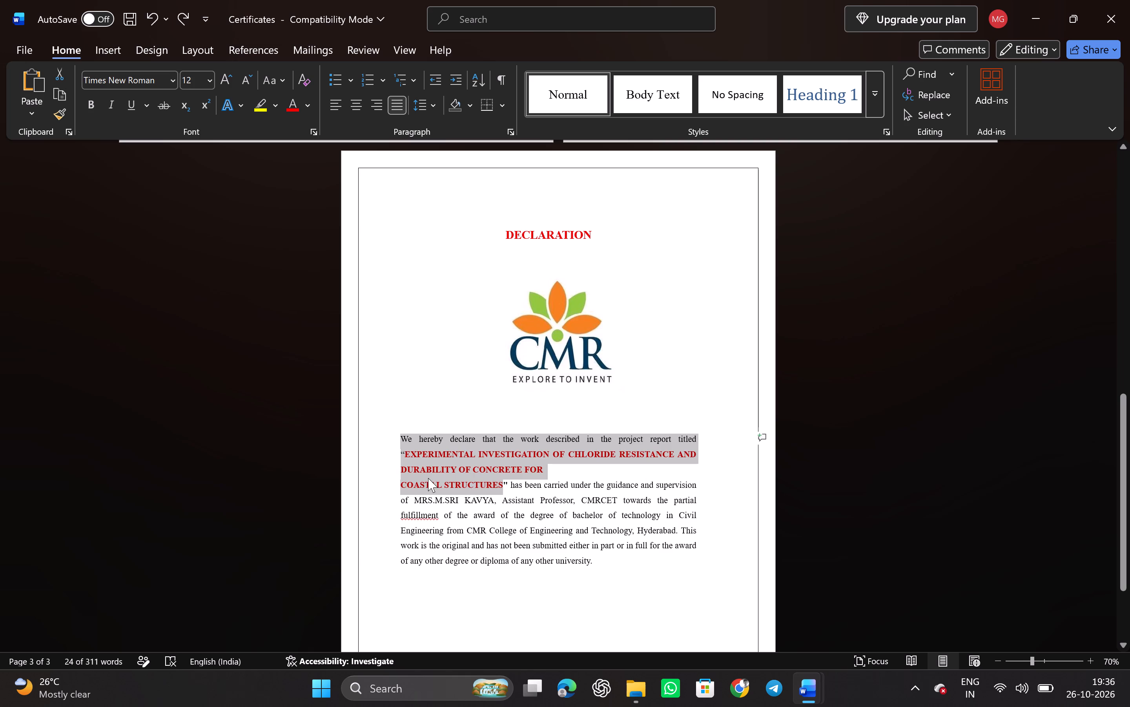
drag(397, 450, 493, 476)
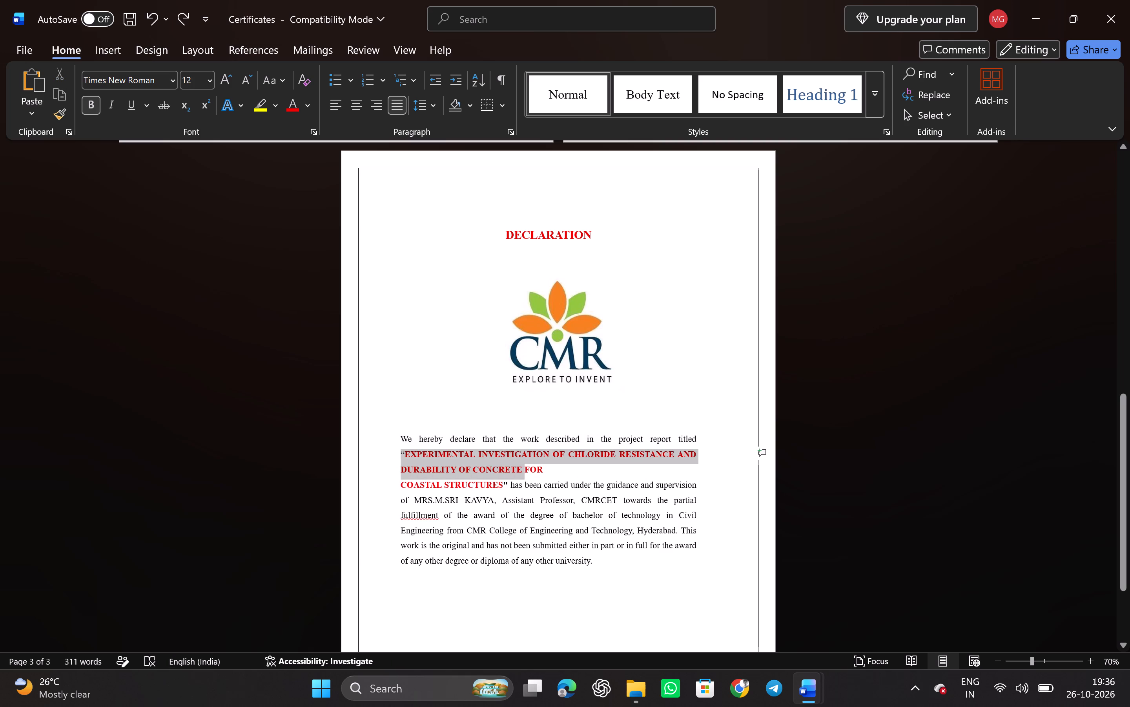
drag(493, 476, 508, 487)
key(ctrl+v)
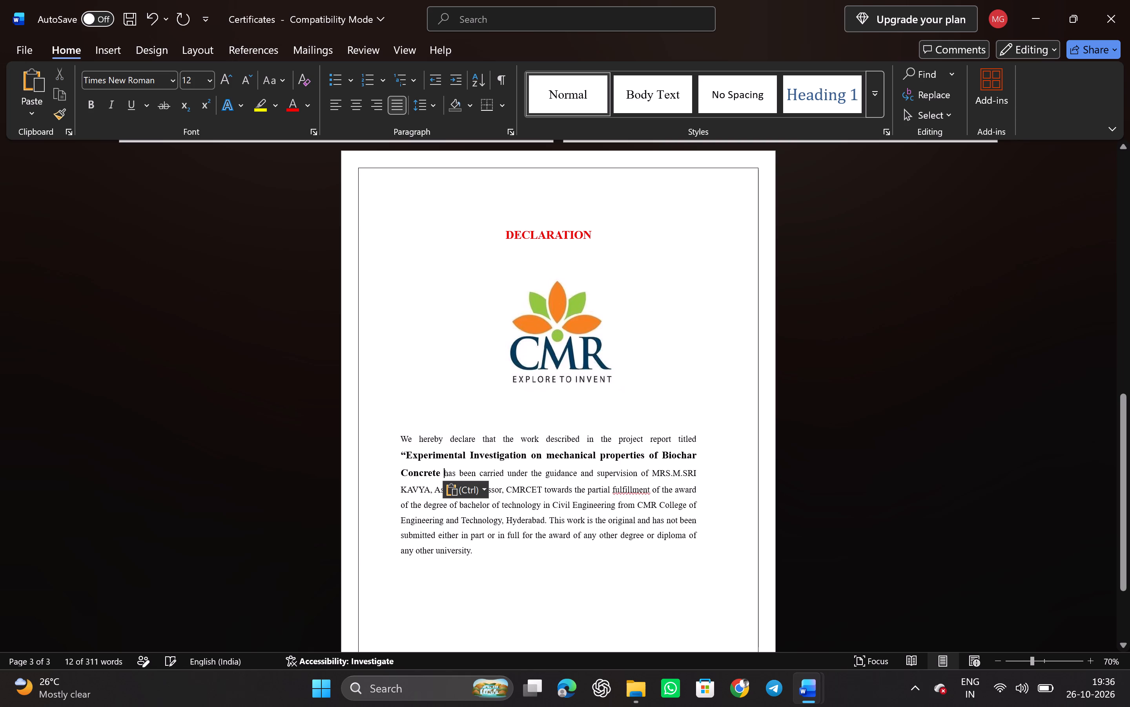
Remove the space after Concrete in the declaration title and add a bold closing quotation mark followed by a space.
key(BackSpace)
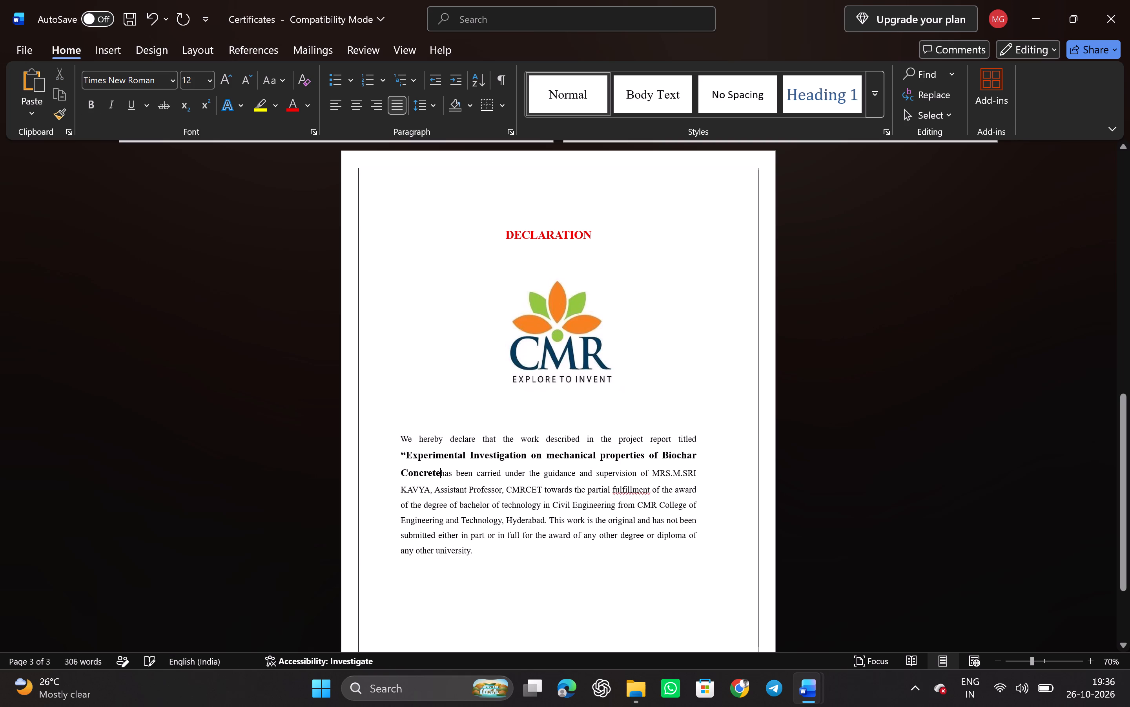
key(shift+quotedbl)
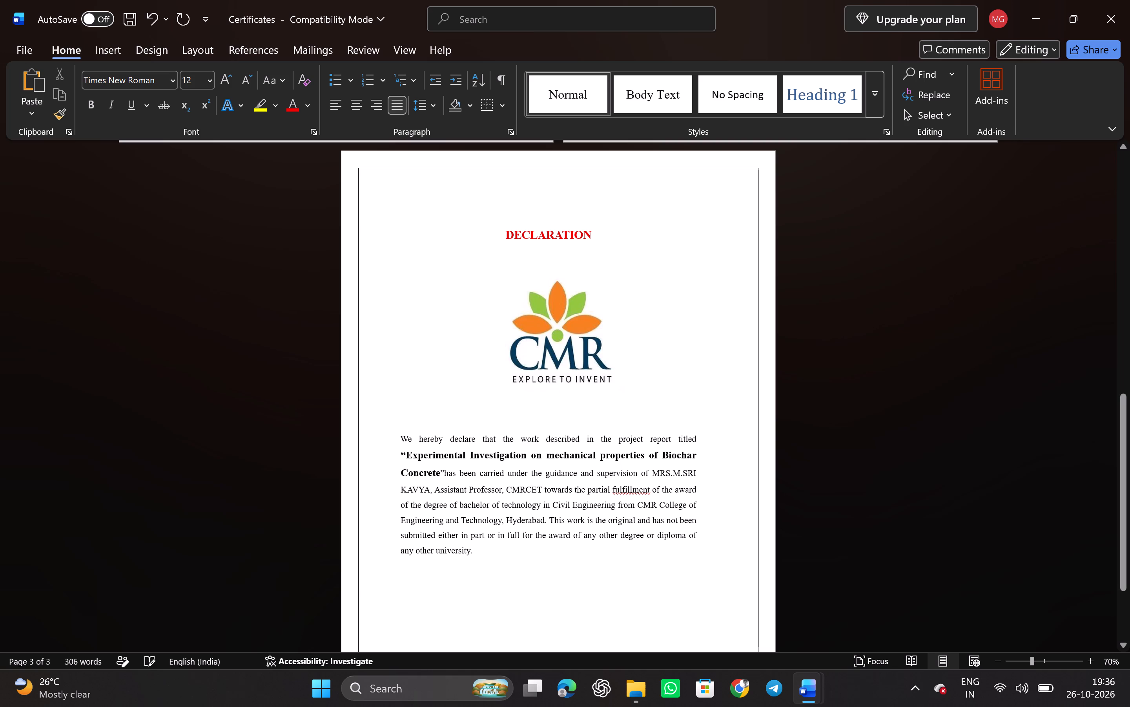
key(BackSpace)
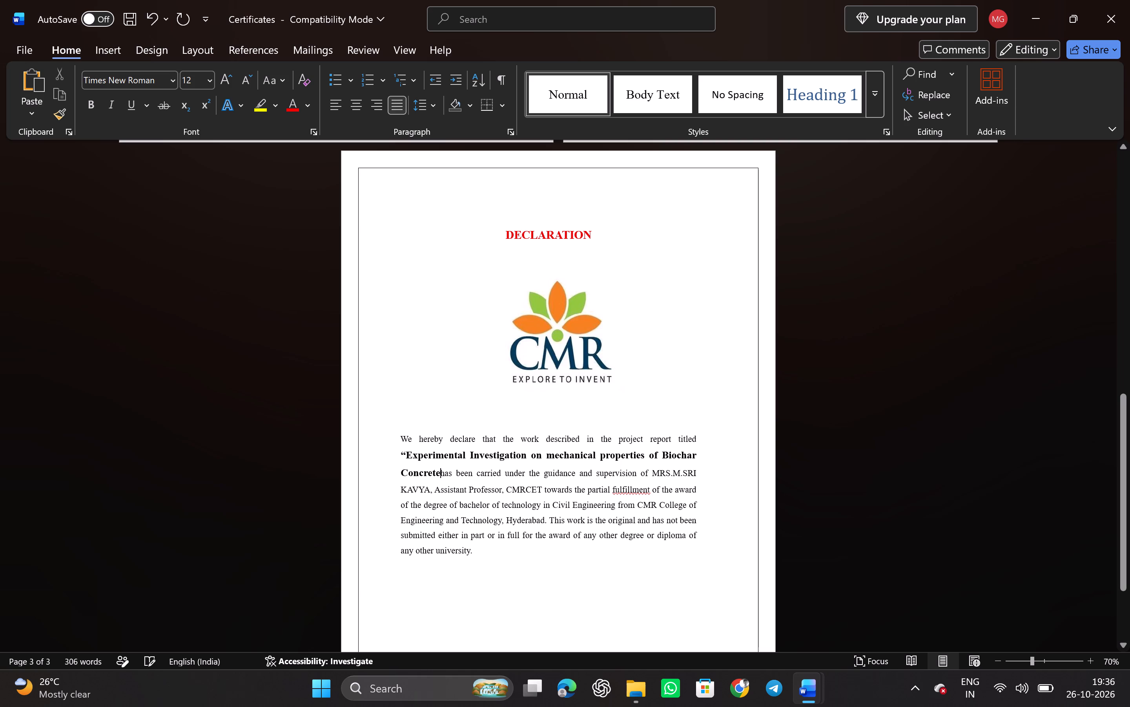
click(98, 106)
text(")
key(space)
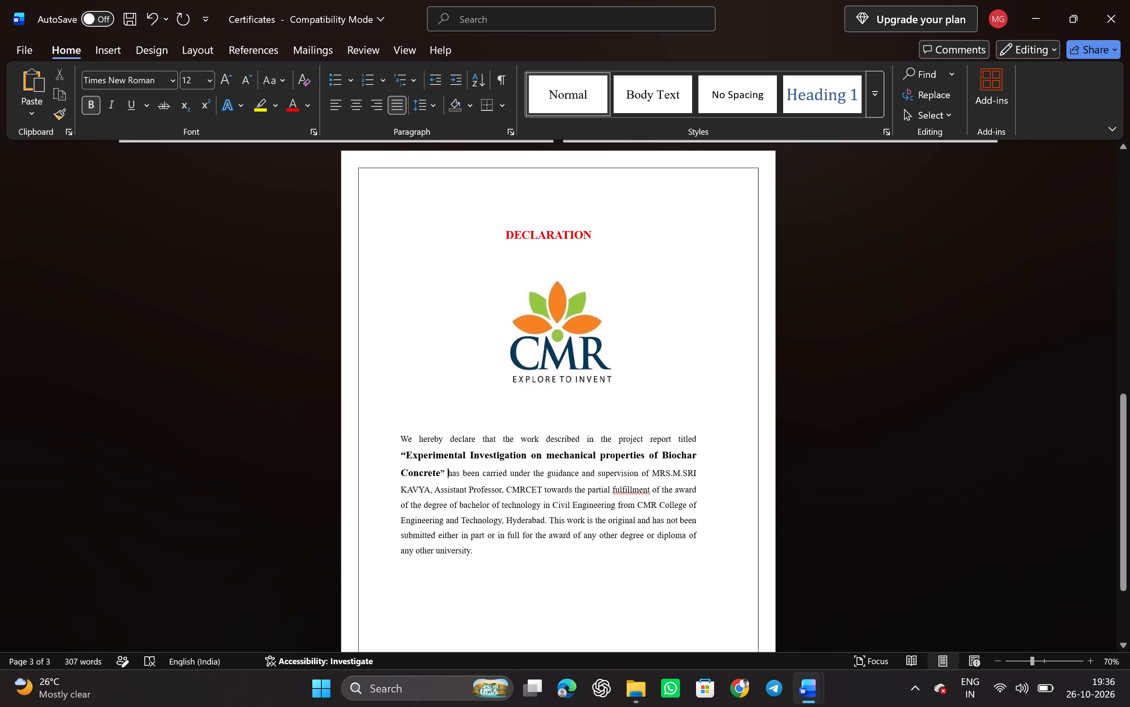
Delete the declaration paragraph, the CMR logo and the DECLARATION heading from the third page.
drag(397, 440, 458, 497)
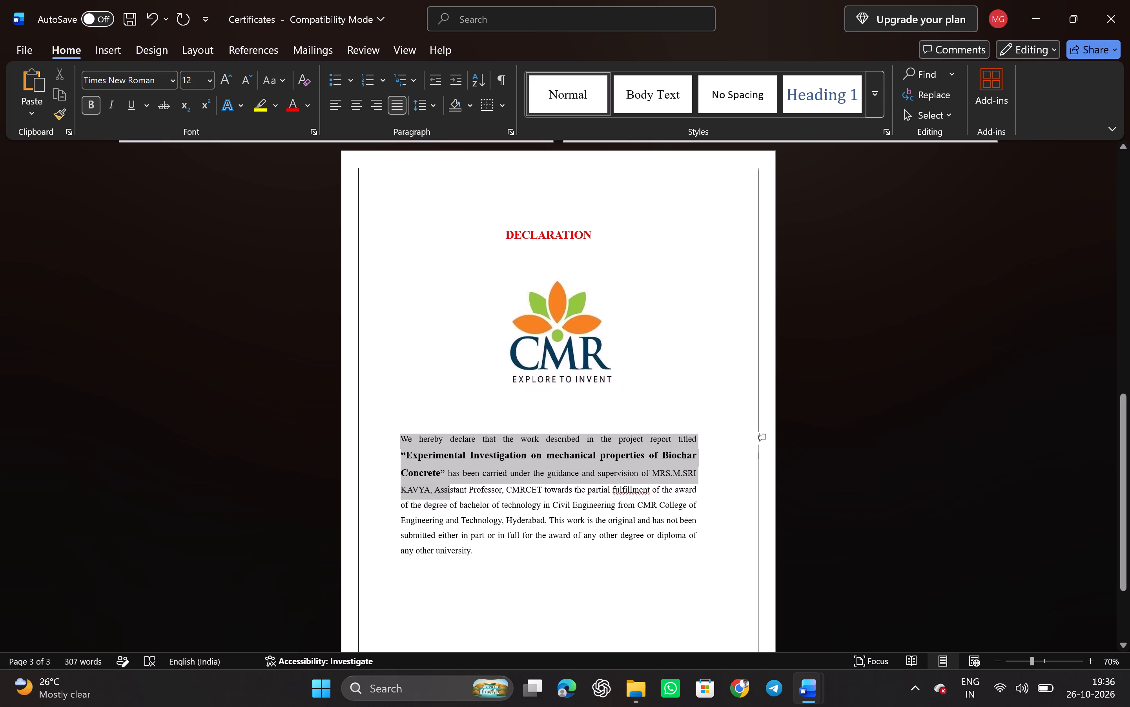
drag(458, 497, 501, 566)
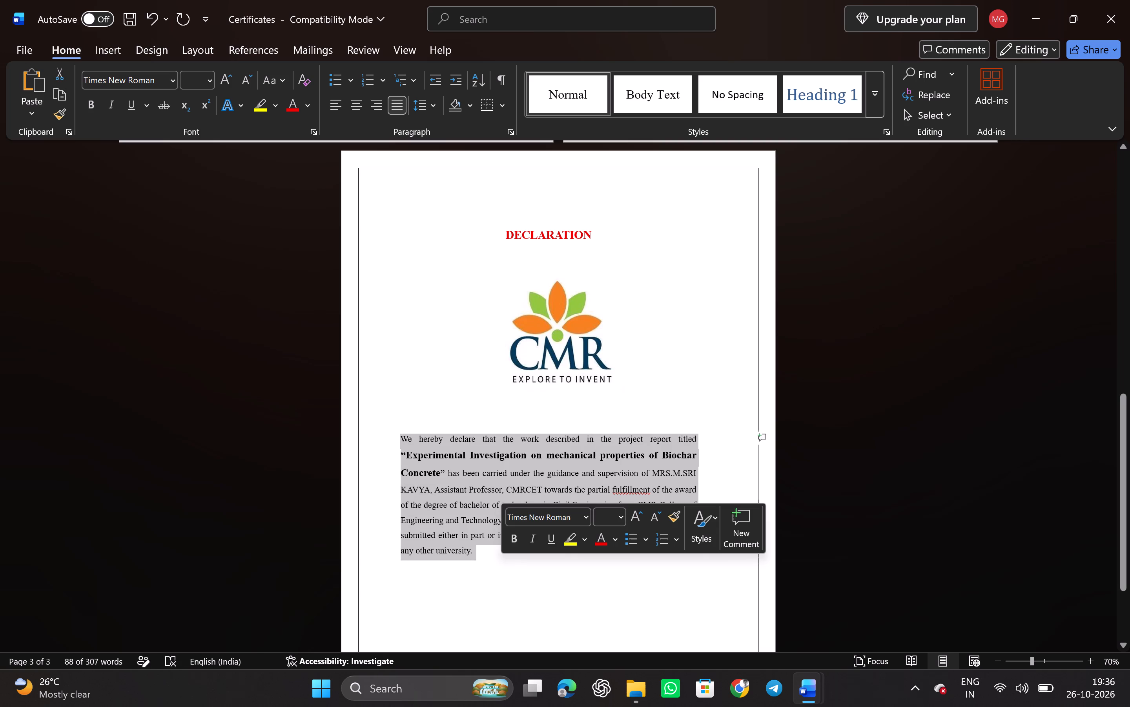
key(Delete)
click(571, 332)
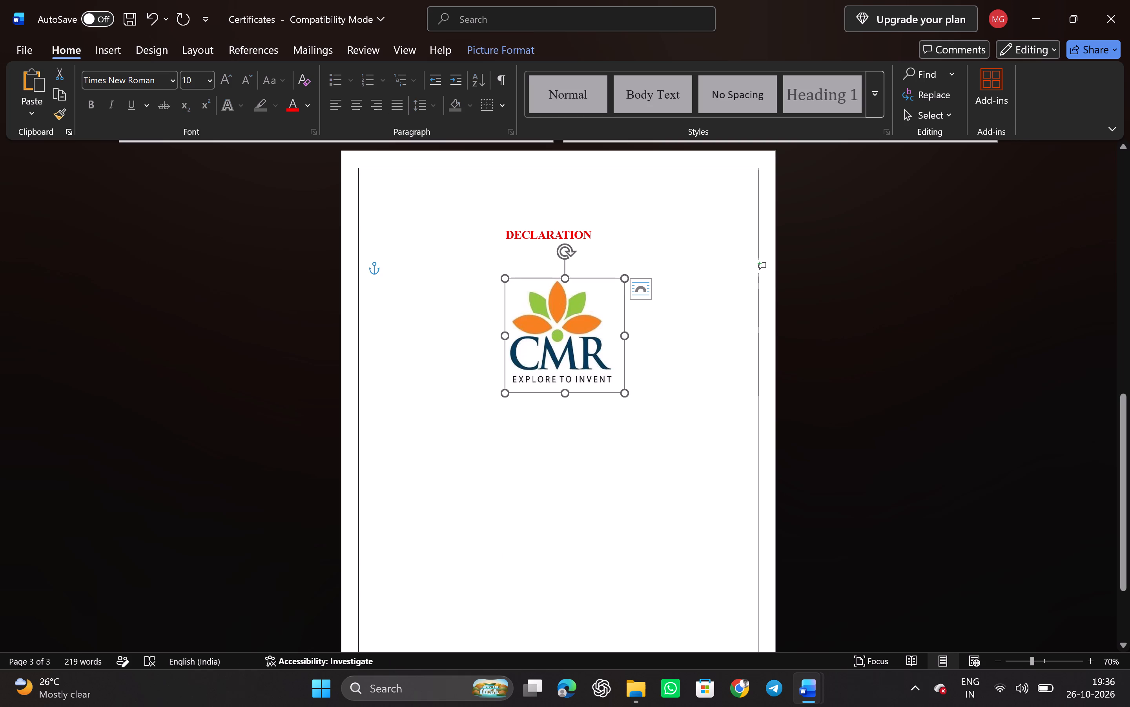
key(Delete)
drag(594, 233, 481, 231)
key(BackSpace)
Remove leftover blank lines around the start of the emptied third page, keeping a fresh line there for new text.
scroll(481, 231, up, 1)
ctrl+scroll(481, 231, down, 1)
ctrl+scroll(481, 231, up, 1)
ctrl+scroll(481, 231, down, 2)
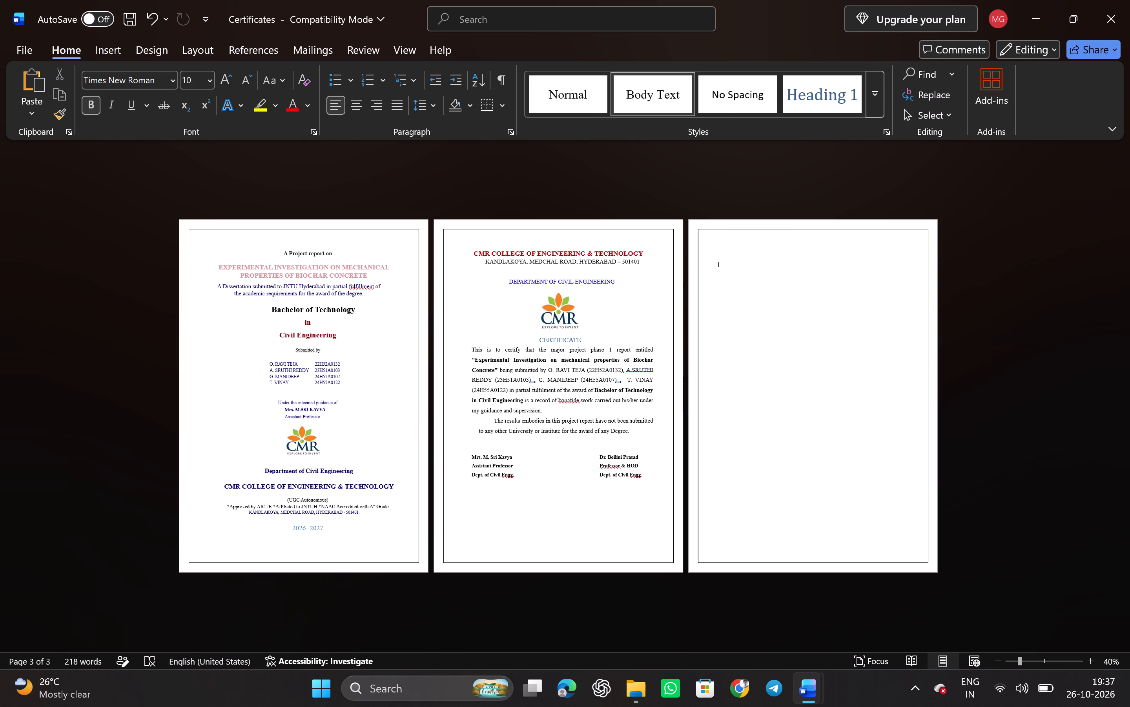
key(Delete)
key(BackSpace)
key(BackSpace)
key(BackSpace)
key(Return)
Add a centred bold DECLARATION heading to the blank third page at font size 16.
ctrl+scroll(682, 239, up, 2)
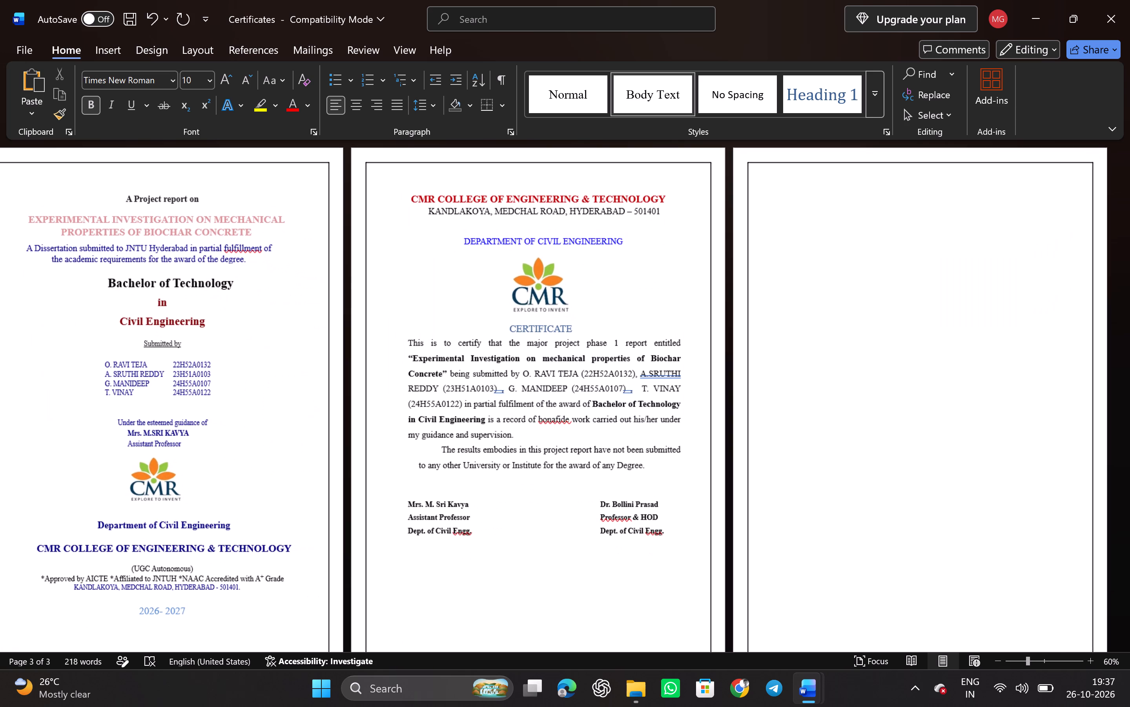
ctrl+scroll(868, 187, up, 3)
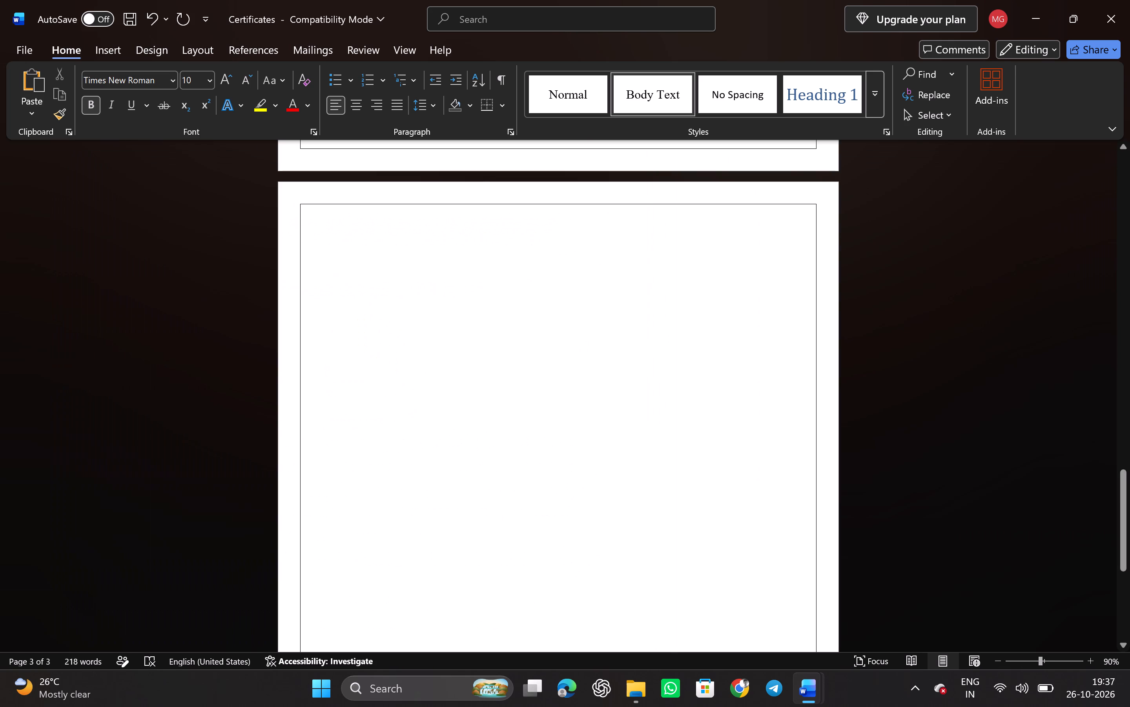
key(alt+Tab)
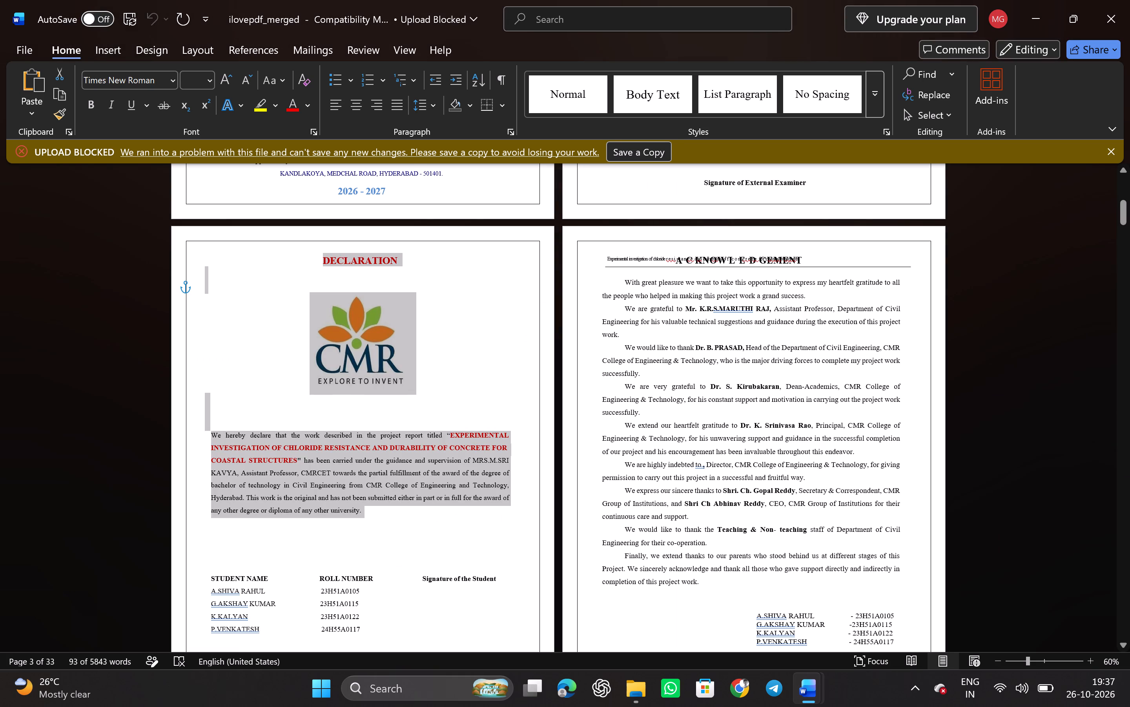
key(alt+Tab)
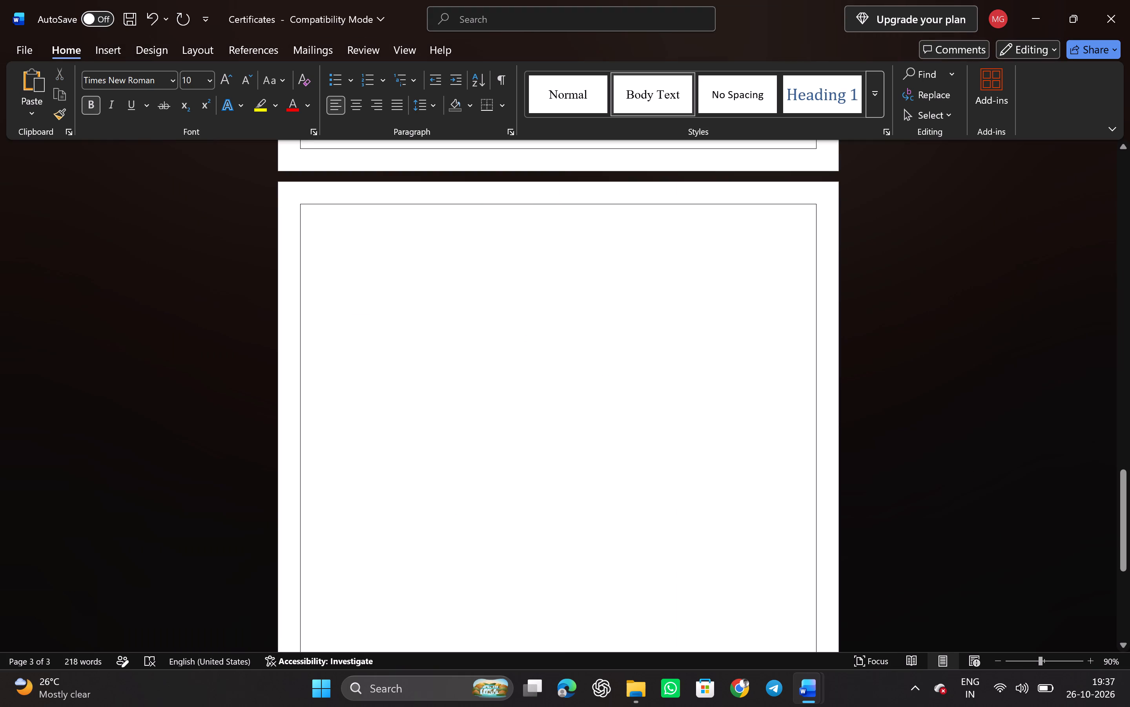
click(355, 113)
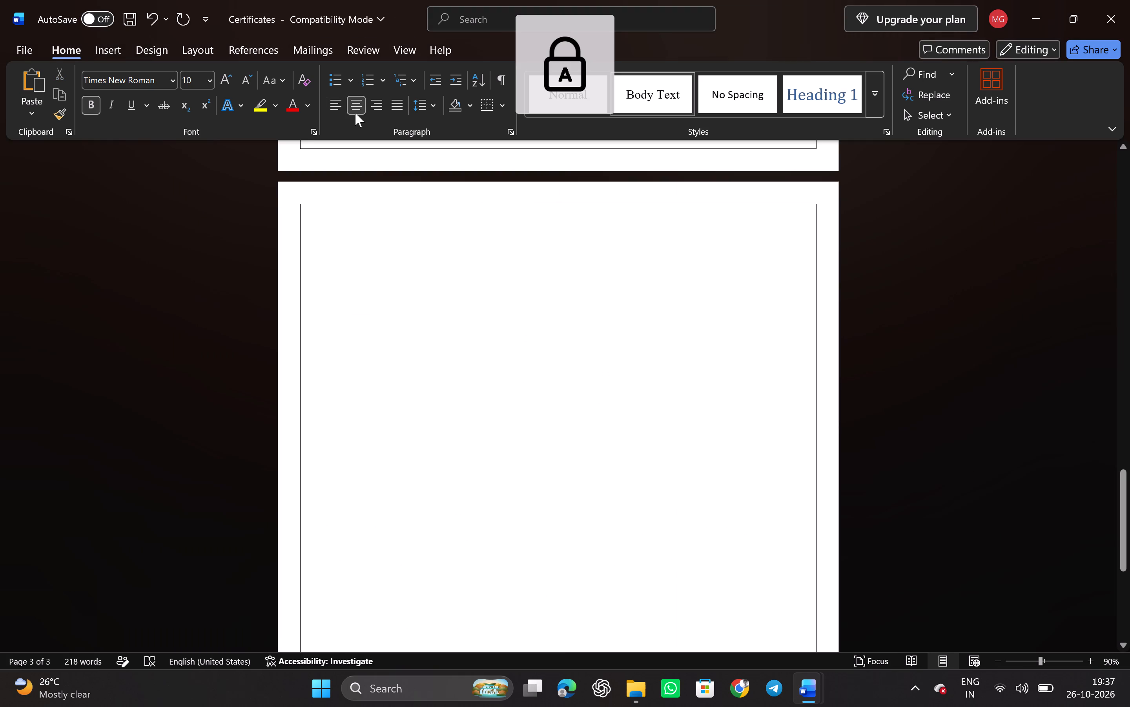
text(DE)
text(CLARATION)
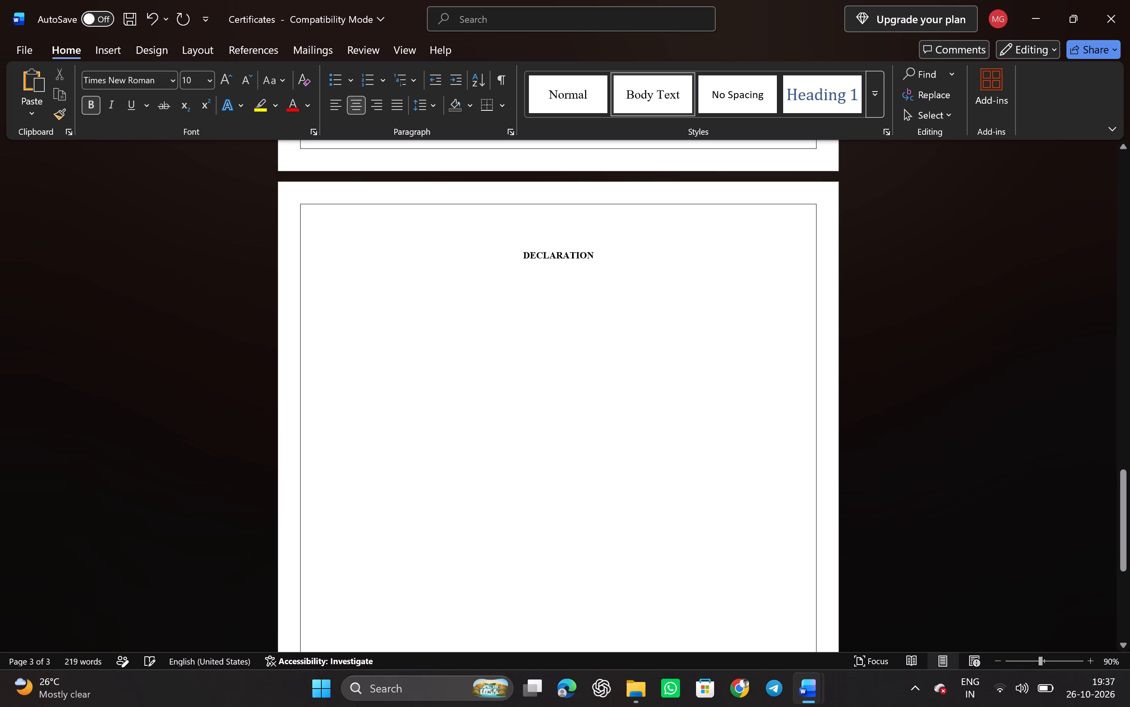
drag(603, 255, 521, 255)
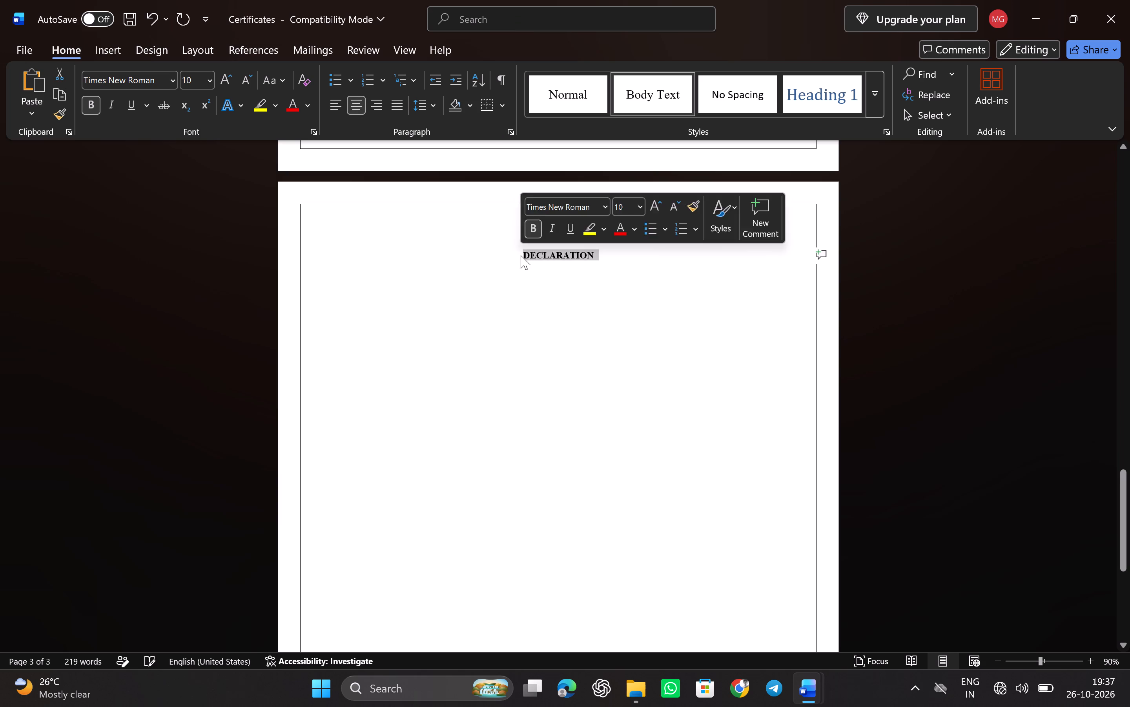
click(213, 84)
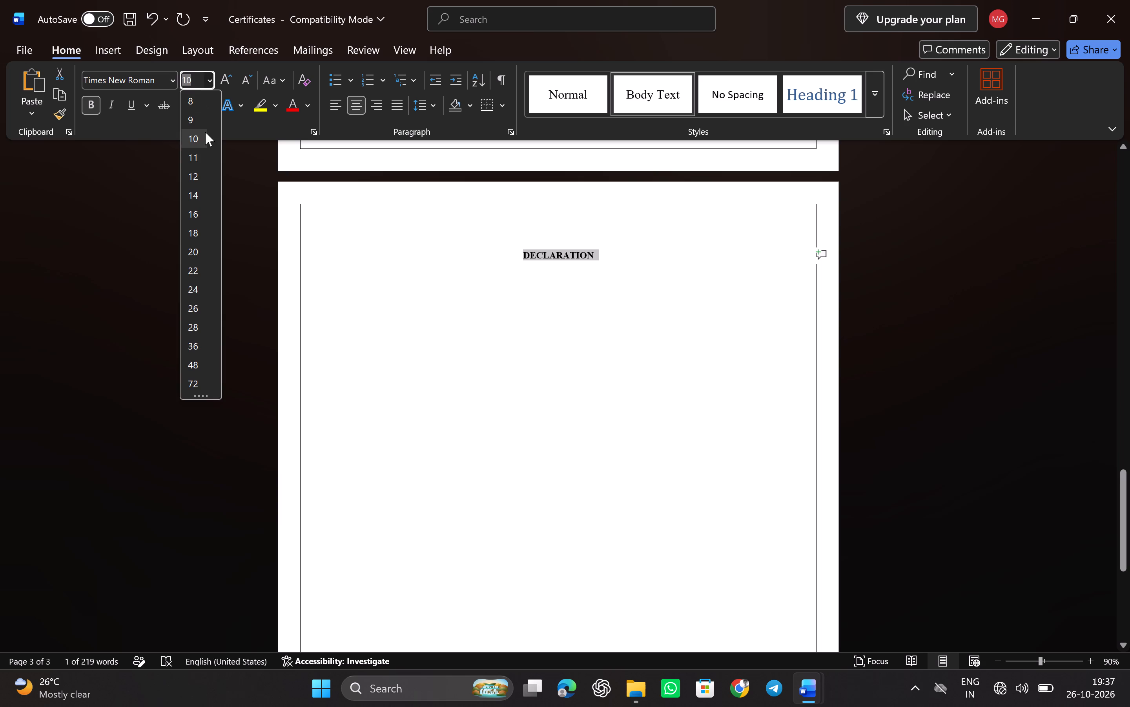
click(200, 211)
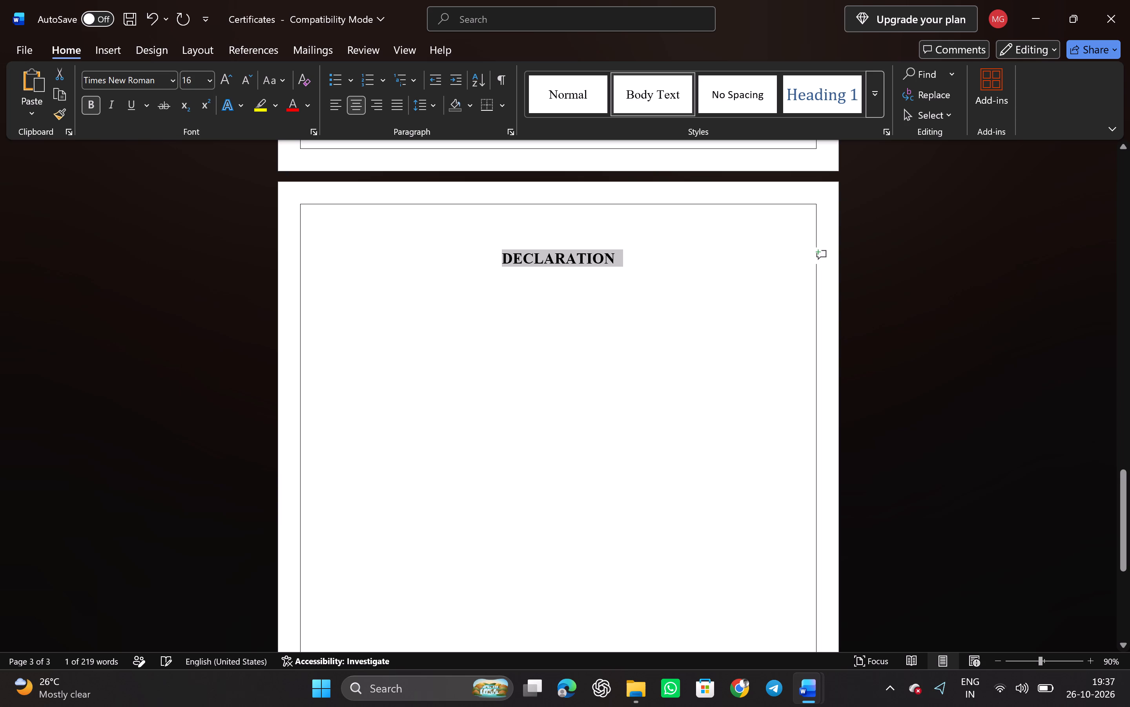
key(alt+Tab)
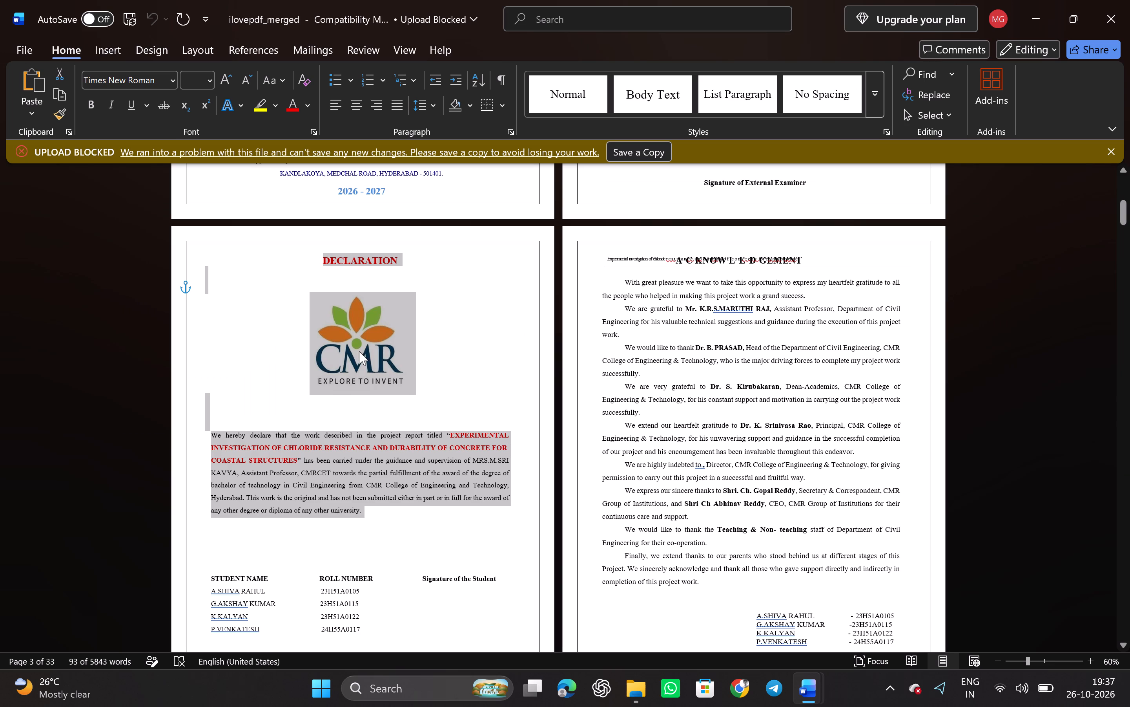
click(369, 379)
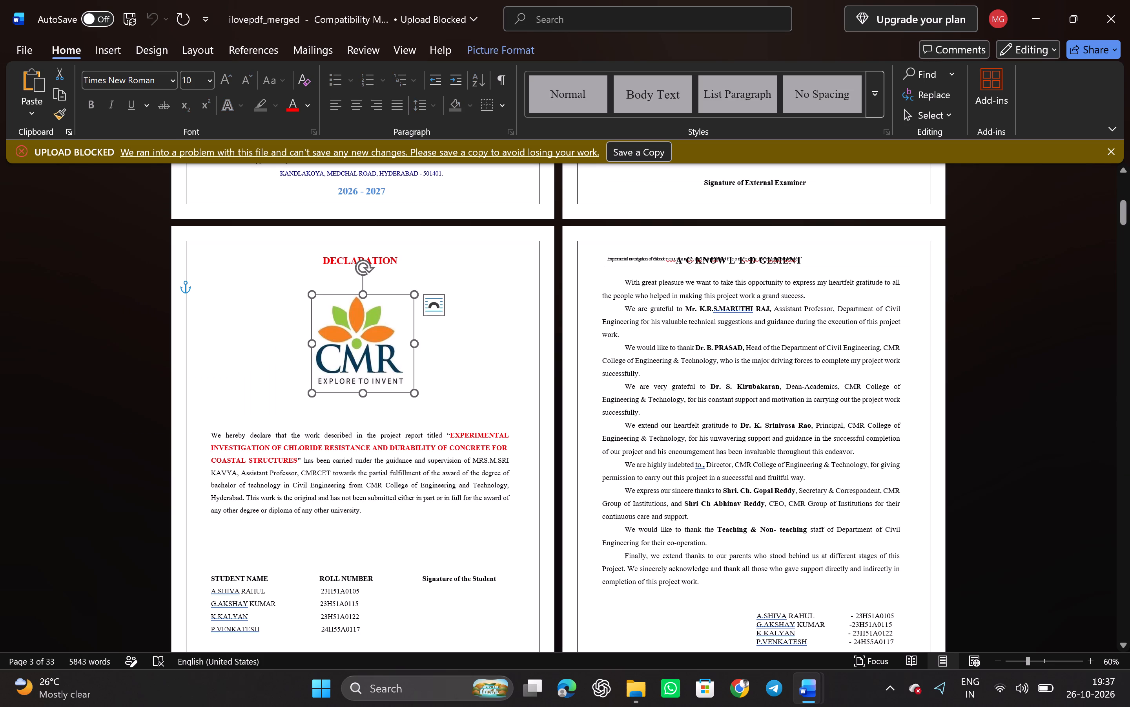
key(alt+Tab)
Copy the CMR logo from the certificate page and paste it centred below the DECLARATION heading.
scroll(504, 366, up, 3)
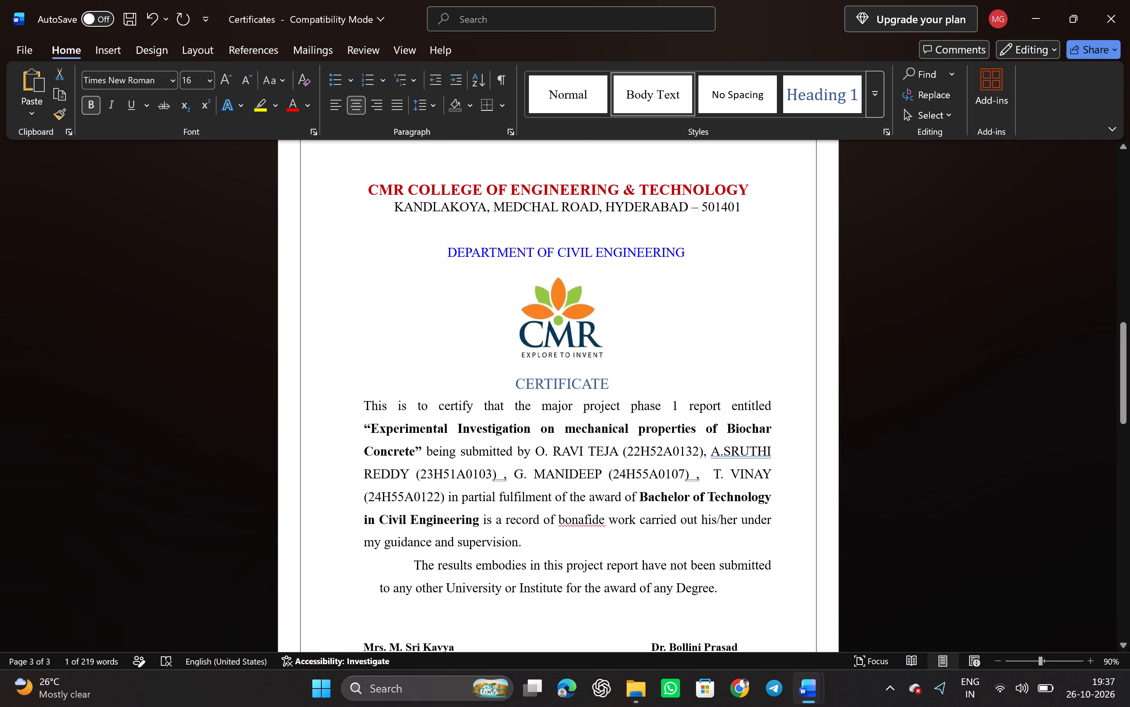
click(572, 333)
key(ctrl+c)
scroll(572, 333, down, 1)
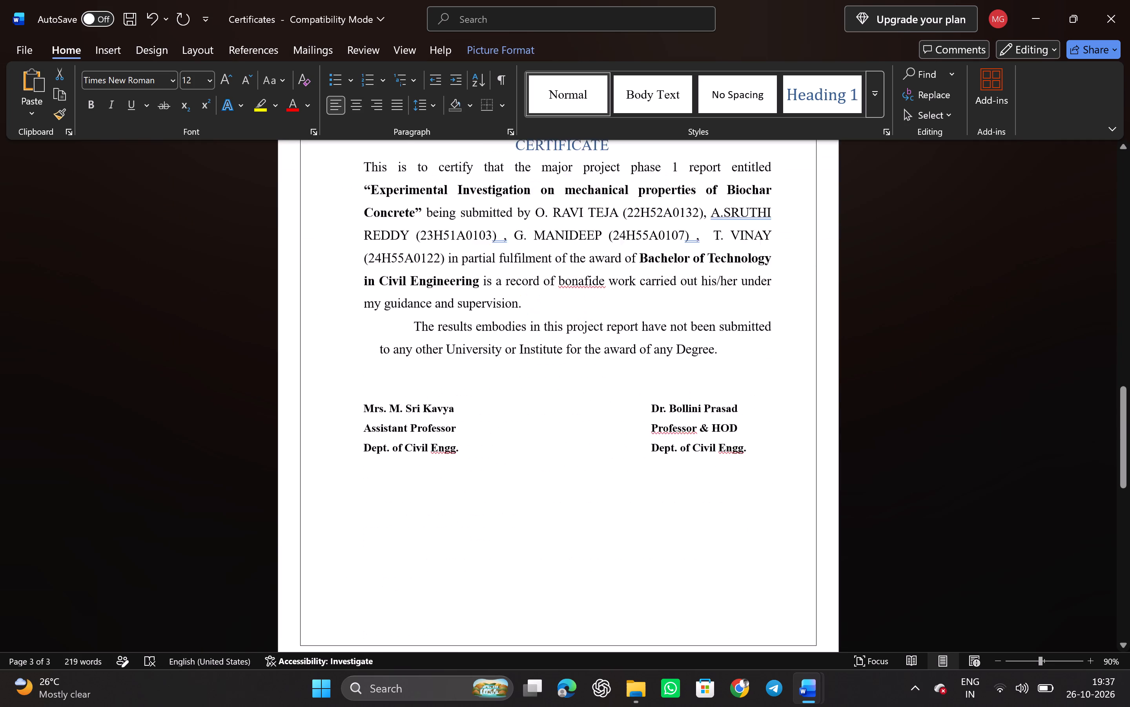
scroll(572, 333, down, 1)
click(627, 459)
key(Return)
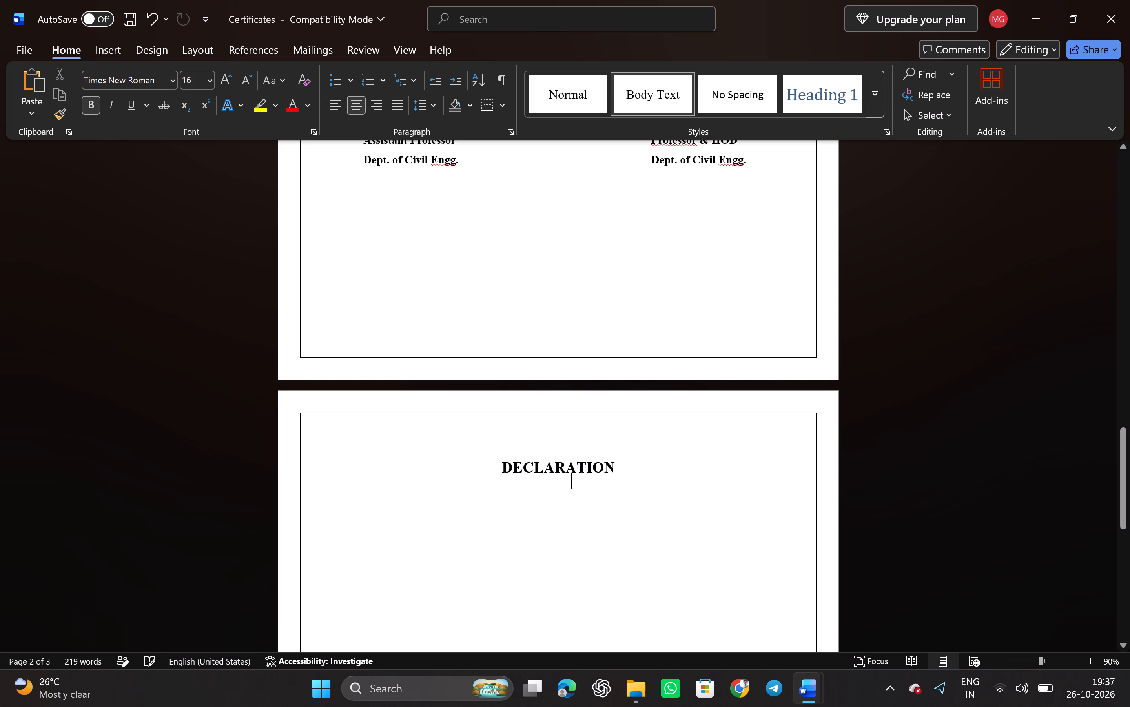
key(Return)
key(ctrl+v)
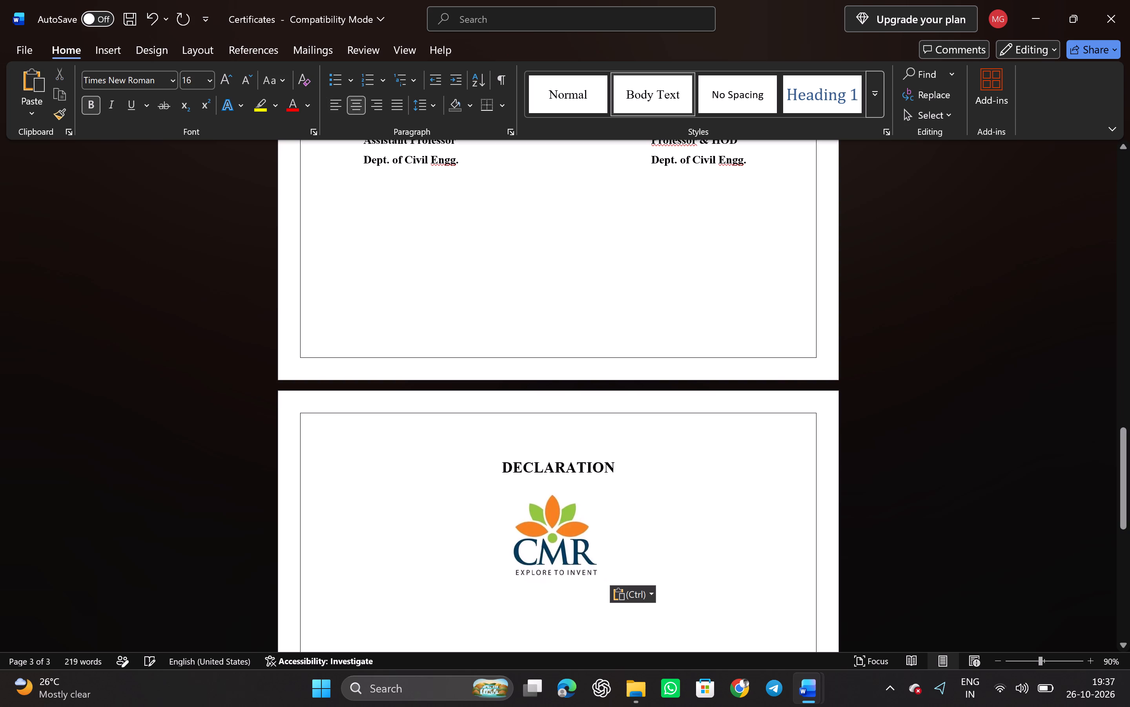
Copy the "We hereby declare" paragraph from the ilovepdf_merged document and paste it below the logo in Certificates.
scroll(597, 515, down, 1)
key(Return)
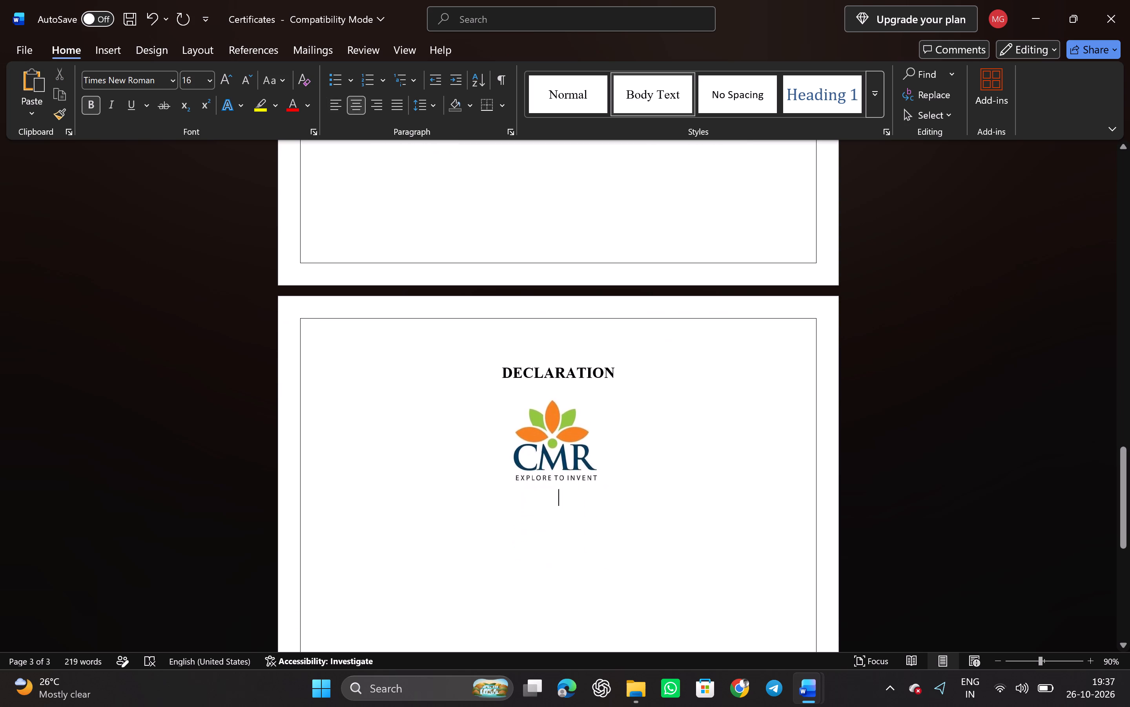
key(Return)
click(598, 519)
key(alt+Tab)
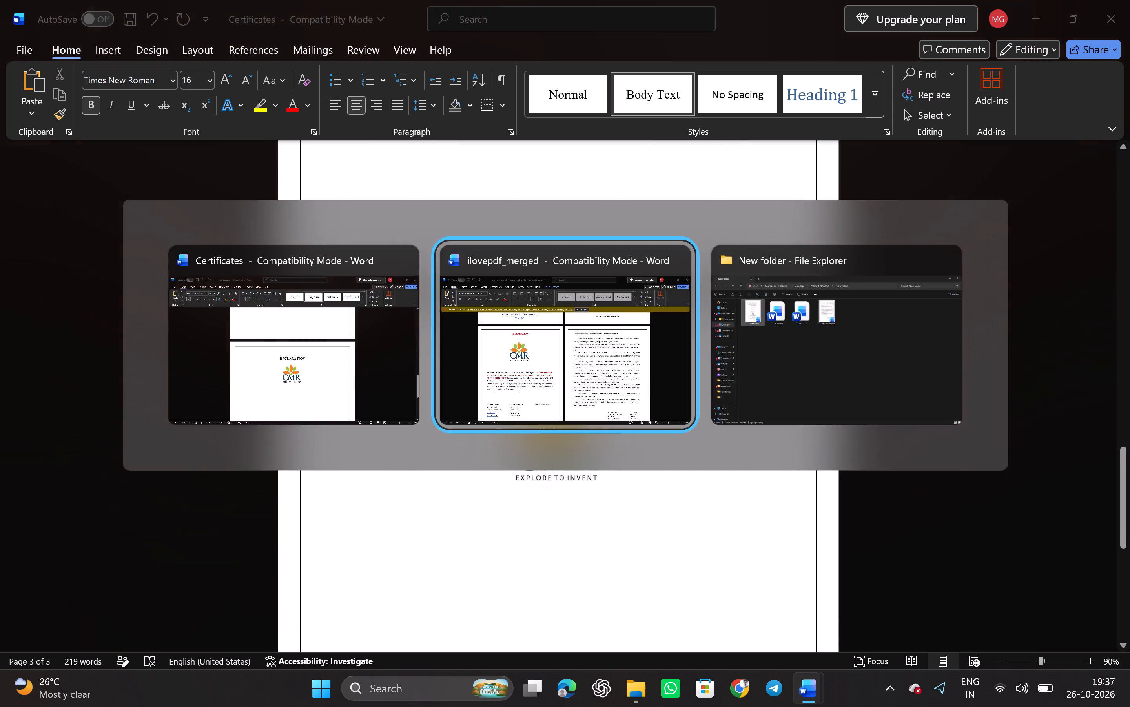
drag(211, 431, 272, 465)
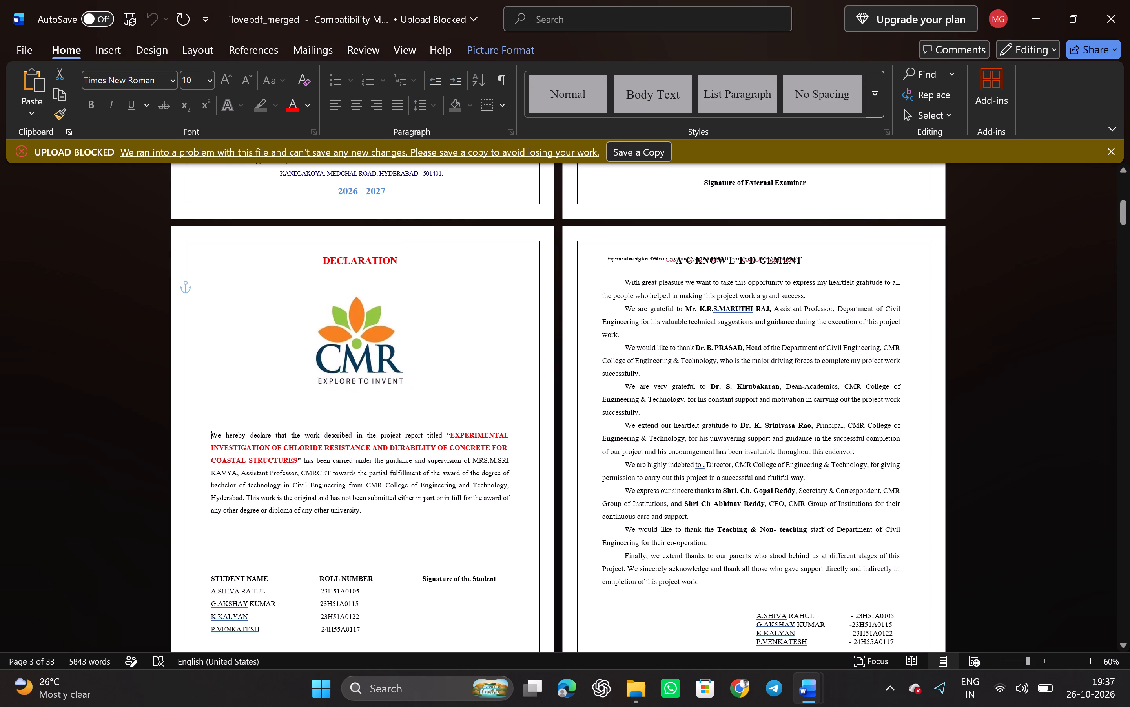
drag(272, 465, 371, 517)
key(ctrl+c)
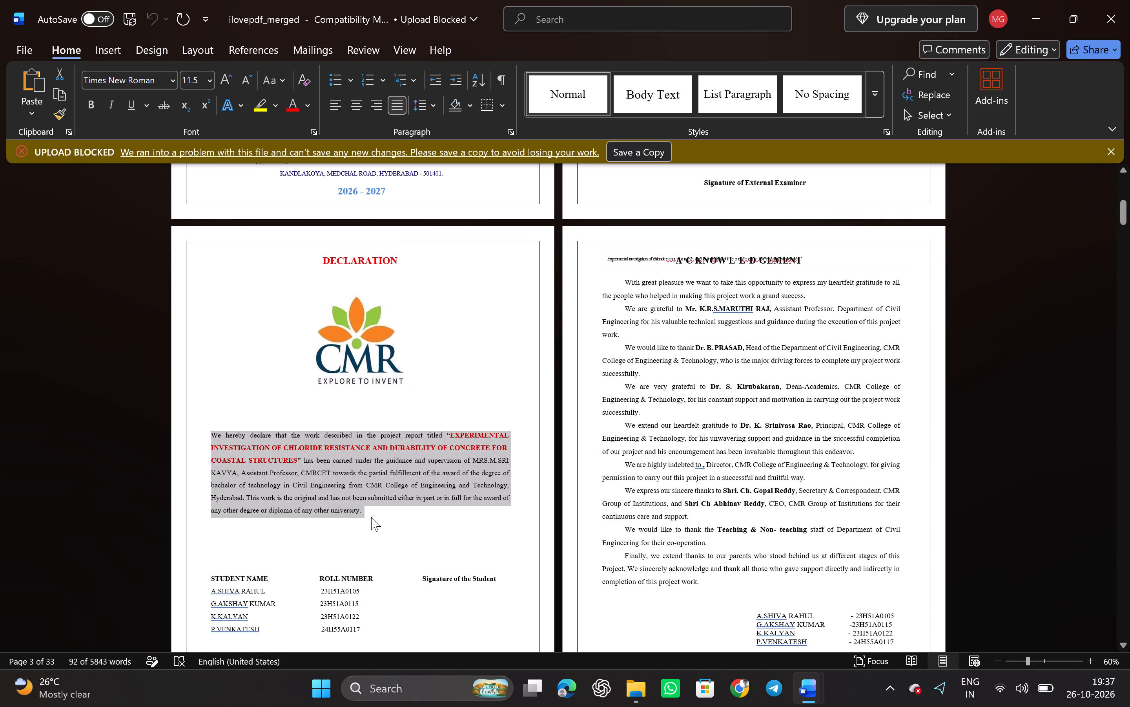
key(alt+Tab)
key(ctrl+v)
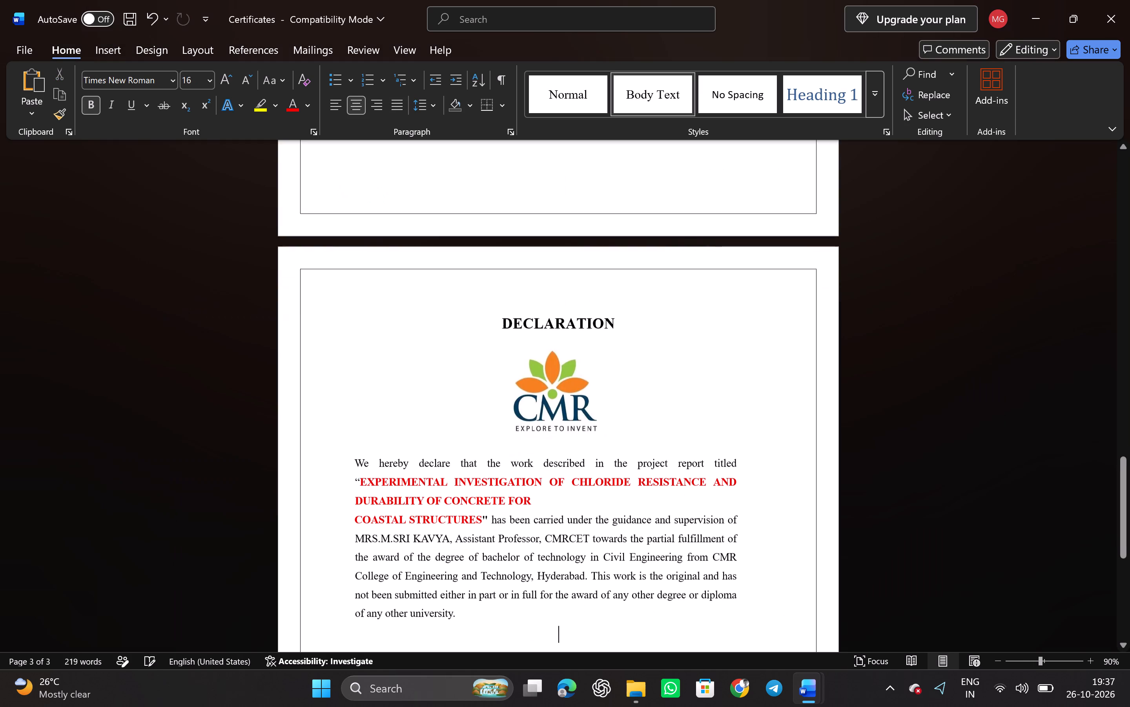
Replace the red chloride-resistance title in the declaration paragraph with the bold title “Experimental Investigation on mechanical properties of Biochar Concrete” copied from the certificate page.
drag(349, 468, 490, 509)
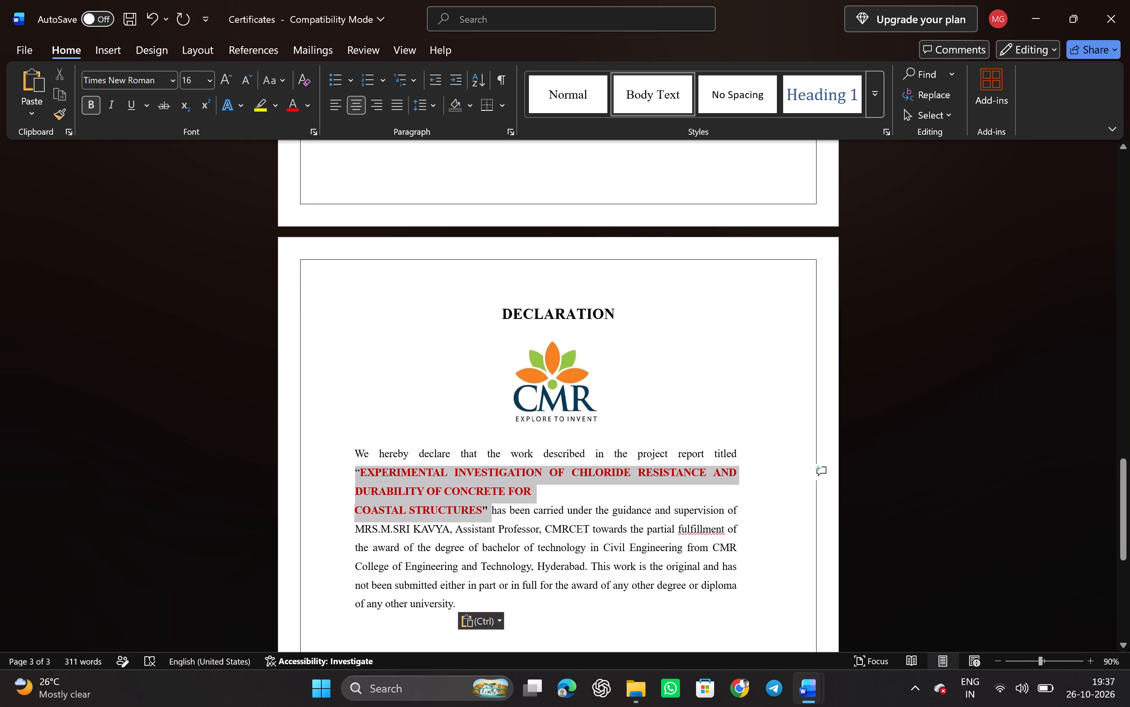
drag(490, 509, 495, 515)
click(488, 511)
scroll(485, 509, up, 1)
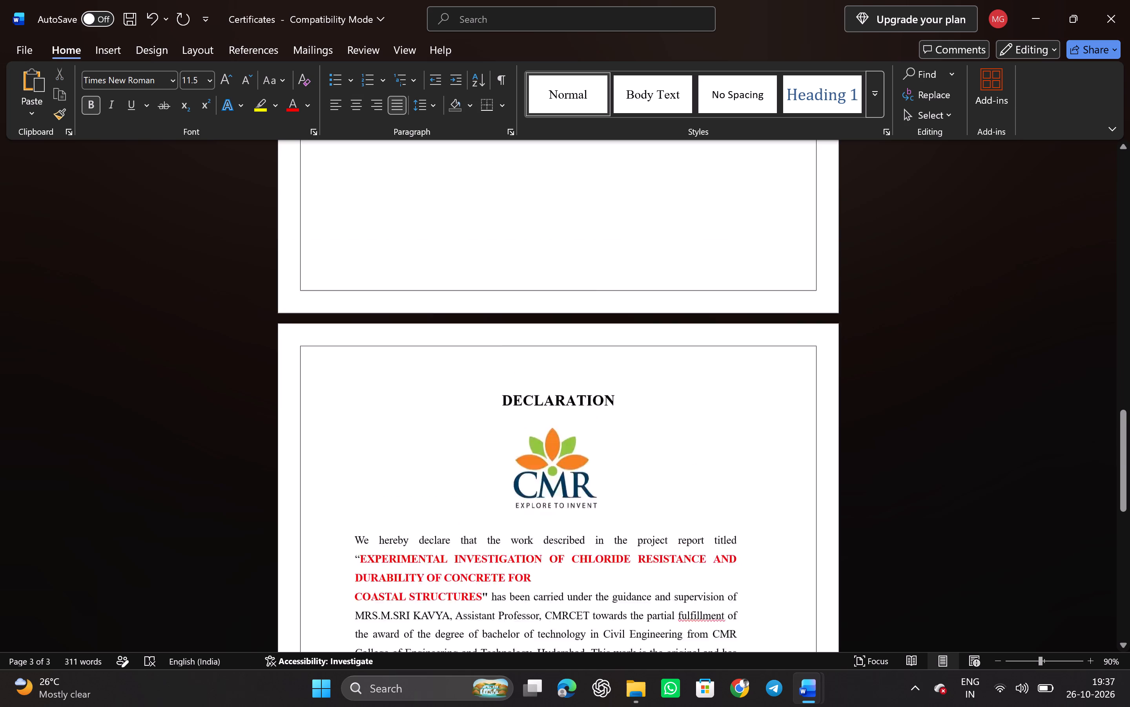
scroll(485, 509, up, 2)
drag(356, 461, 423, 495)
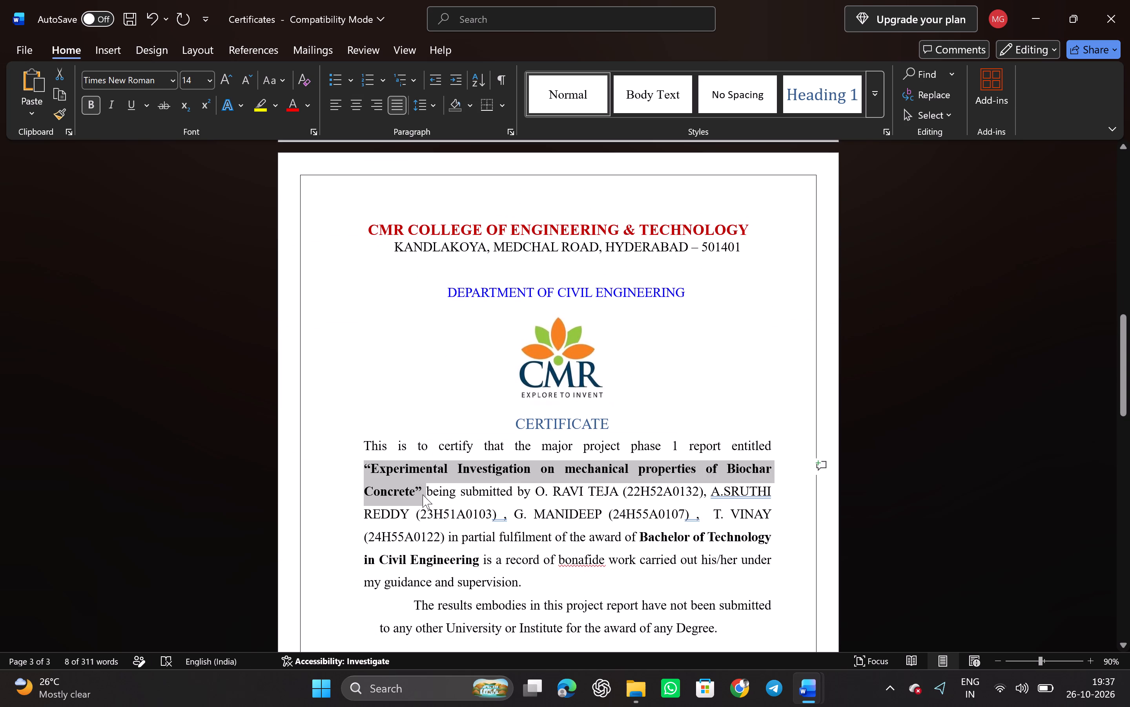
key(ctrl+c)
scroll(423, 495, down, 4)
scroll(423, 495, up, 1)
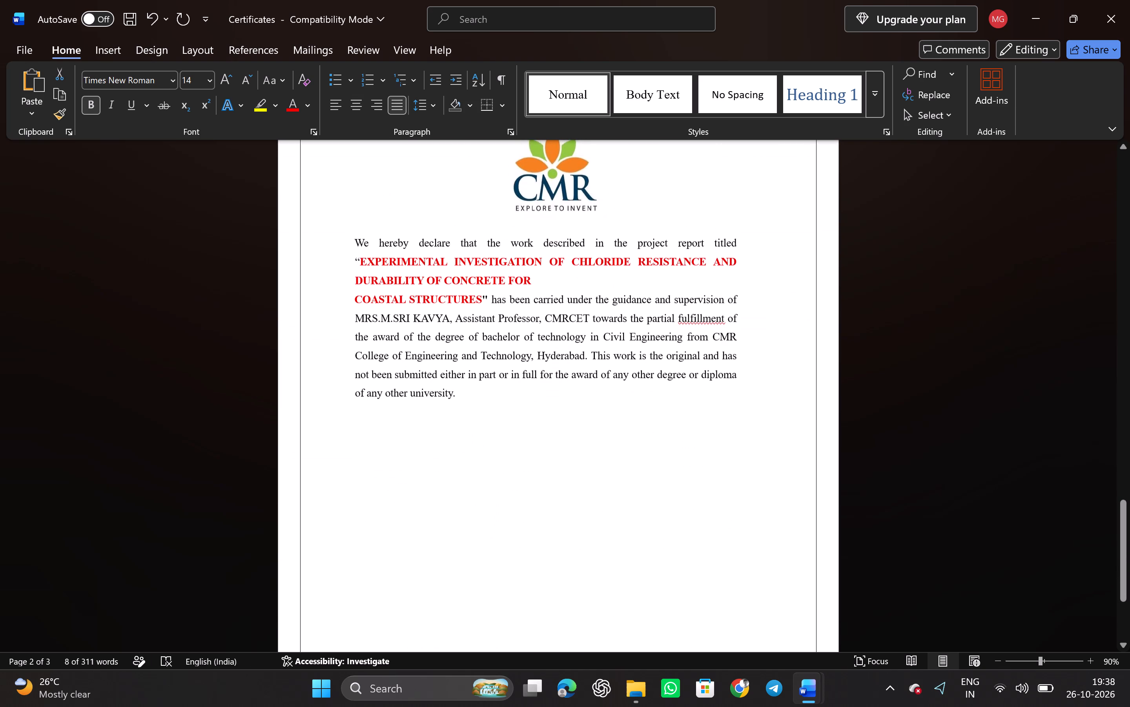
drag(352, 264, 479, 299)
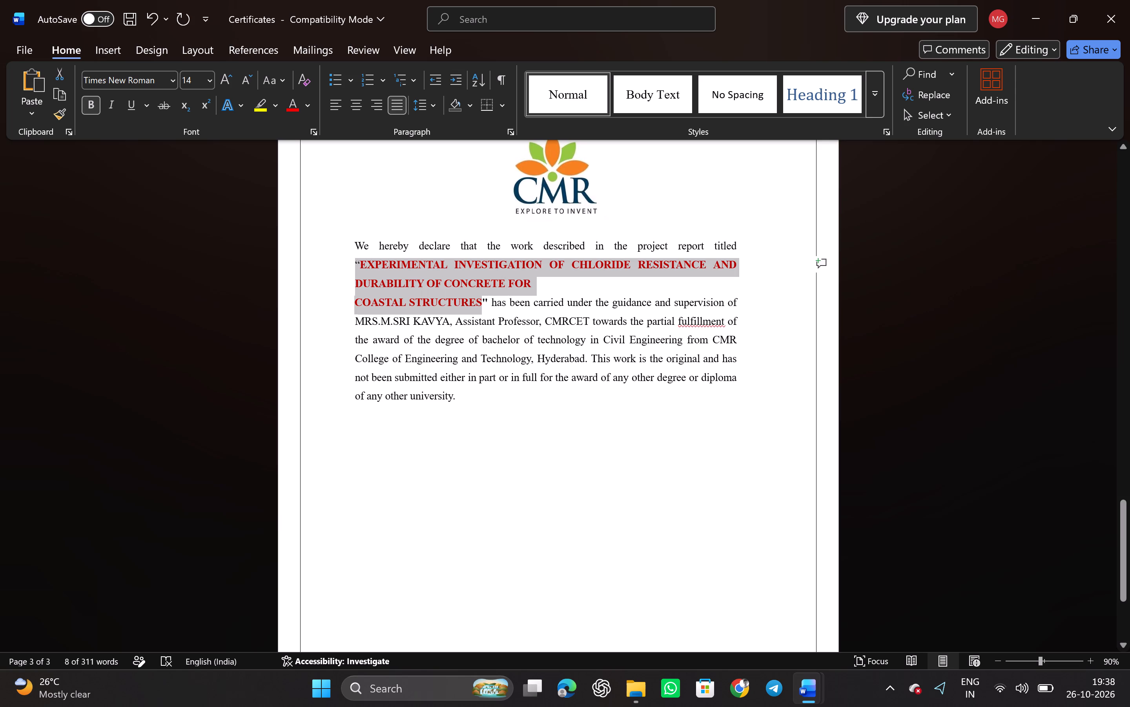
drag(479, 299, 489, 305)
key(ctrl+v)
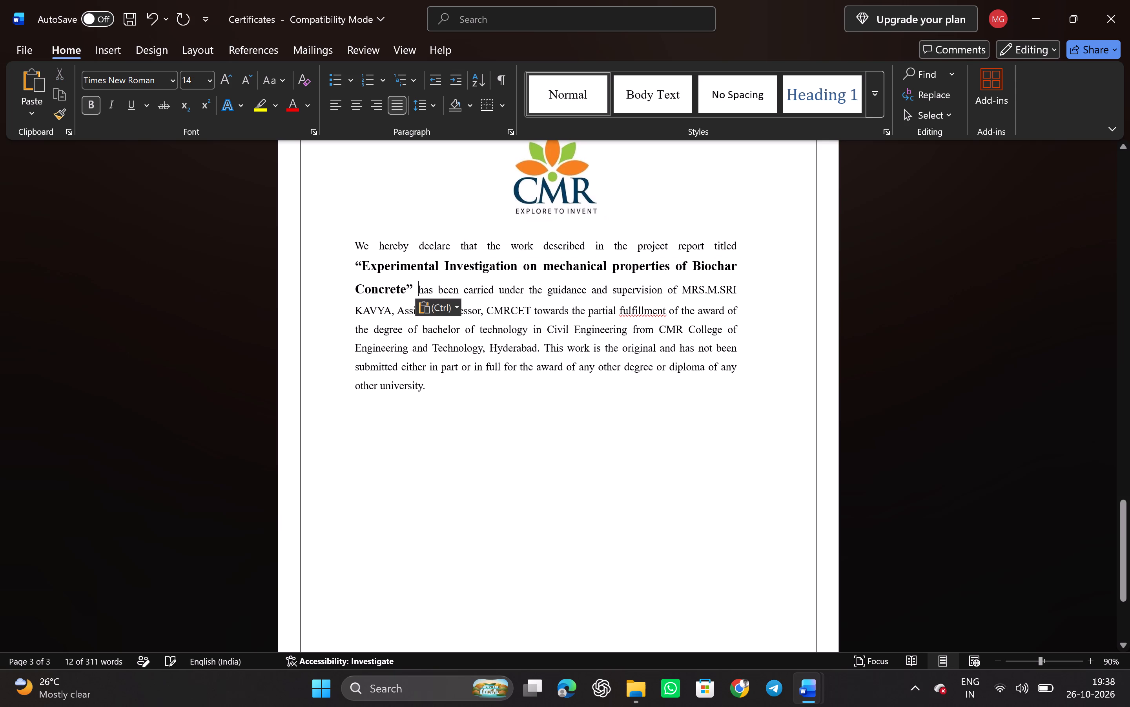
key(BackSpace)
key(space)
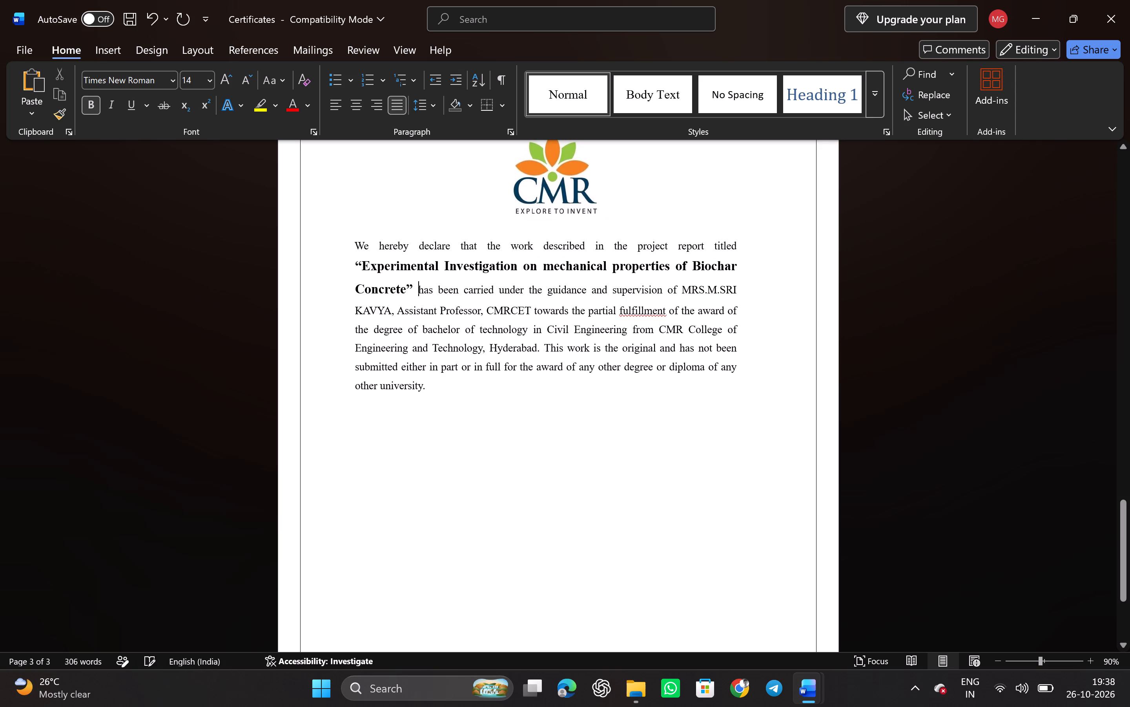
Apply justified alignment to the declaration paragraph and the blank line above it.
drag(342, 239, 470, 396)
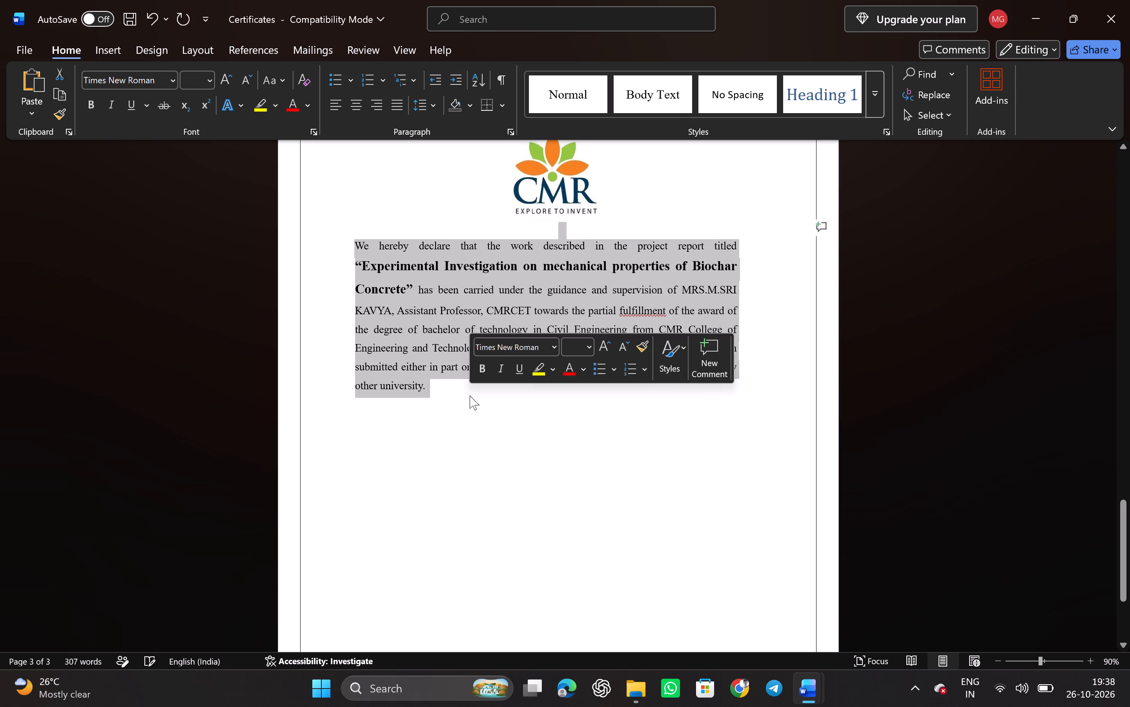
click(400, 112)
scroll(415, 259, up, 1)
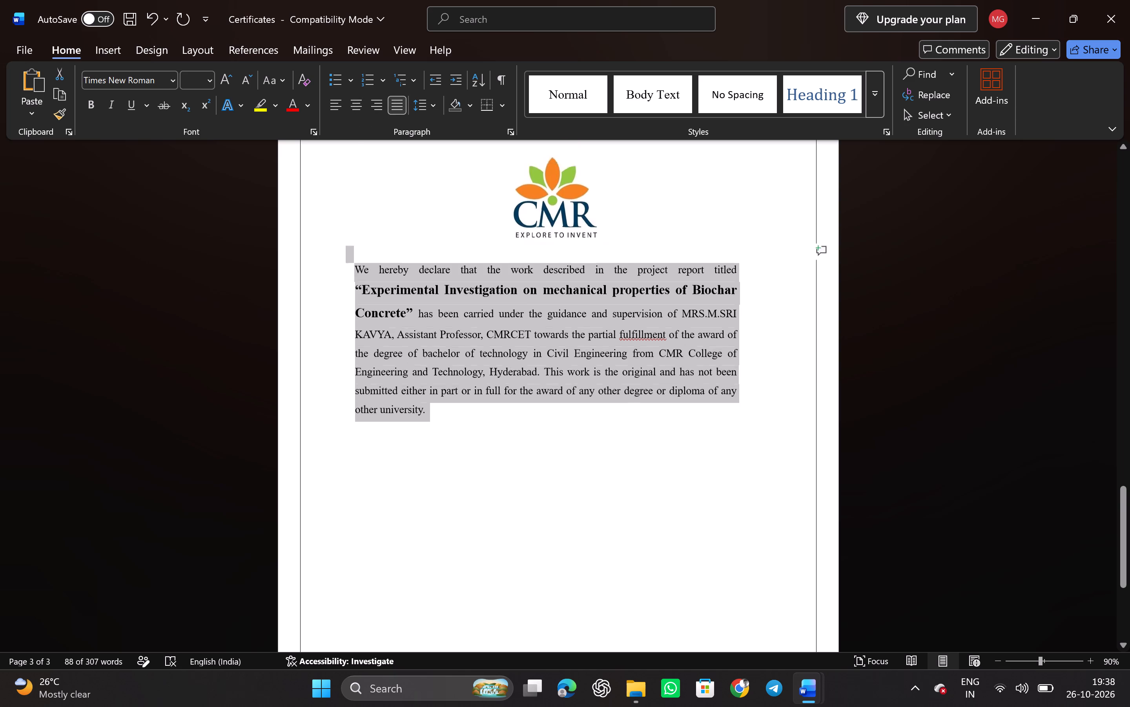
scroll(415, 259, up, 1)
click(457, 385)
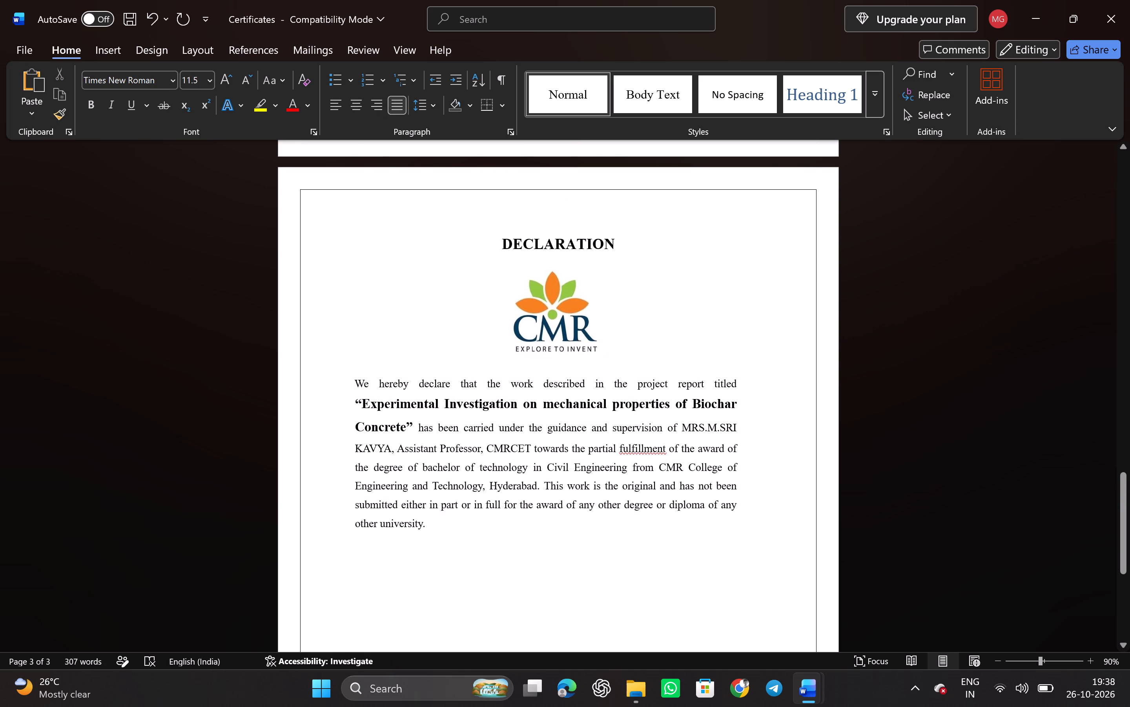
Set the whole declaration paragraph, including the biochar title, to font size 12.
drag(349, 375, 467, 529)
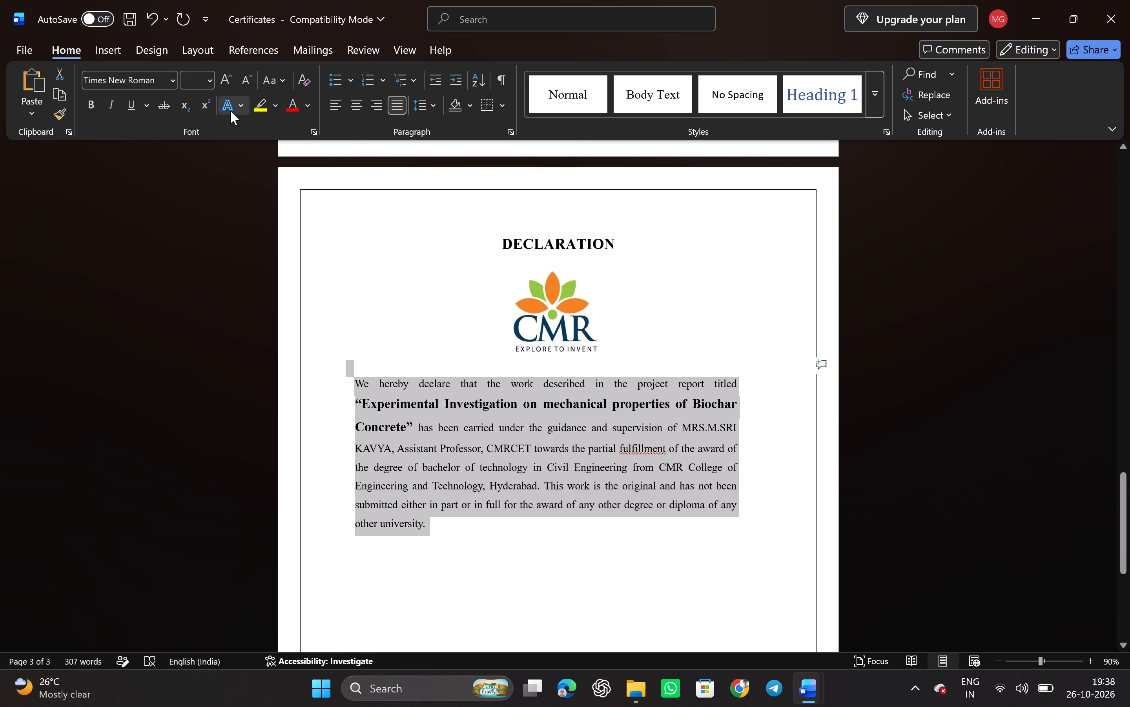
drag(212, 79, 200, 149)
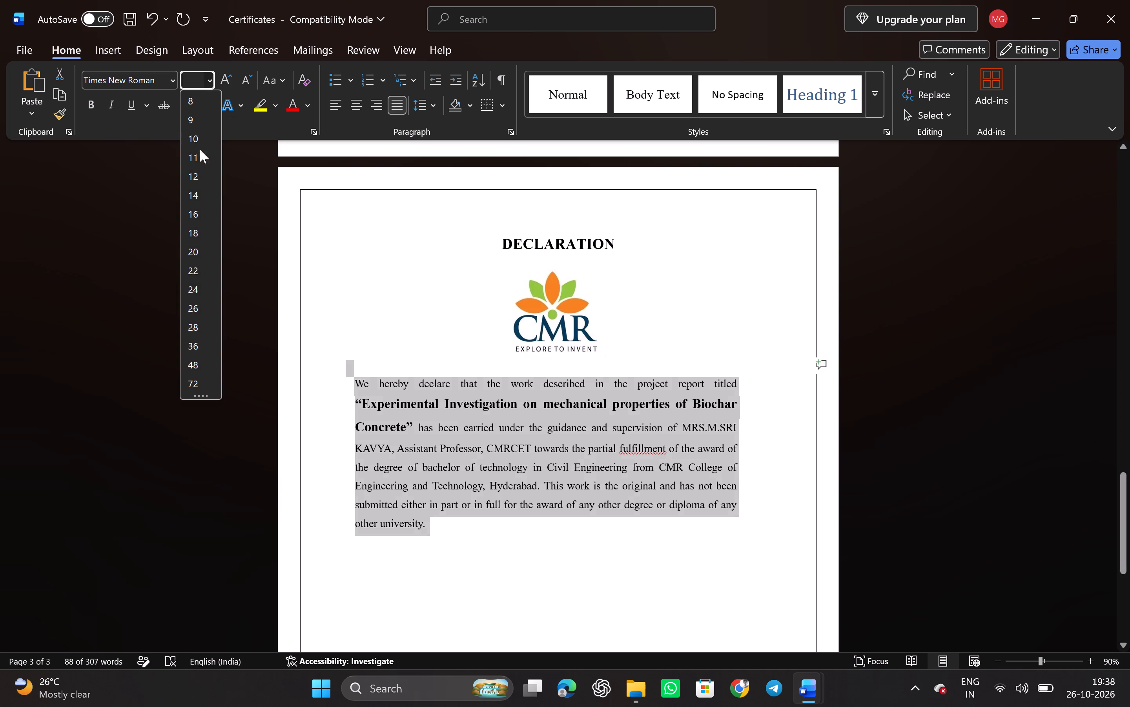
drag(200, 149, 203, 173)
click(203, 173)
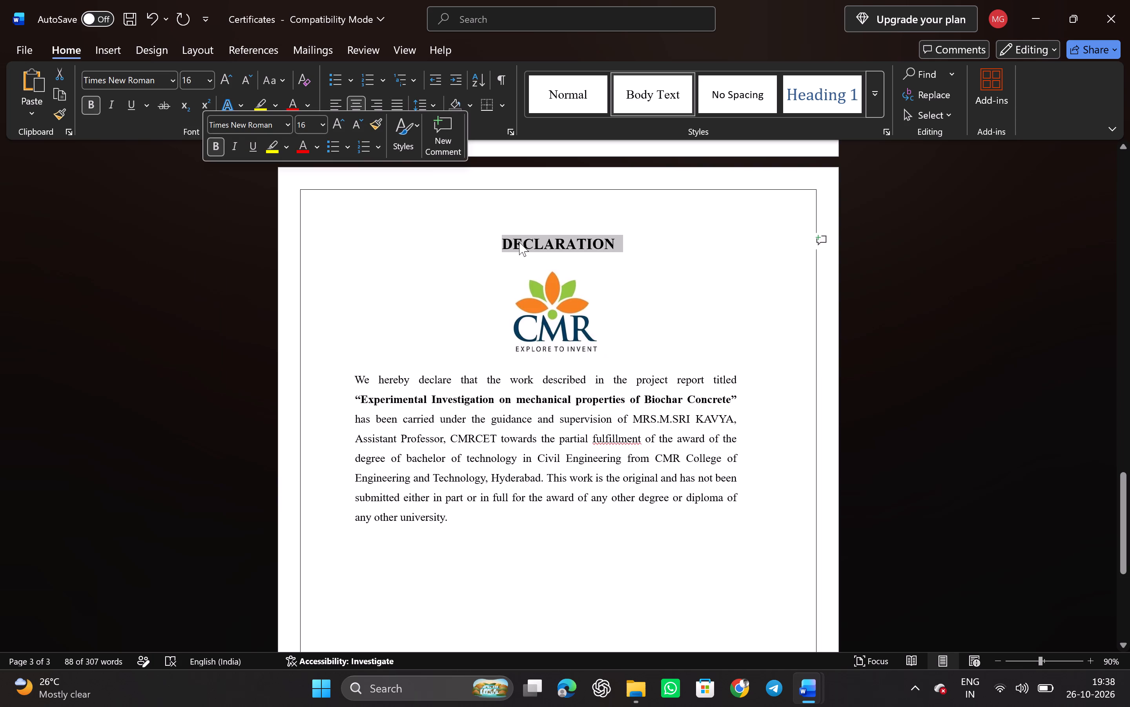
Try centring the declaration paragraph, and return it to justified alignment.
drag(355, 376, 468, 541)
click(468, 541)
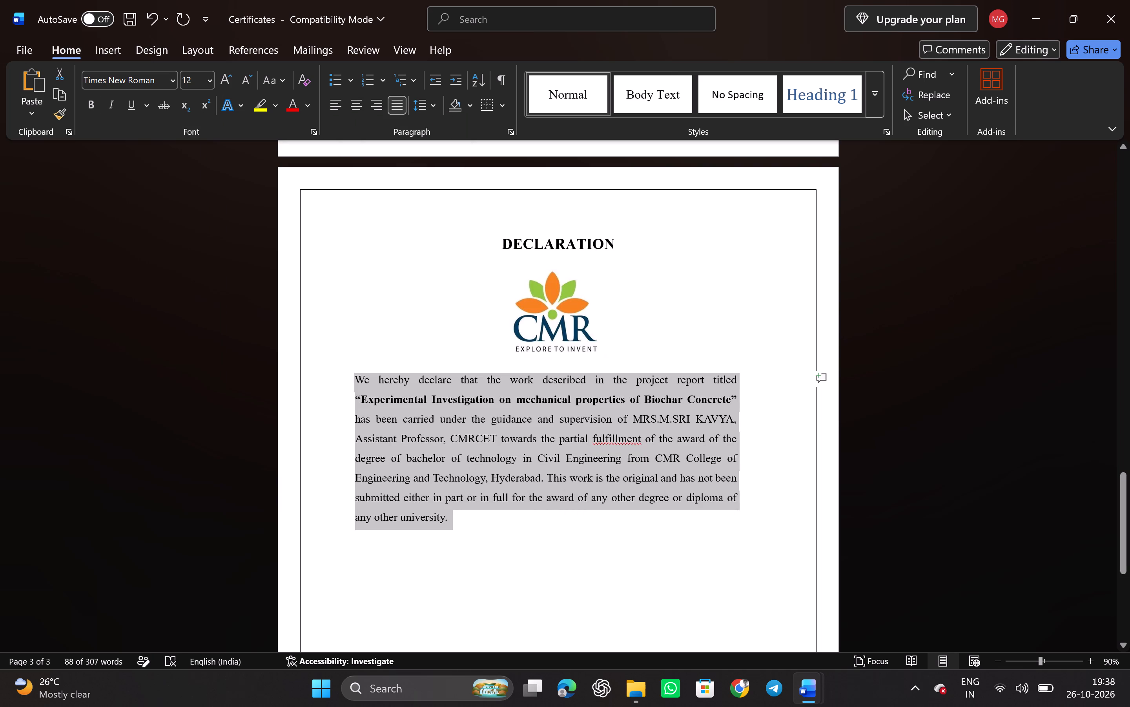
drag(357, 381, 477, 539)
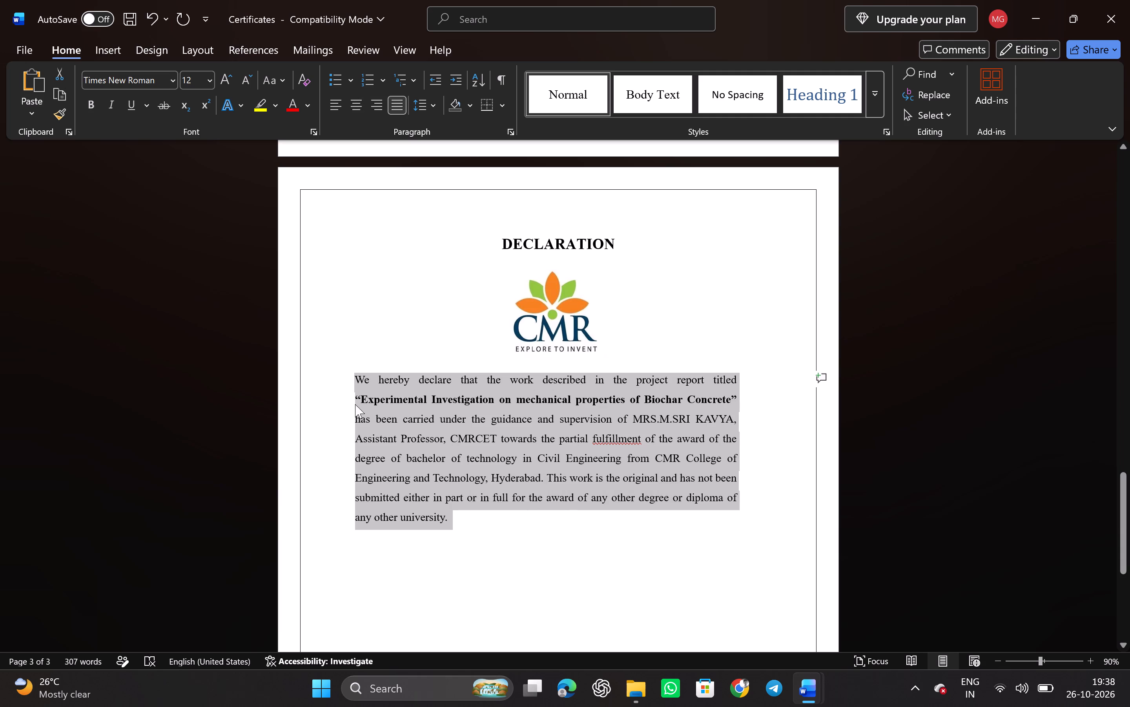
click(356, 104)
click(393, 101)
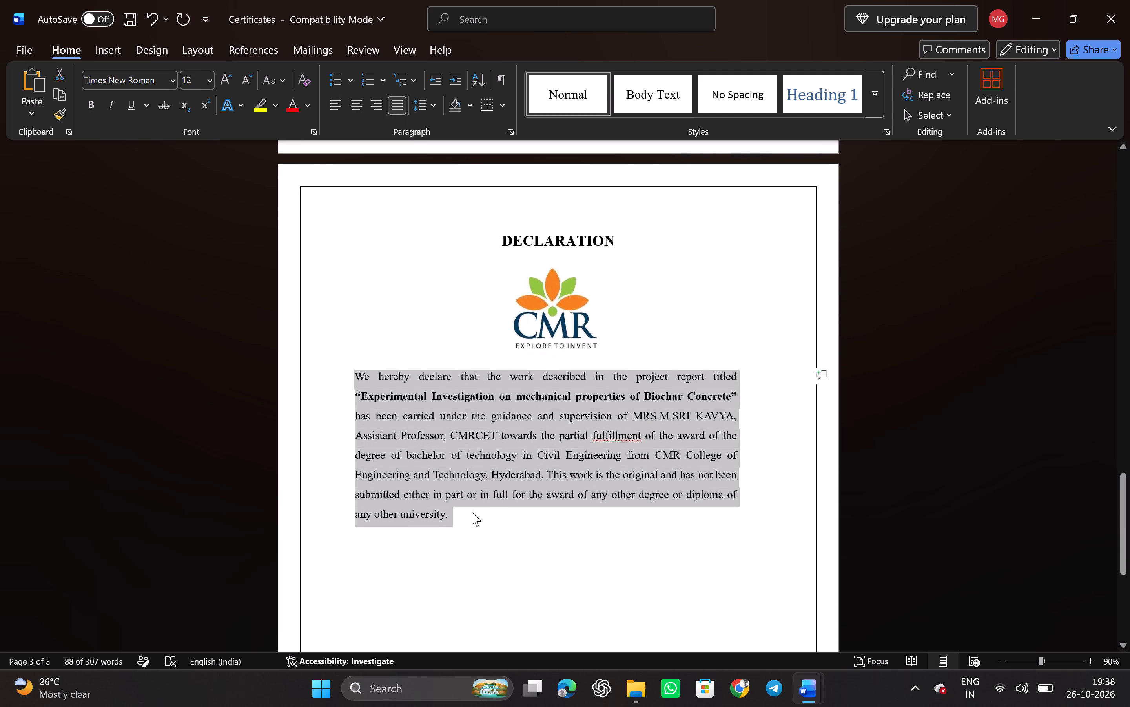
Insert a table with three columns and five rows below the declaration paragraph, leaving a blank line between them.
click(464, 511)
key(Return)
key(Return)
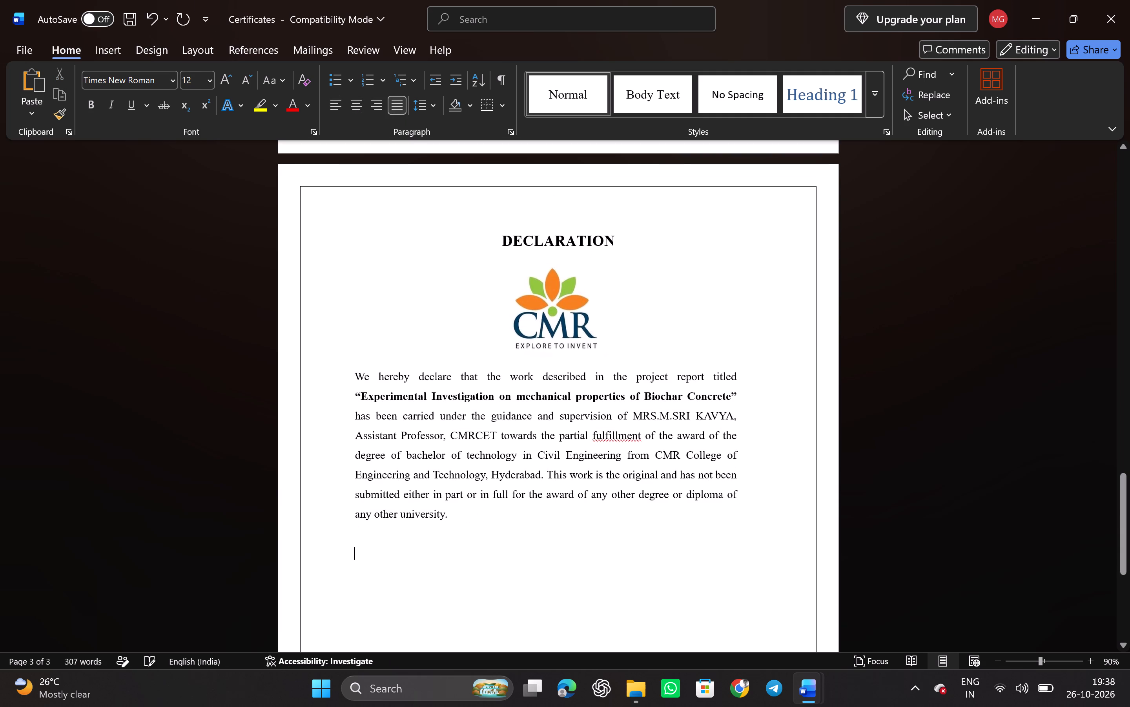
click(116, 40)
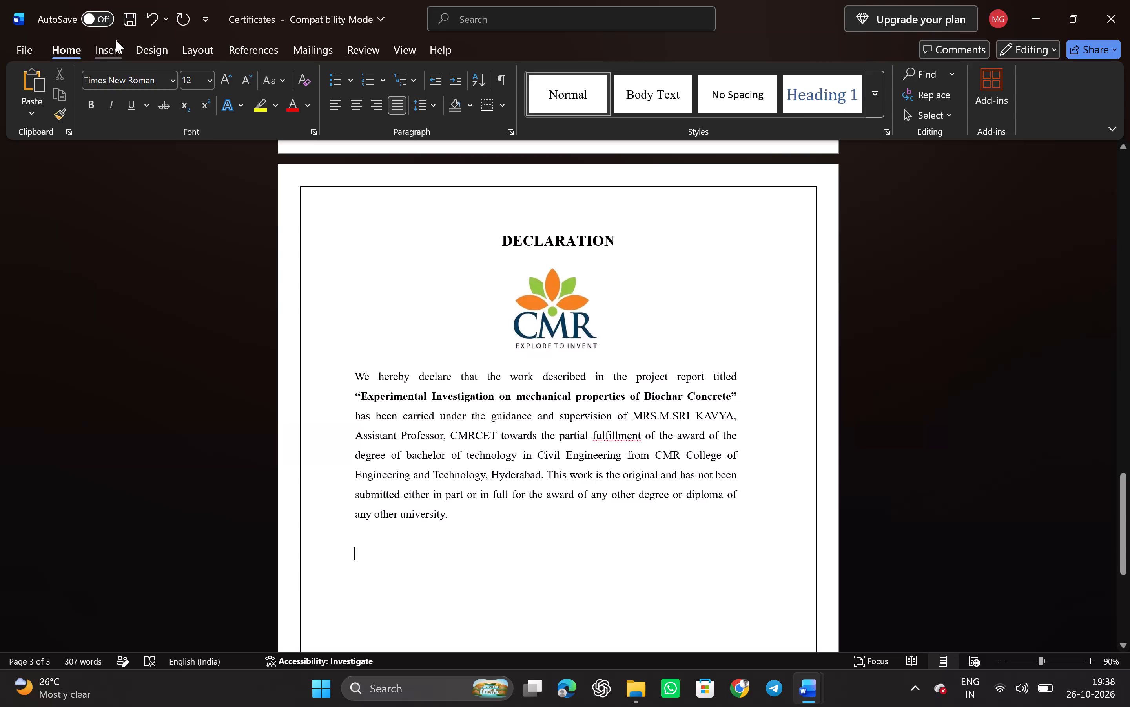
click(126, 100)
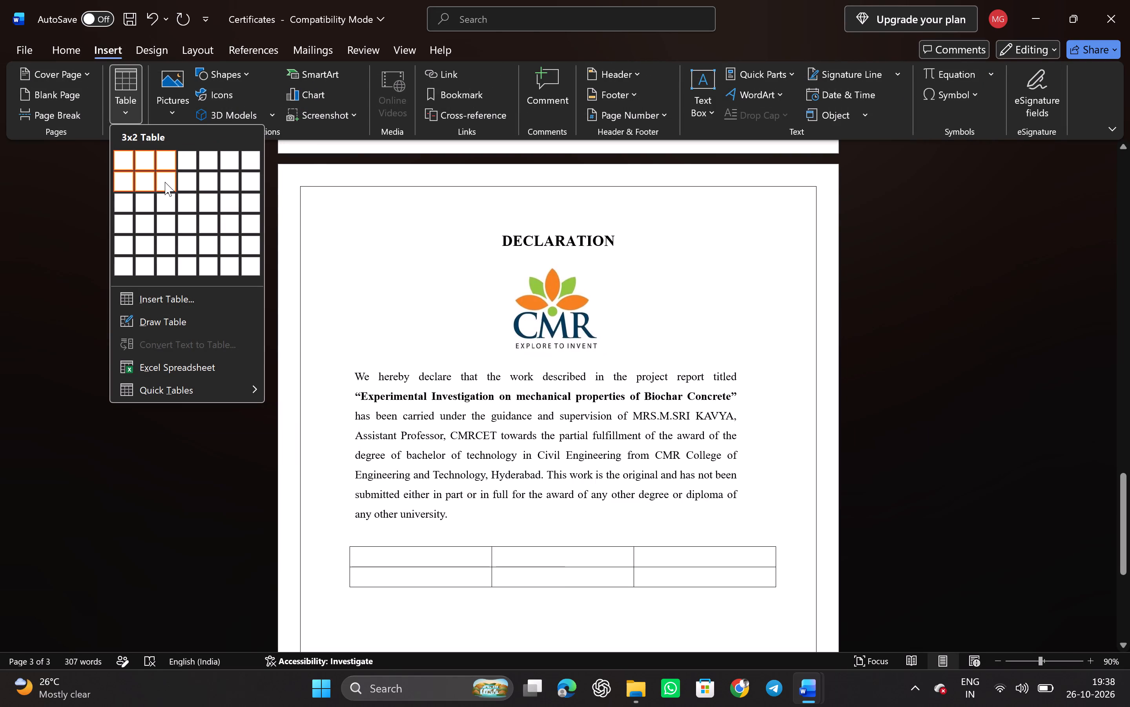
click(165, 235)
scroll(276, 311, down, 1)
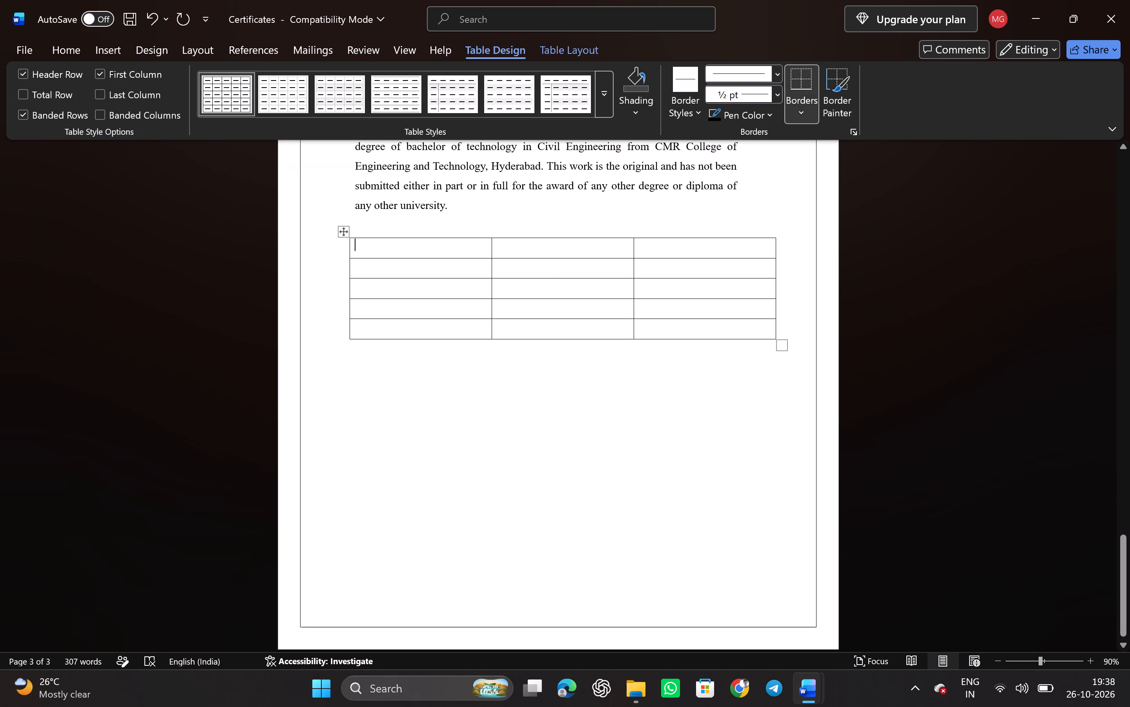
Copy the STUDENT NAME heading from the ilovepdf_merged declaration page into the first header cell of the Certificates table.
key(alt+Tab)
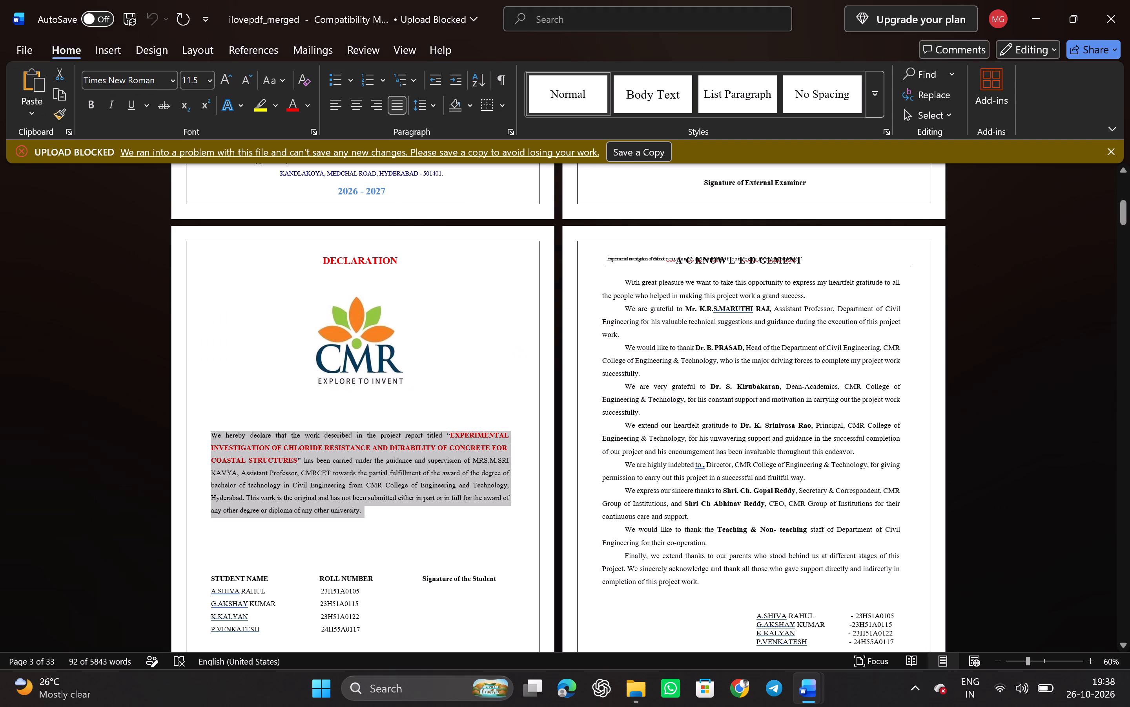
scroll(322, 516, down, 1)
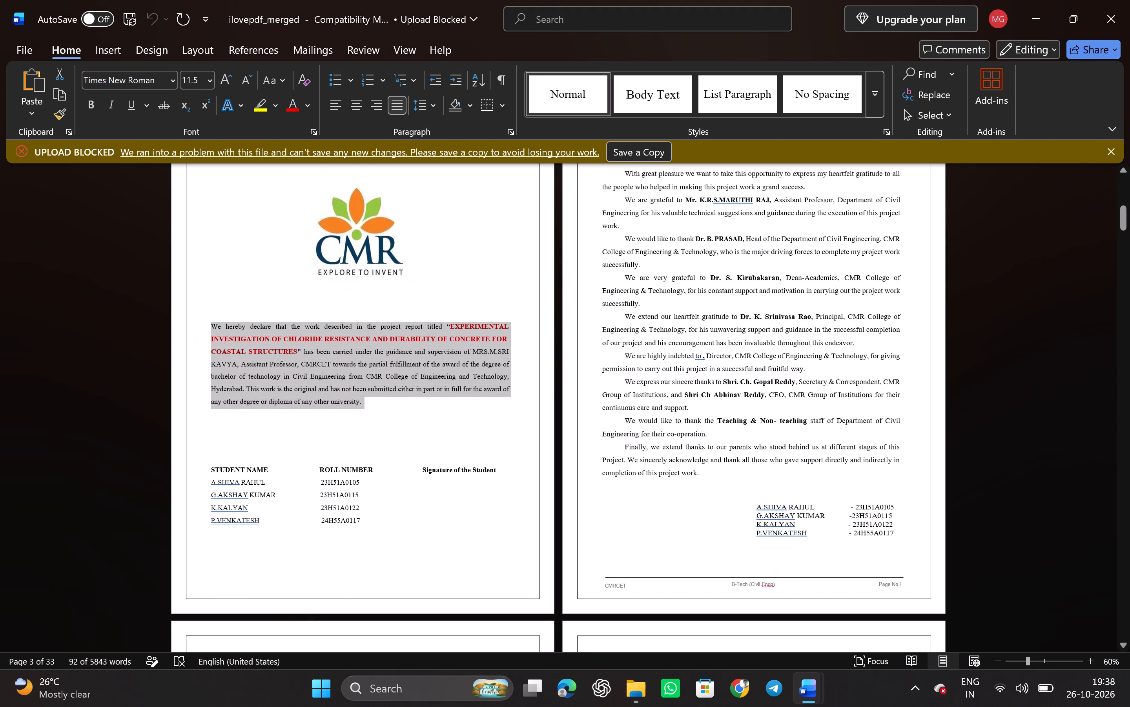
click(220, 476)
drag(209, 470, 243, 466)
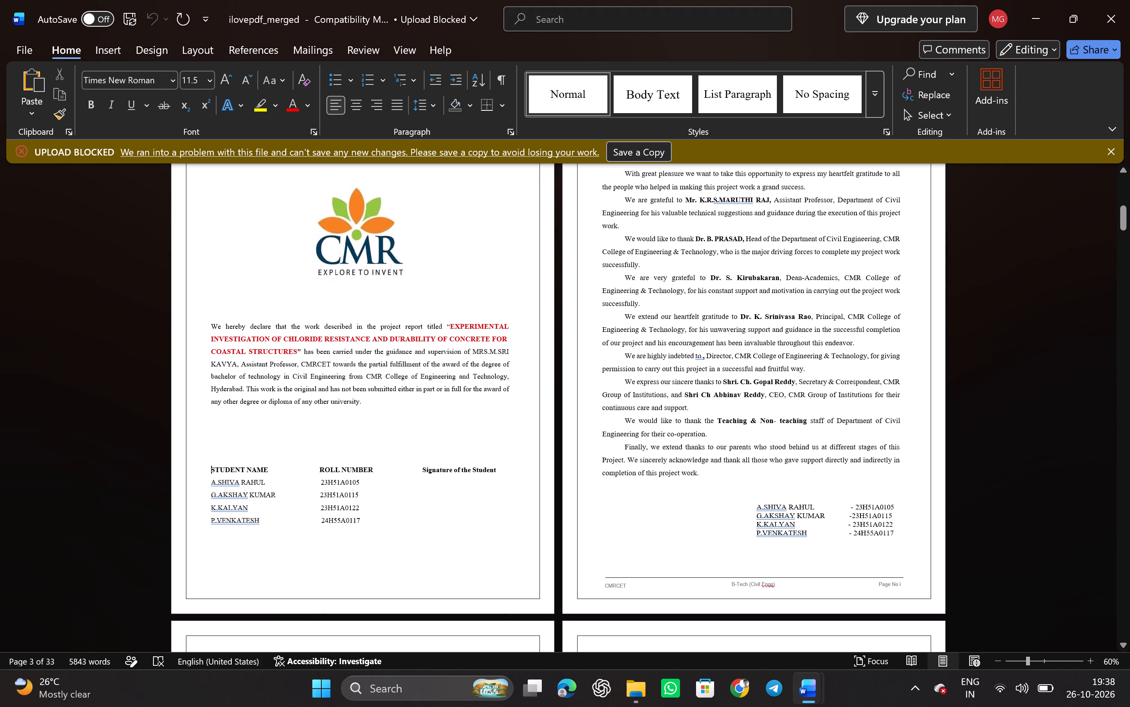
drag(243, 466, 275, 469)
key(ctrl+c)
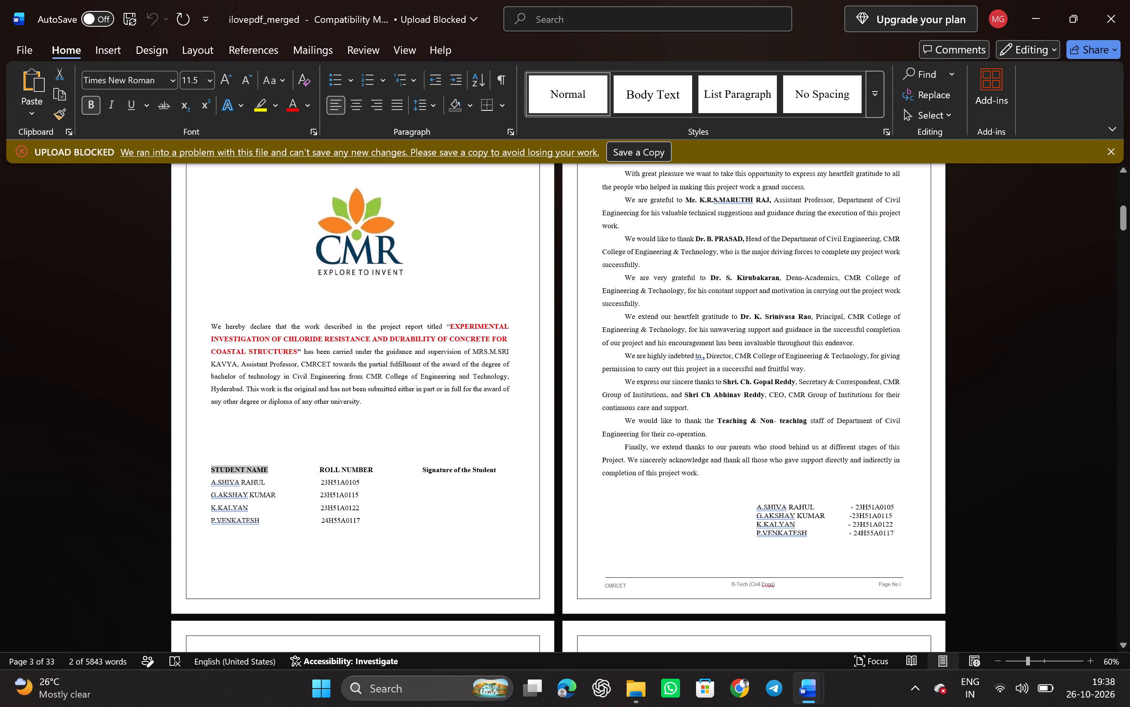
key(alt+Tab)
key(ctrl+v)
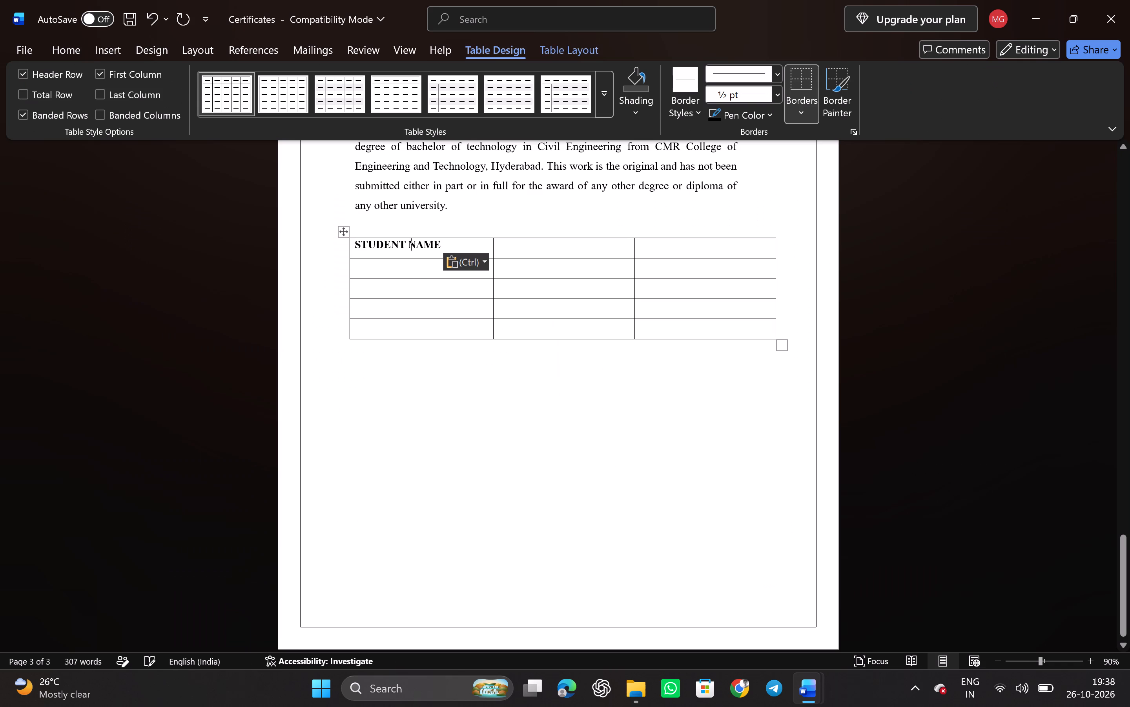
Copy the ROLL NUMBER heading from ilovepdf_merged into the second header cell of the Certificates table.
click(555, 244)
key(alt+Tab)
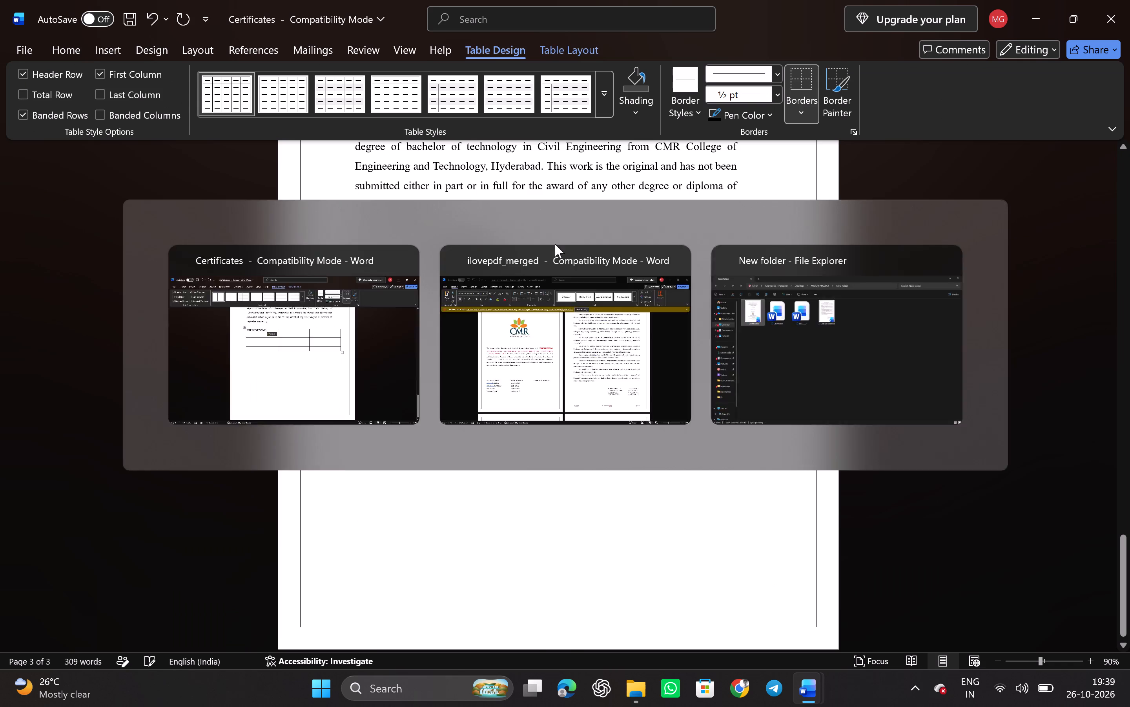
drag(317, 471, 384, 467)
key(ctrl+c)
key(alt+Tab)
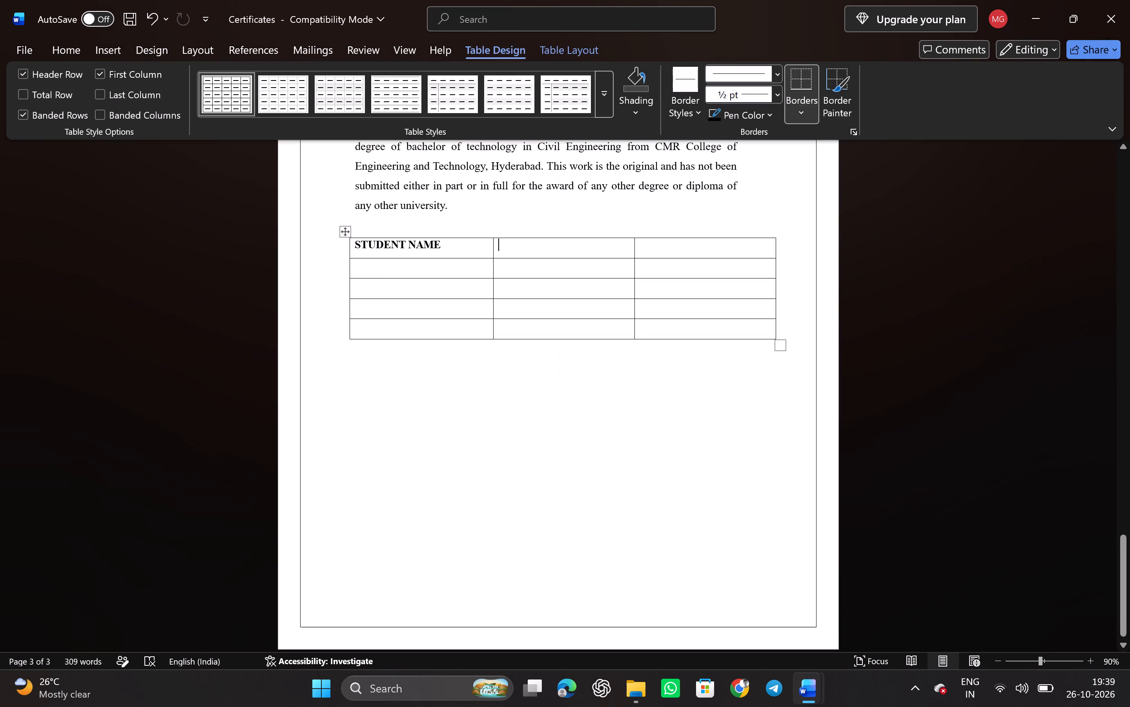
key(ctrl+v)
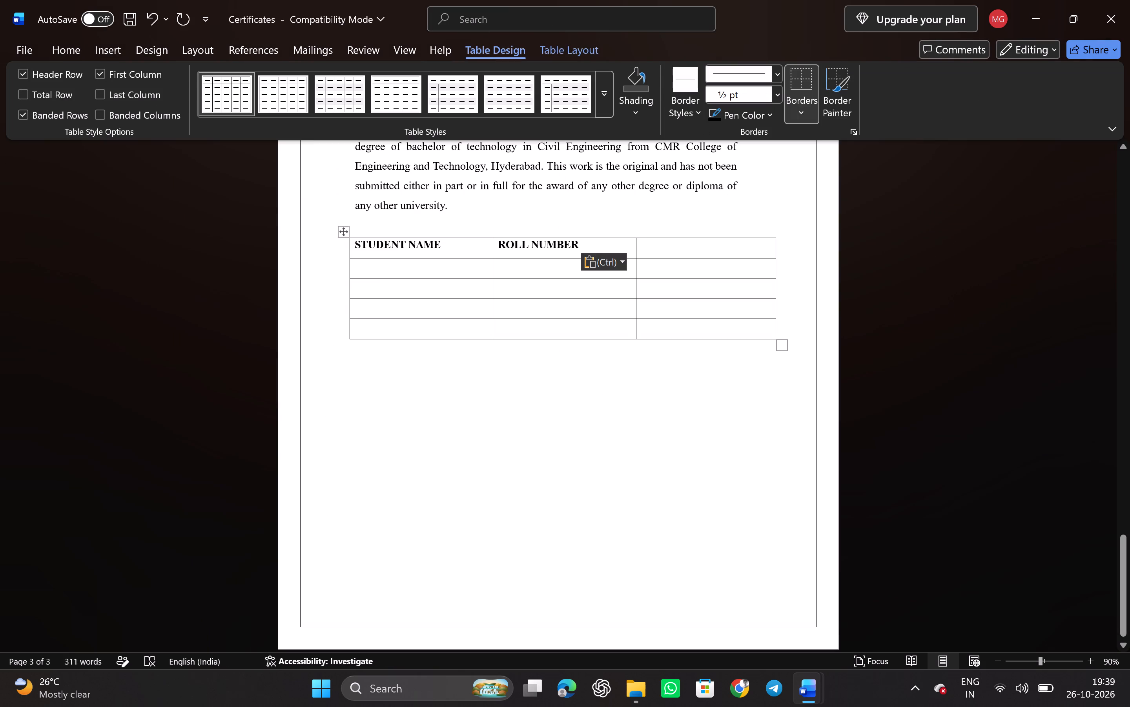
Copy the “Signature of the Student” heading from ilovepdf_merged into the third header cell and remove the extra line pasted with it.
click(647, 245)
key(alt+Tab)
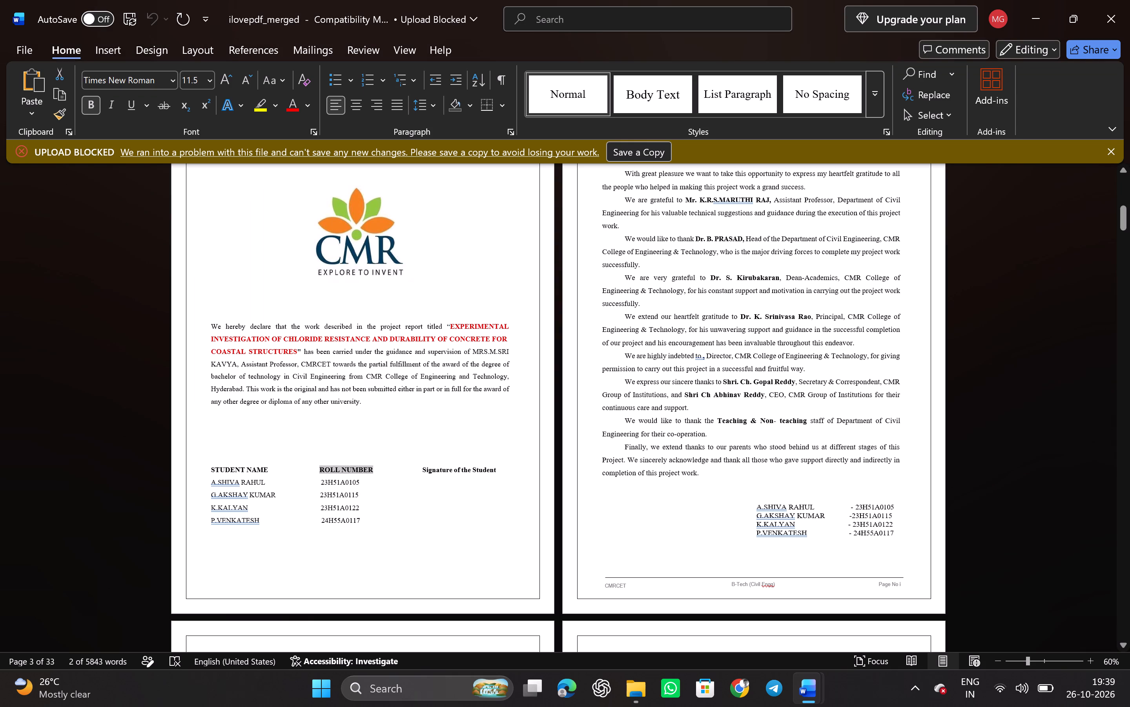
drag(417, 473, 510, 468)
key(ctrl+c)
key(alt+Tab)
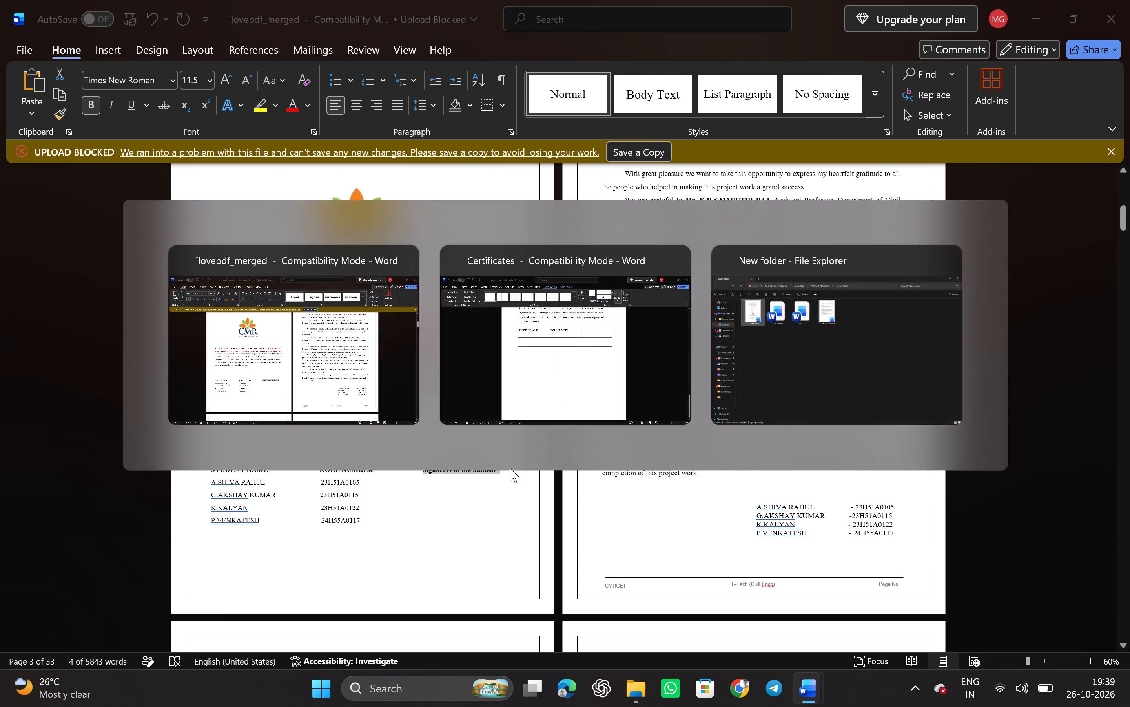
key(ctrl+v)
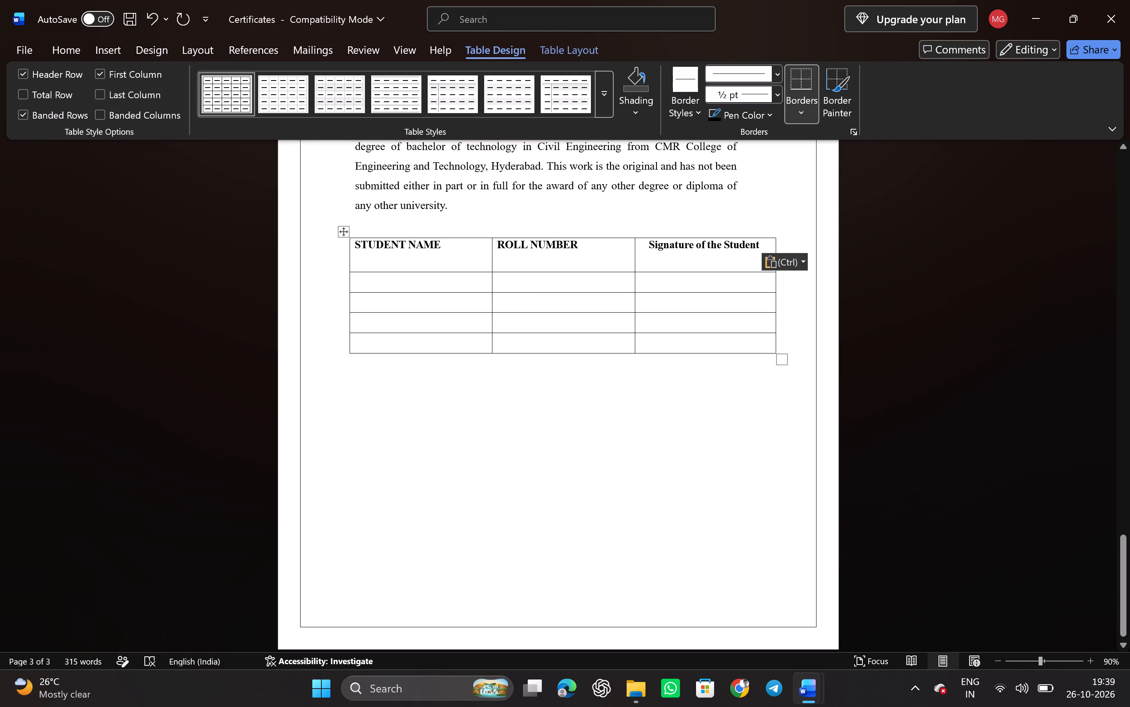
key(BackSpace)
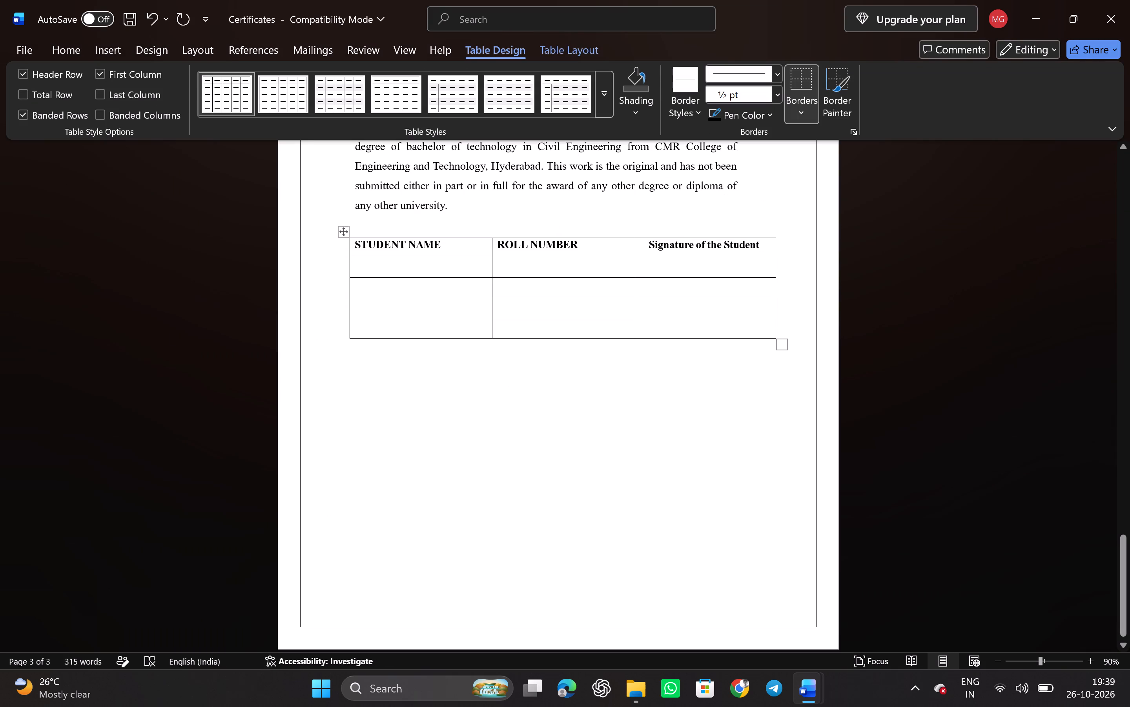
Copy the first student's name from the title page's “Submitted by” list into the first cell under STUDENT NAME on the declaration page.
click(462, 258)
scroll(462, 258, up, 1)
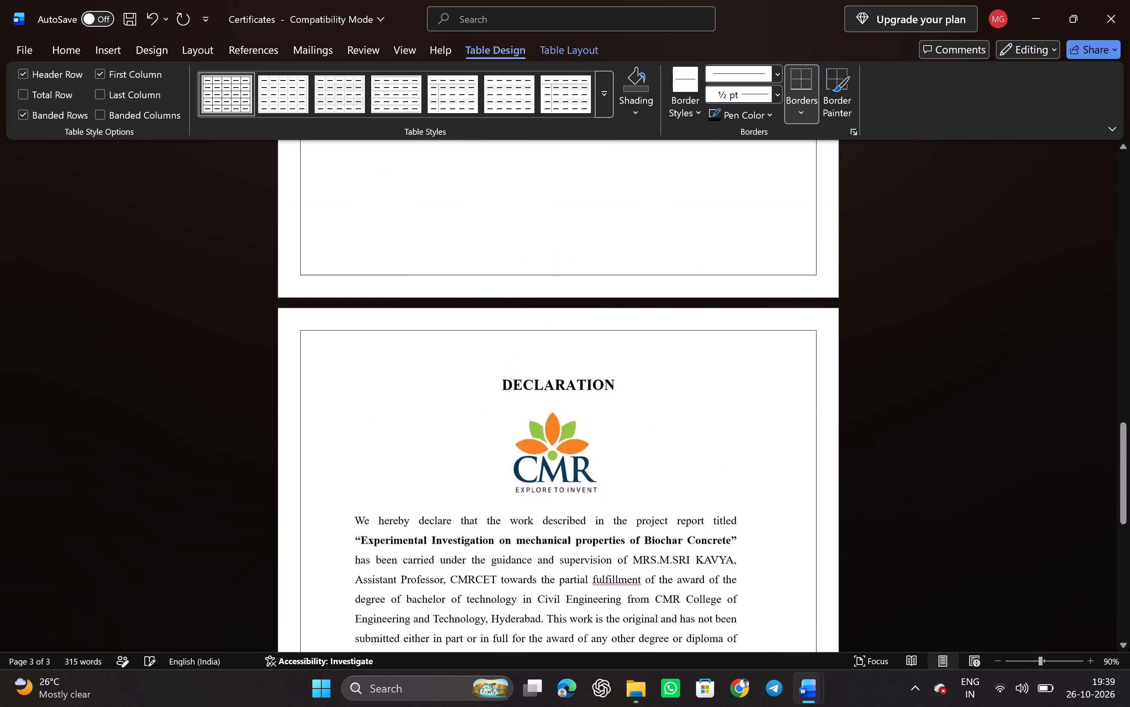
scroll(462, 258, up, 8)
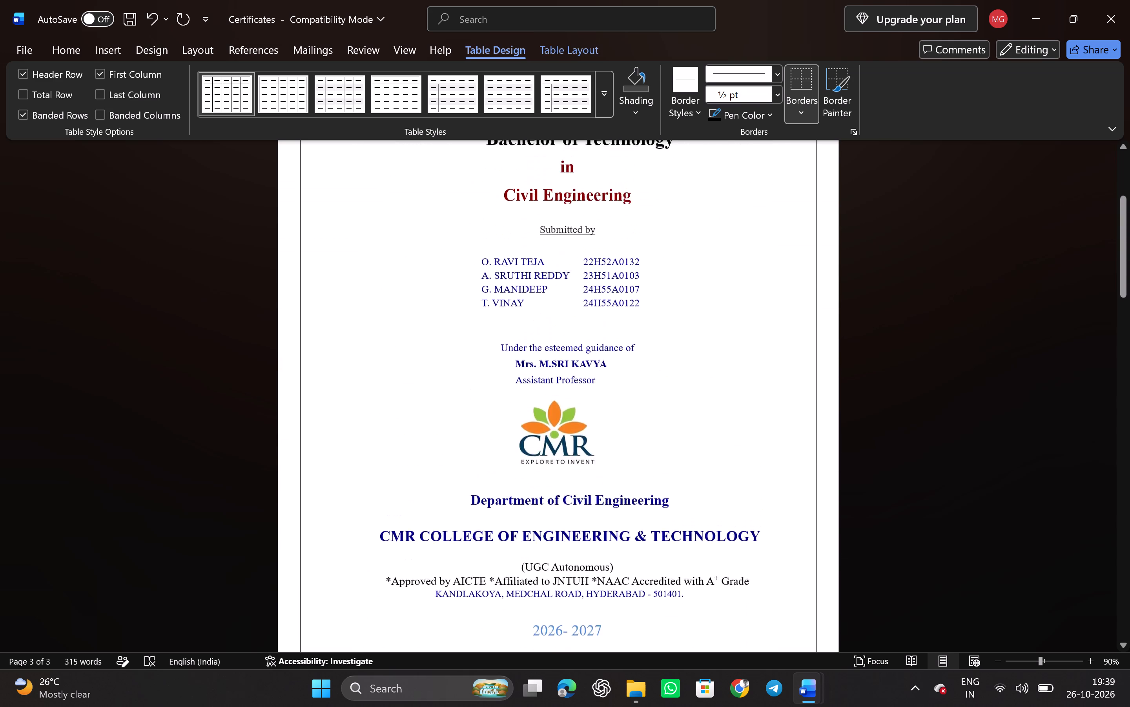
scroll(462, 258, up, 2)
drag(481, 480, 507, 478)
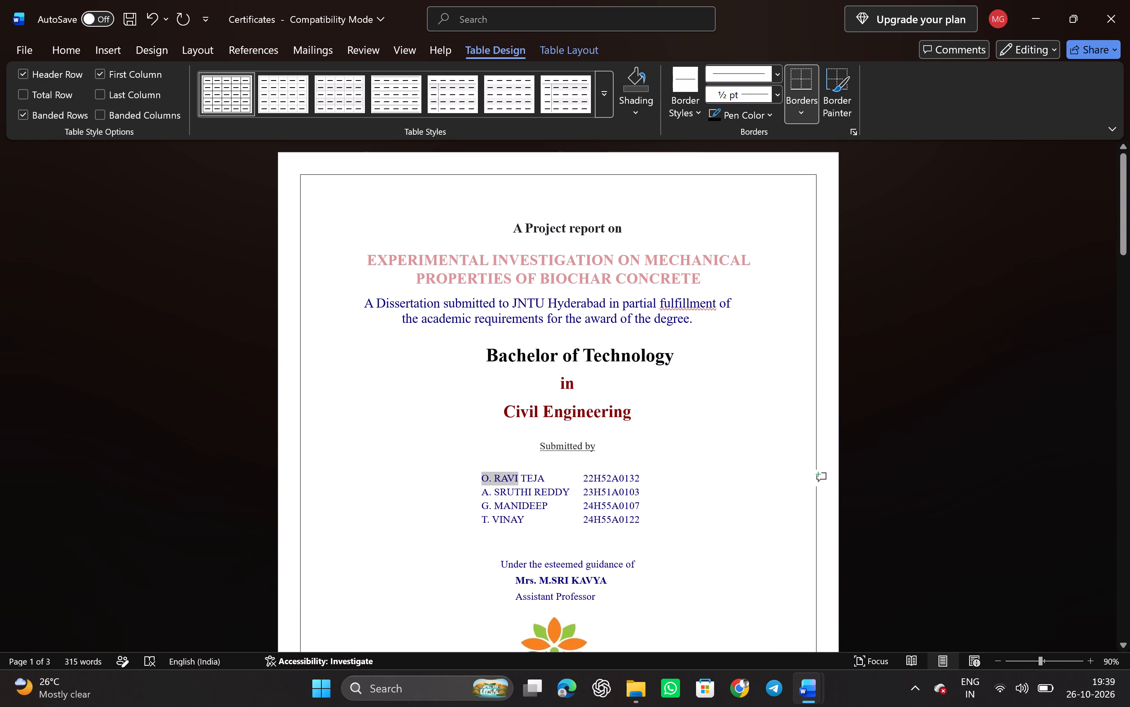
drag(507, 478, 550, 476)
key(ctrl+c)
scroll(550, 476, down, 3)
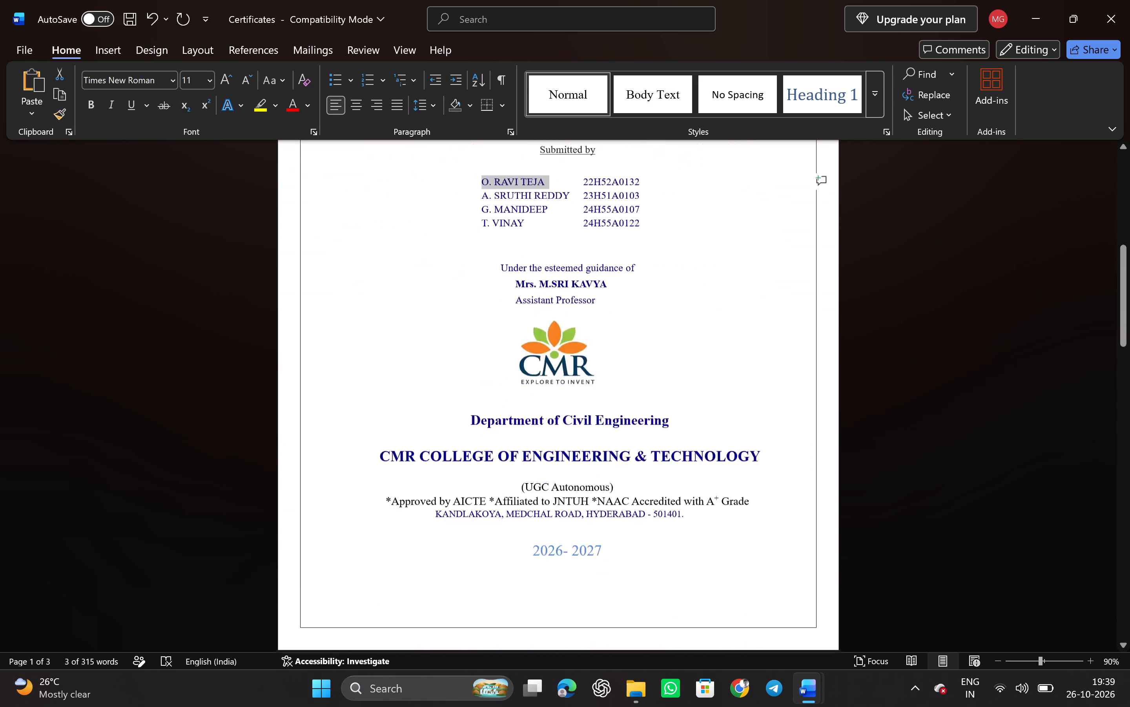
scroll(494, 617, down, 2)
scroll(477, 567, down, 1)
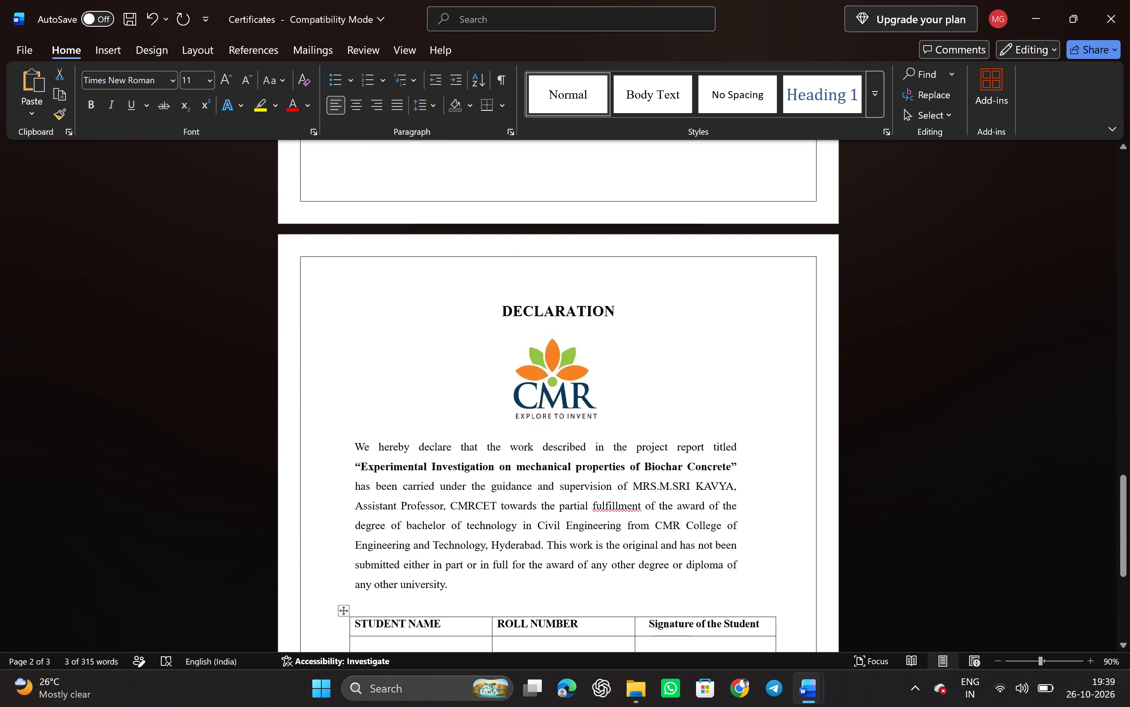
click(420, 419)
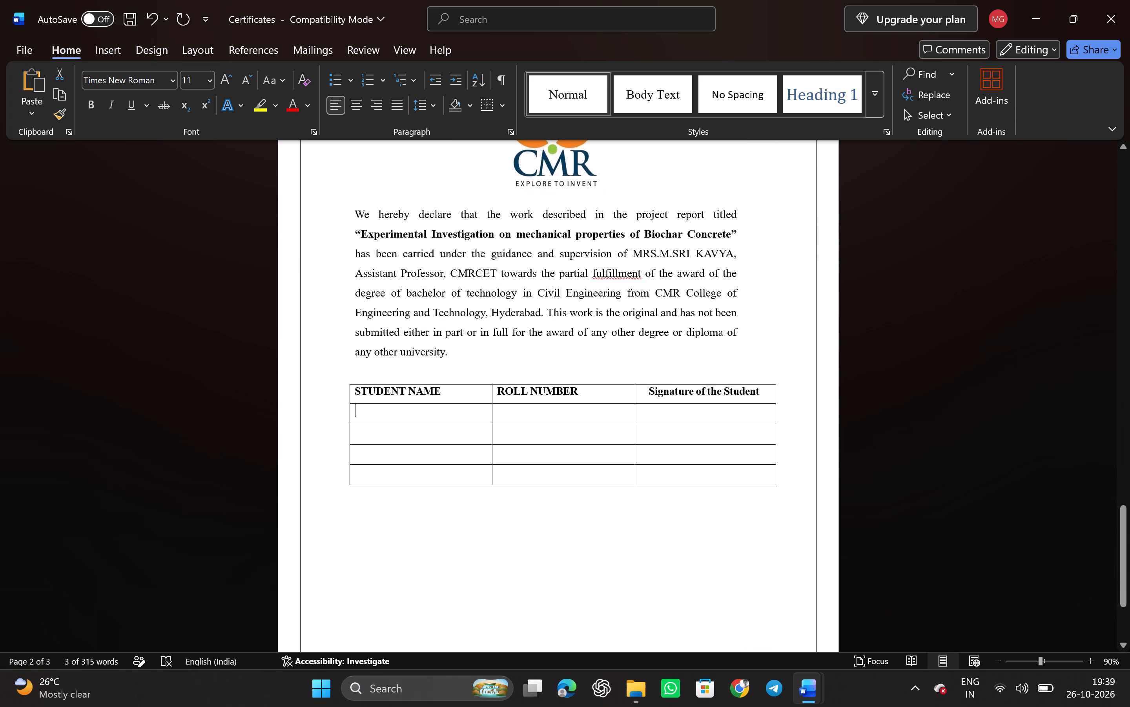
key(ctrl+v)
Copy the second student's name from the title page list into the second cell under STUDENT NAME in the declaration table.
click(412, 436)
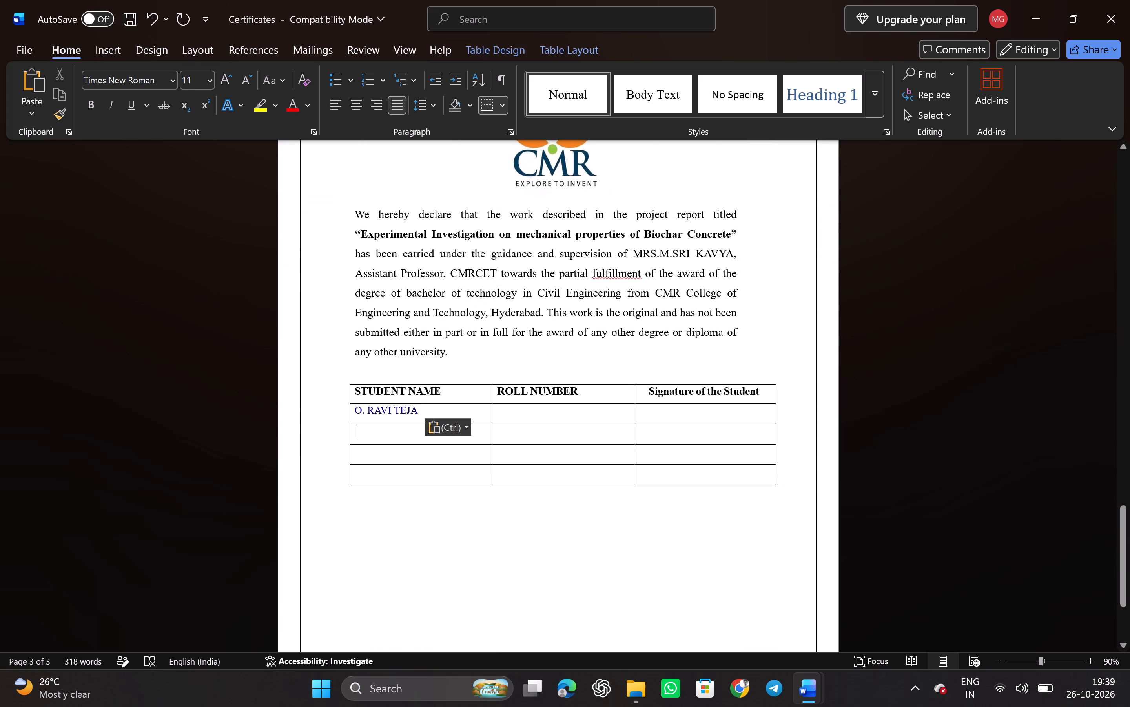
scroll(412, 436, up, 4)
click(412, 436)
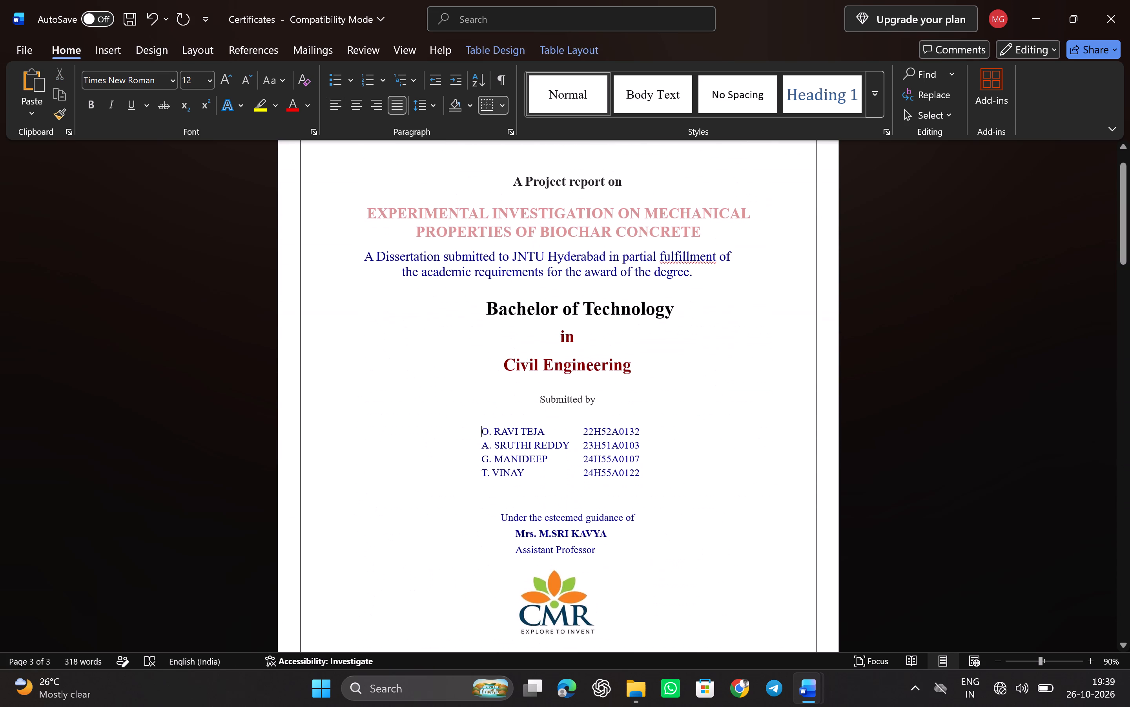
drag(486, 449, 540, 451)
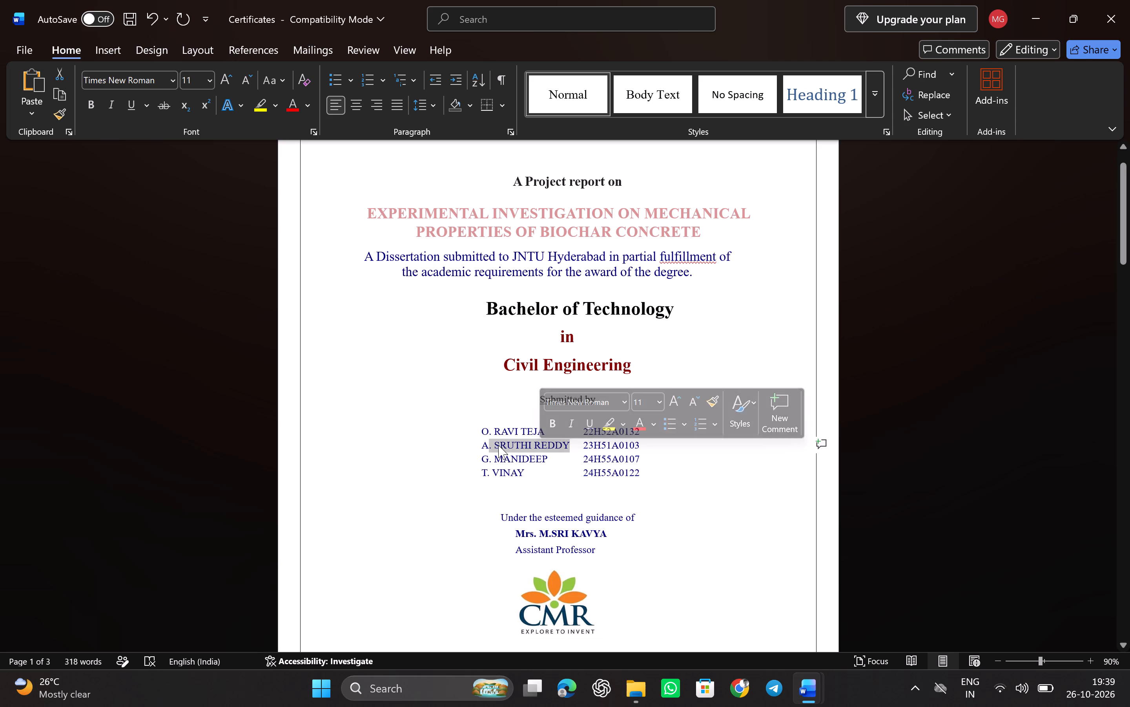
click(487, 454)
drag(481, 450, 560, 450)
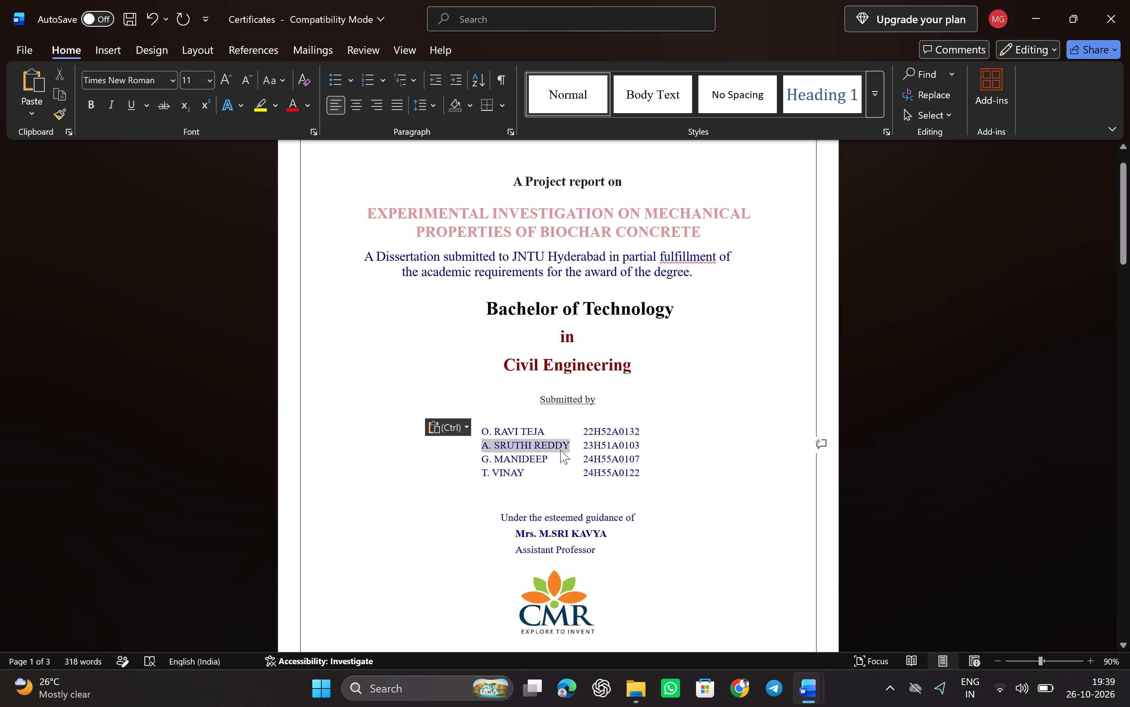
drag(560, 450, 568, 451)
key(ctrl+c)
scroll(568, 451, down, 6)
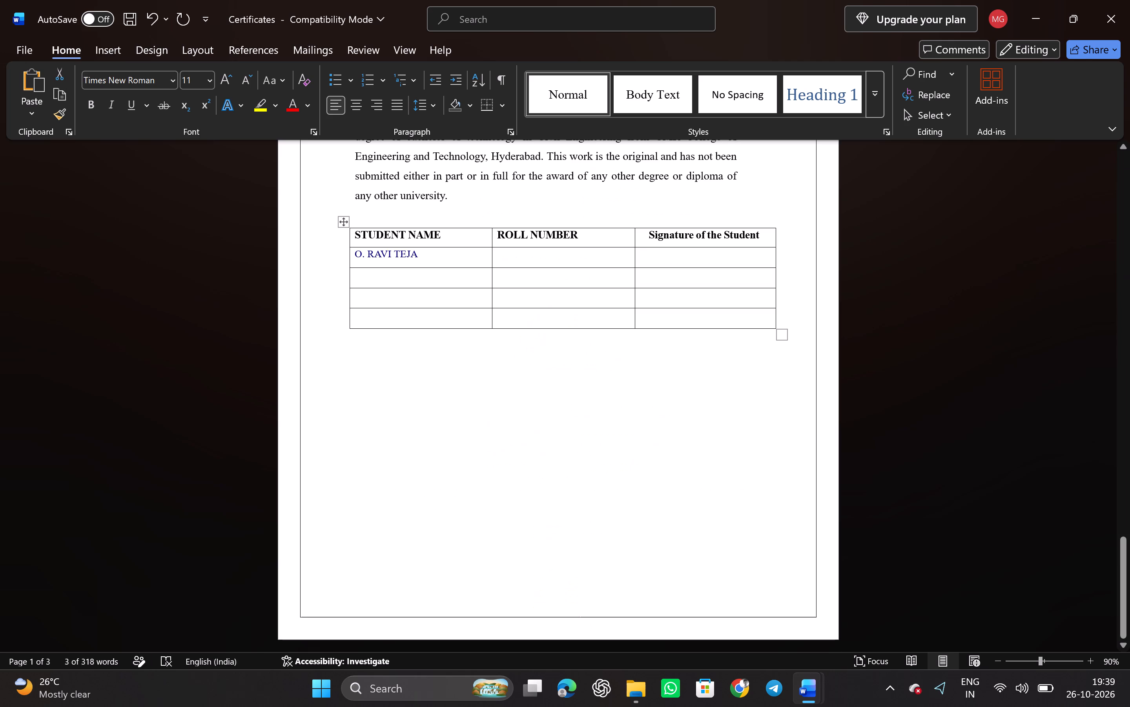
click(416, 289)
click(416, 285)
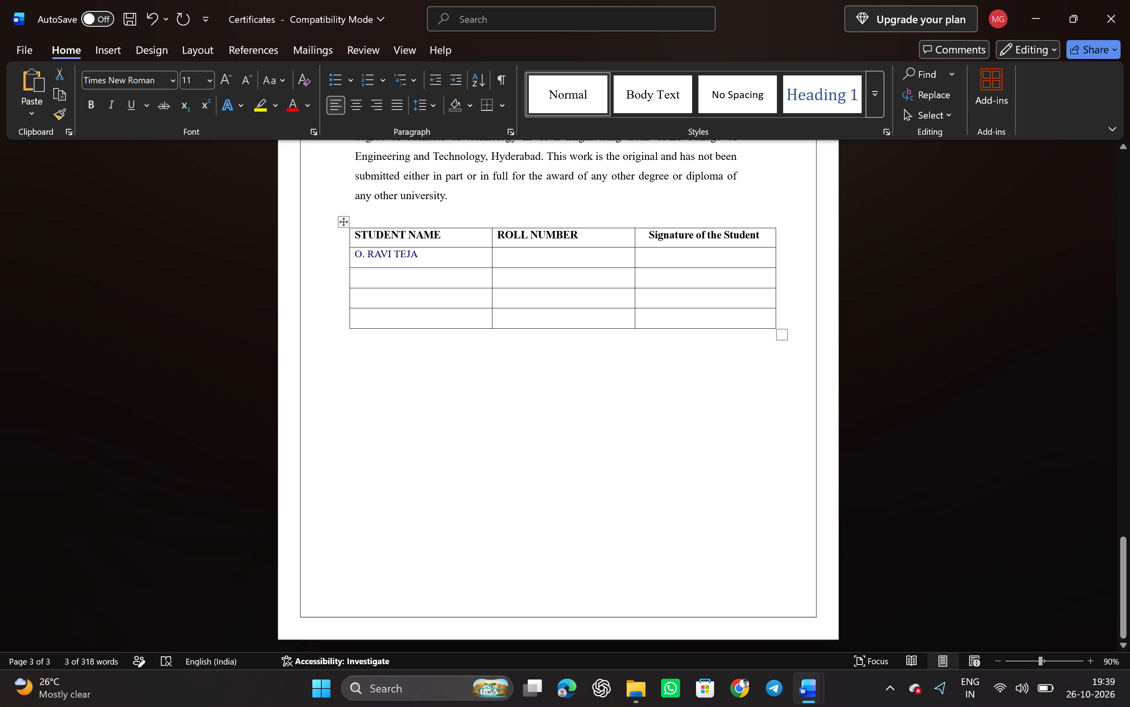
click(413, 286)
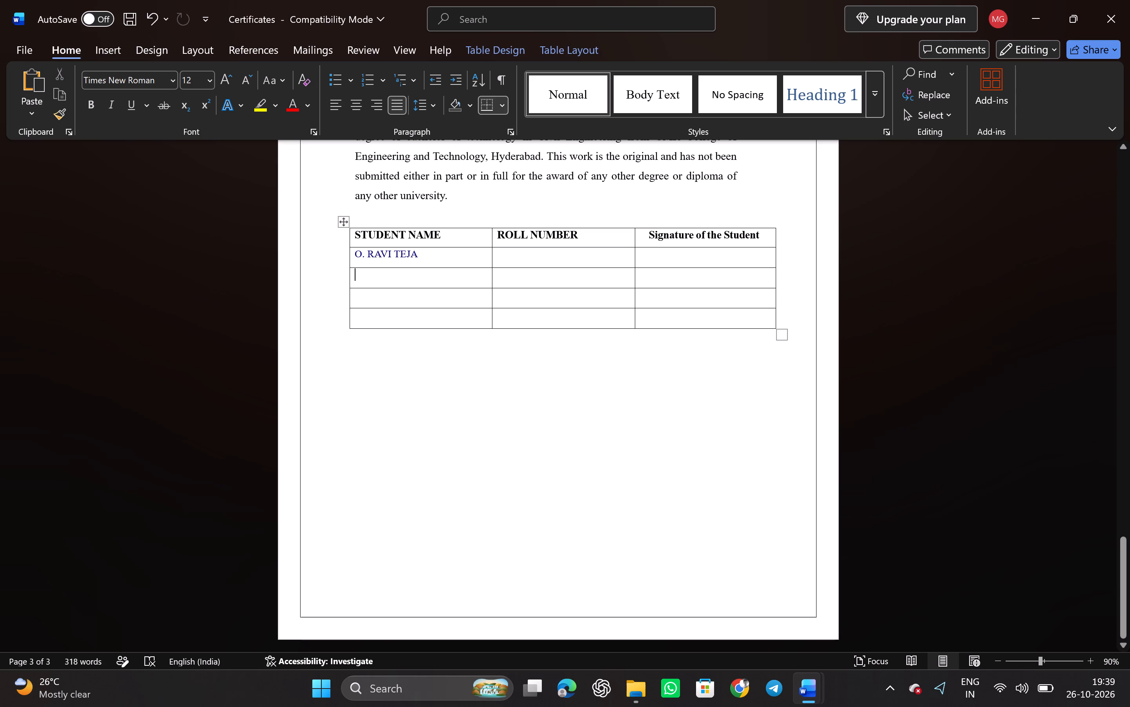
key(ctrl+v)
Copy the third student's name from the title page list into the third cell under STUDENT NAME.
click(412, 286)
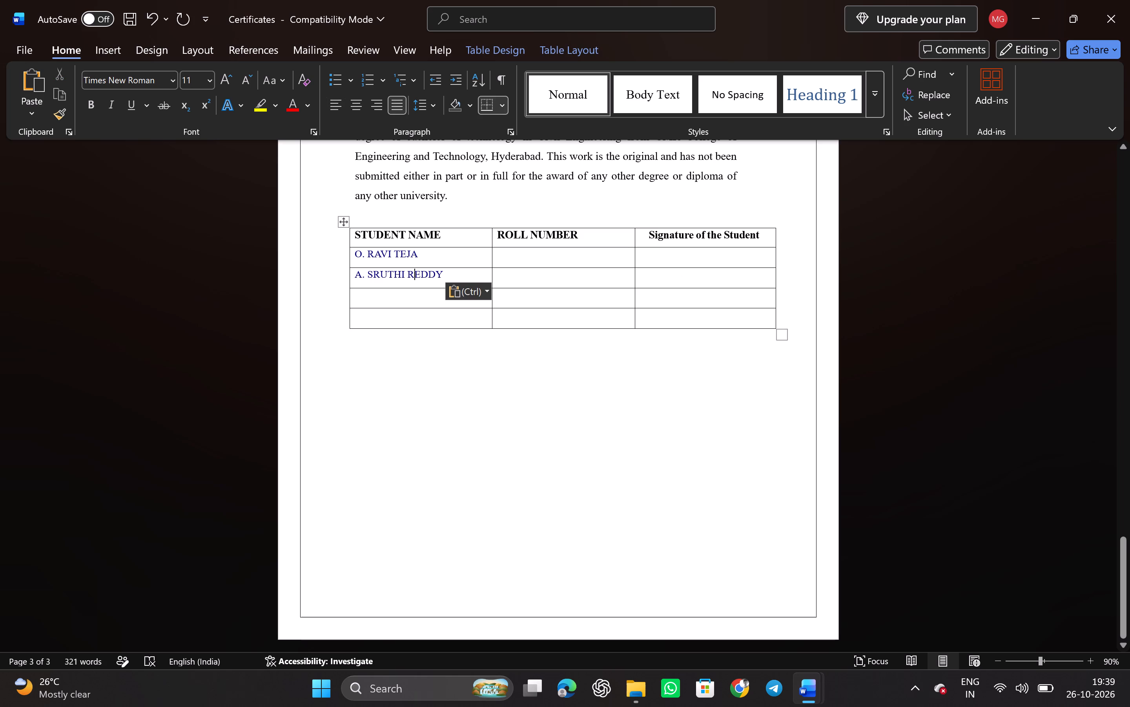
click(413, 297)
scroll(413, 297, up, 4)
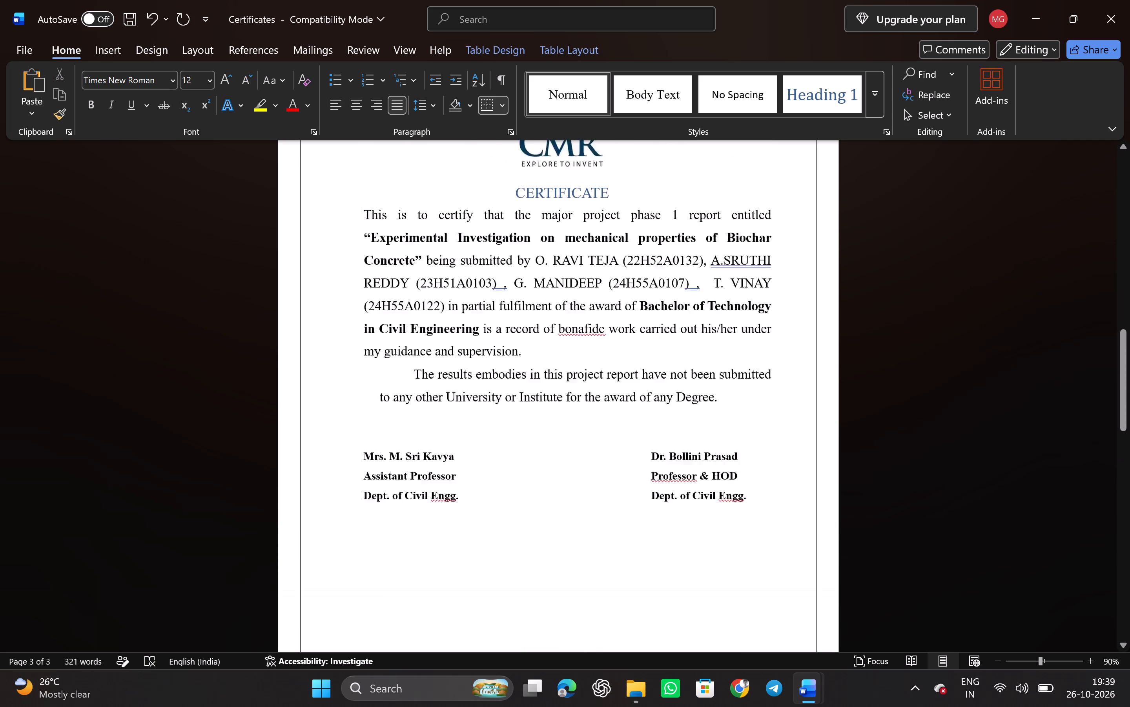
scroll(413, 297, up, 4)
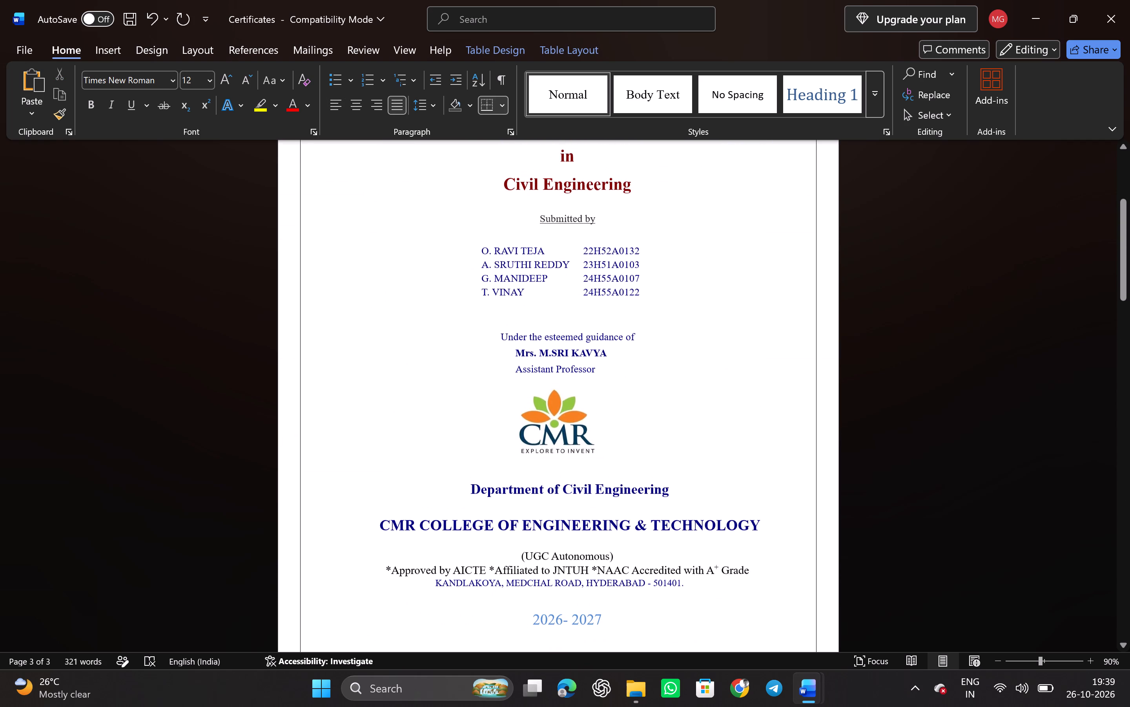
drag(480, 274, 529, 278)
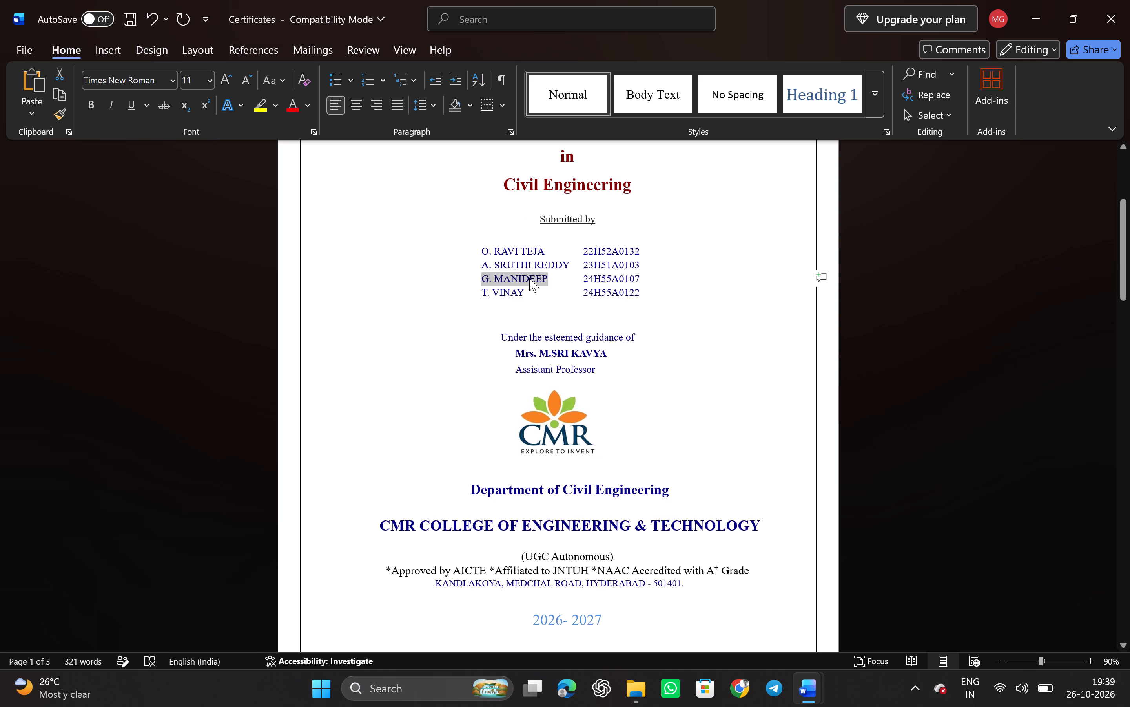
key(ctrl+c)
scroll(529, 278, down, 14)
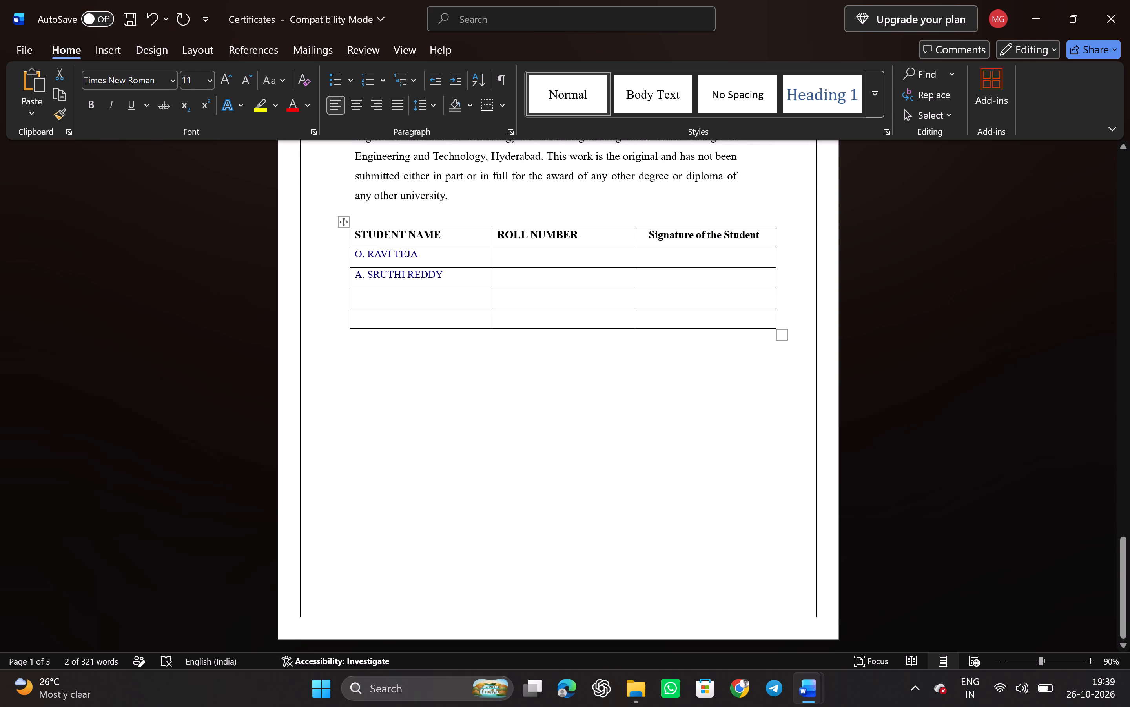
click(439, 294)
key(ctrl+v)
Copy the fourth student's name from the title page list into the last cell under STUDENT NAME.
scroll(439, 294, up, 9)
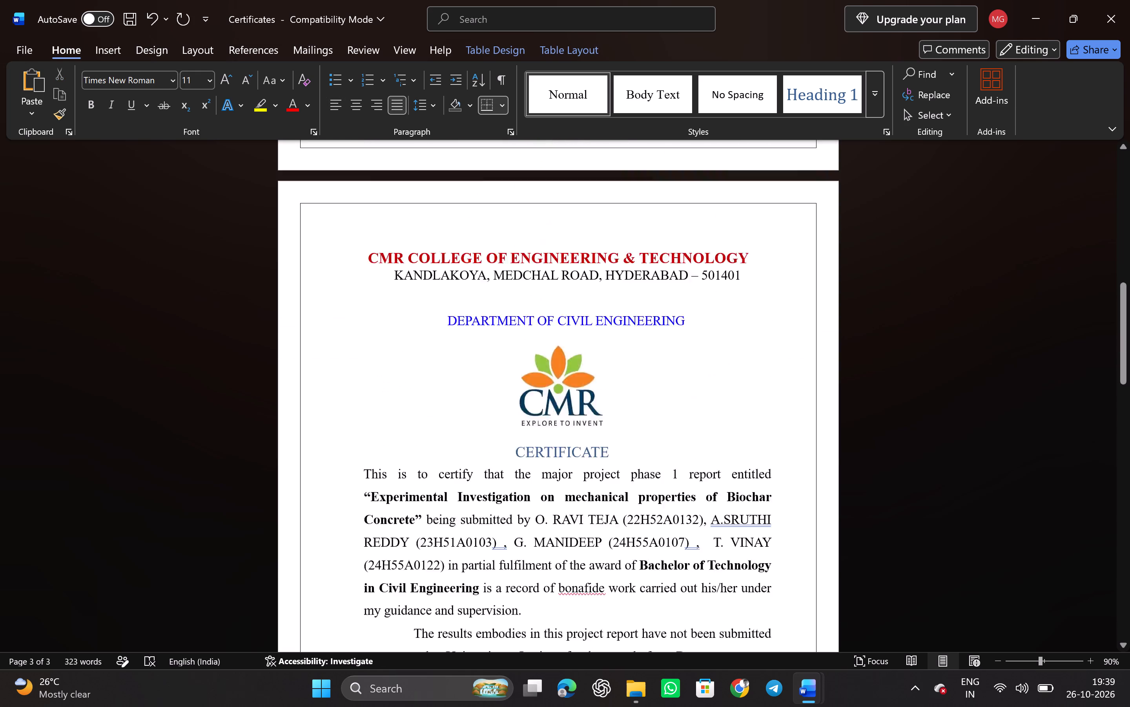
scroll(439, 294, up, 1)
scroll(549, 196, up, 1)
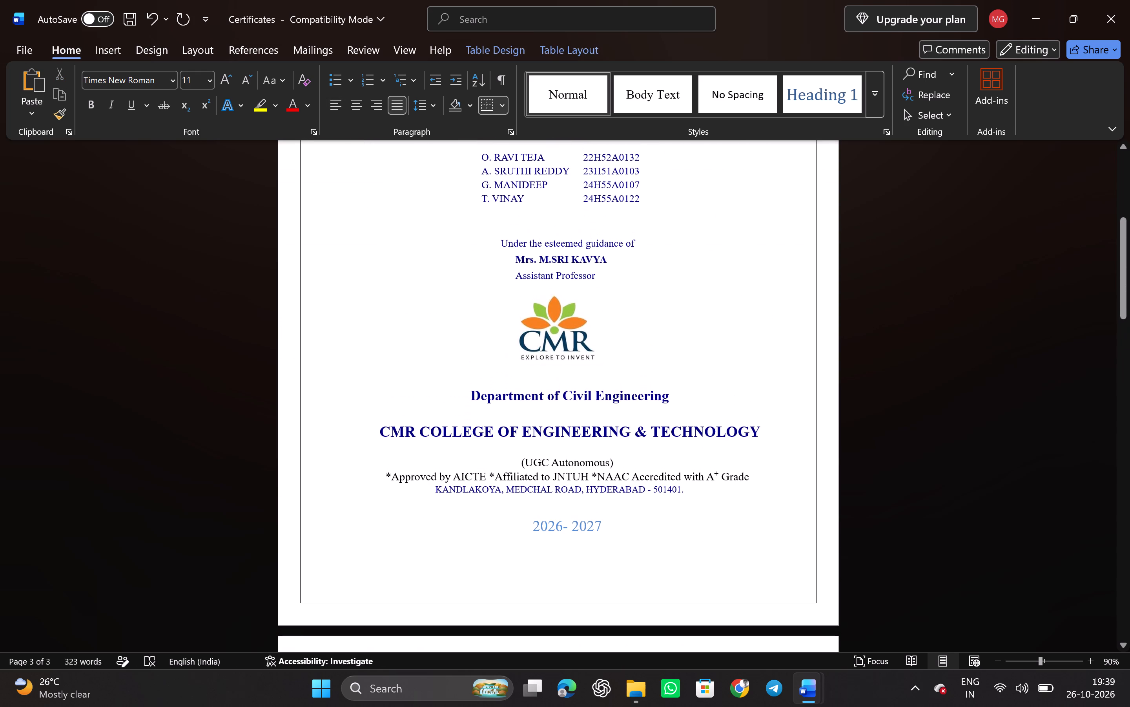
drag(477, 202, 533, 202)
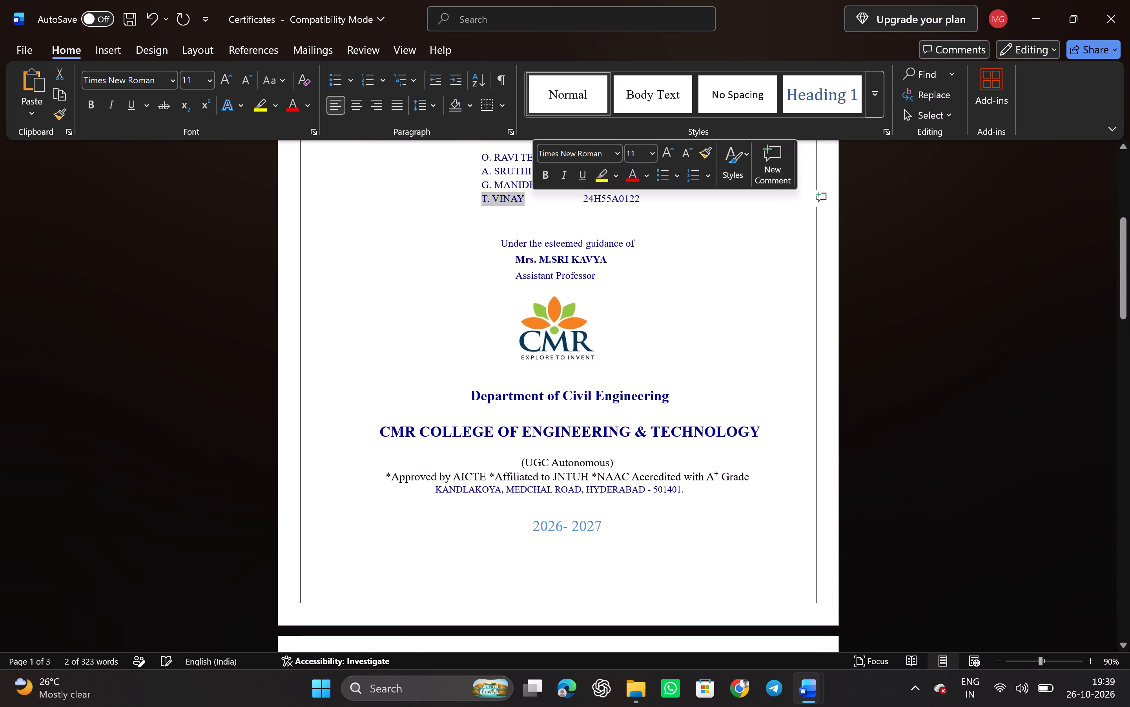
key(ctrl+c)
scroll(533, 202, down, 4)
click(429, 322)
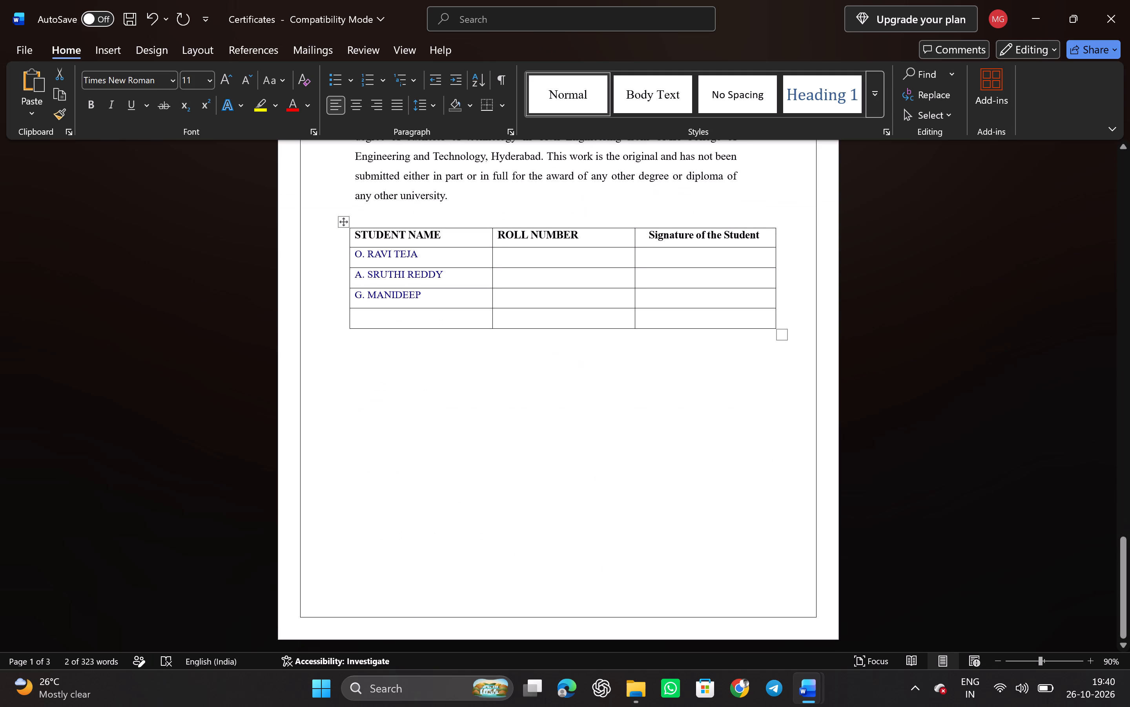
key(ctrl+c)
key(ctrl+v)
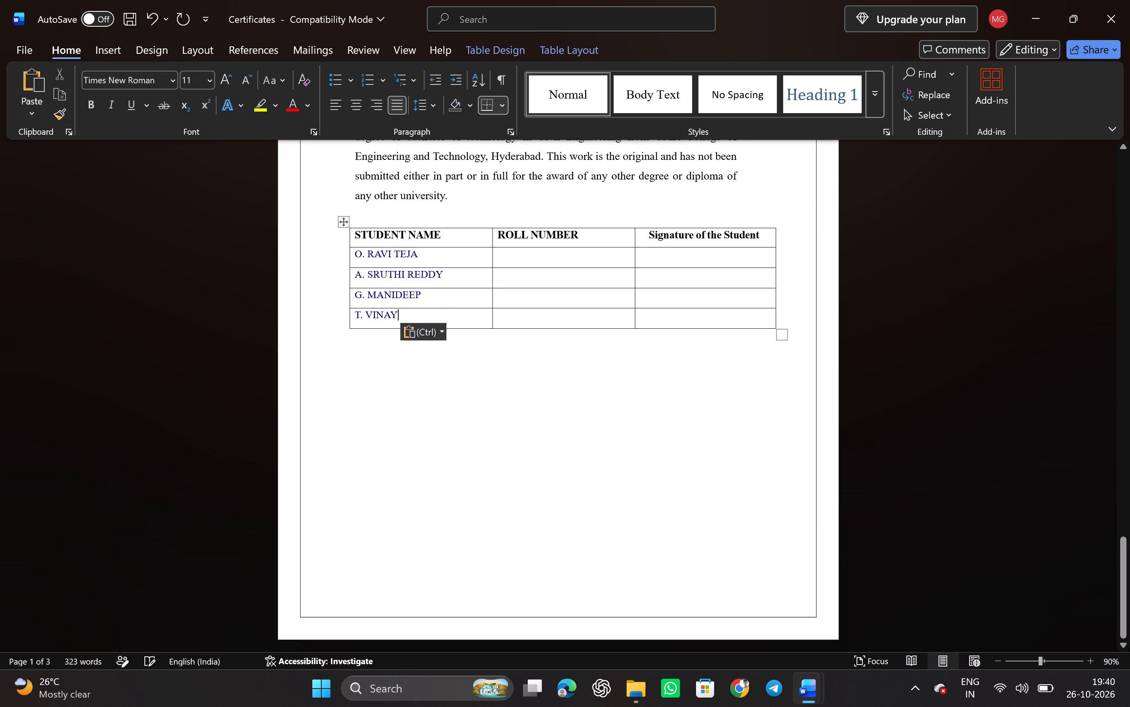
Copy the first student's roll number from the title page into their ROLL NUMBER cell, removing the pasted indent and extra blank line.
scroll(530, 262, up, 5)
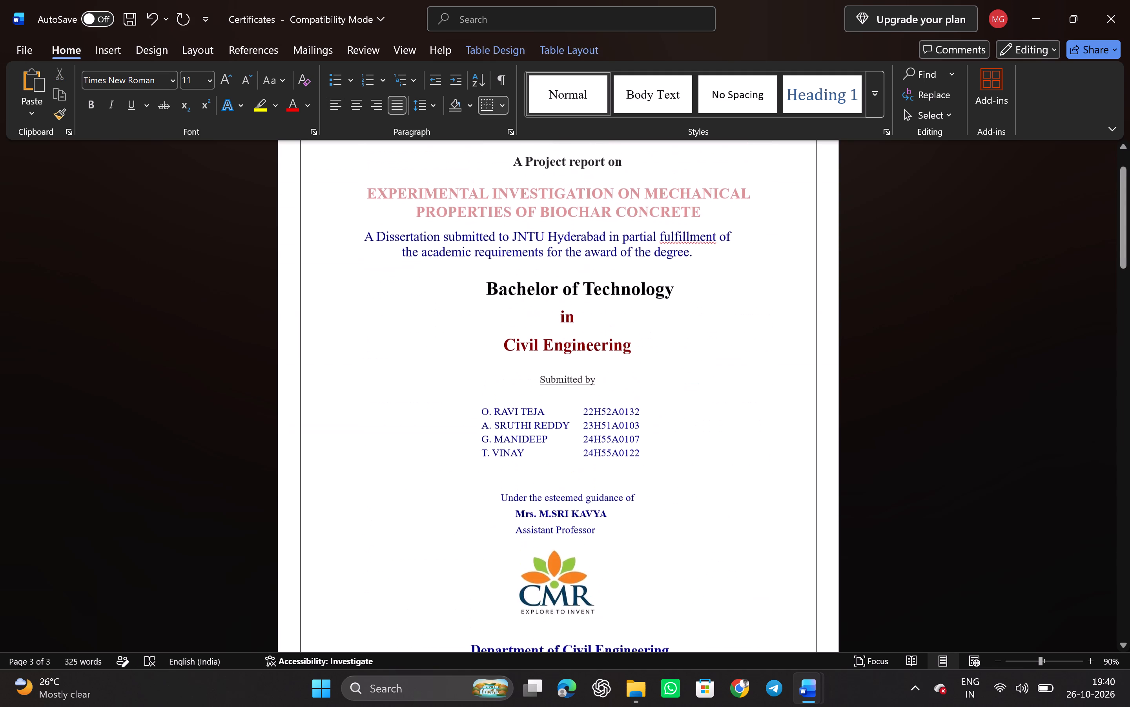
scroll(530, 262, up, 1)
drag(582, 409, 625, 406)
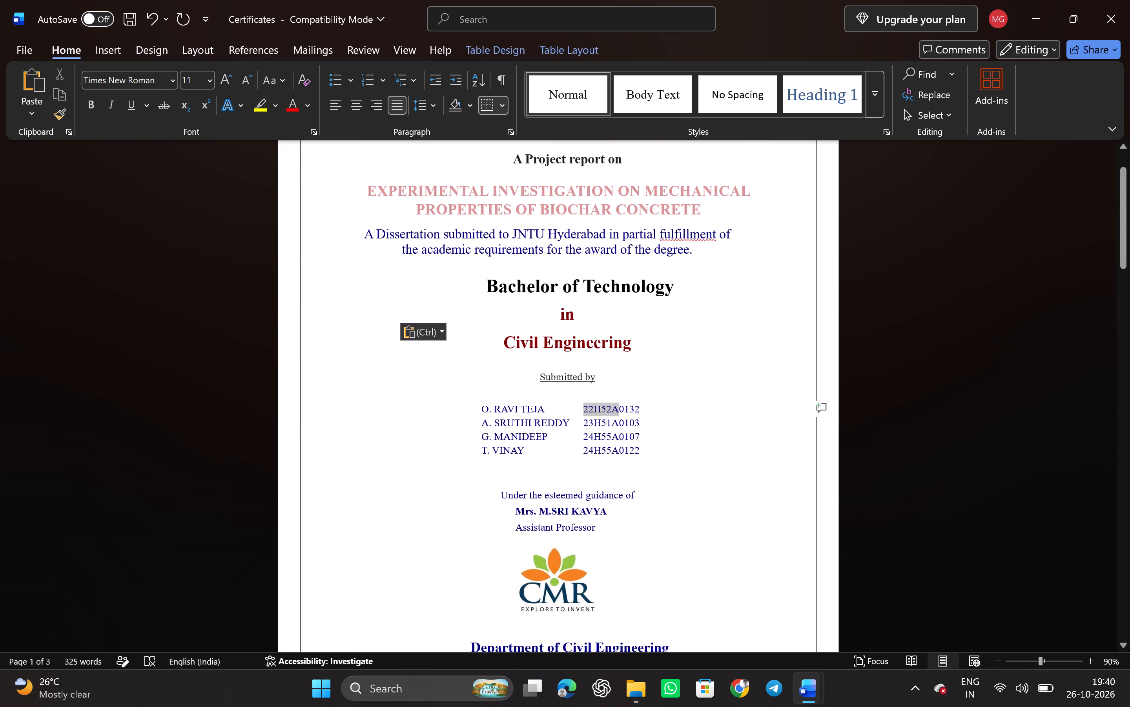
drag(625, 406, 644, 410)
key(ctrl+c)
scroll(644, 410, down, 5)
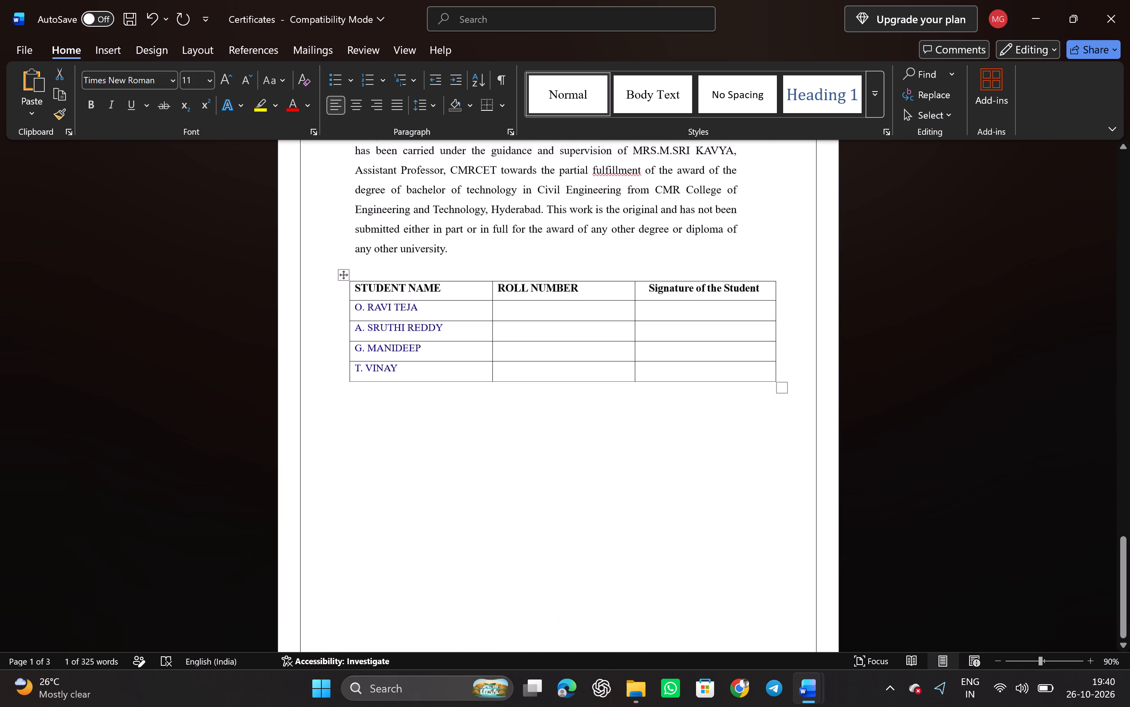
click(572, 256)
key(ctrl+v)
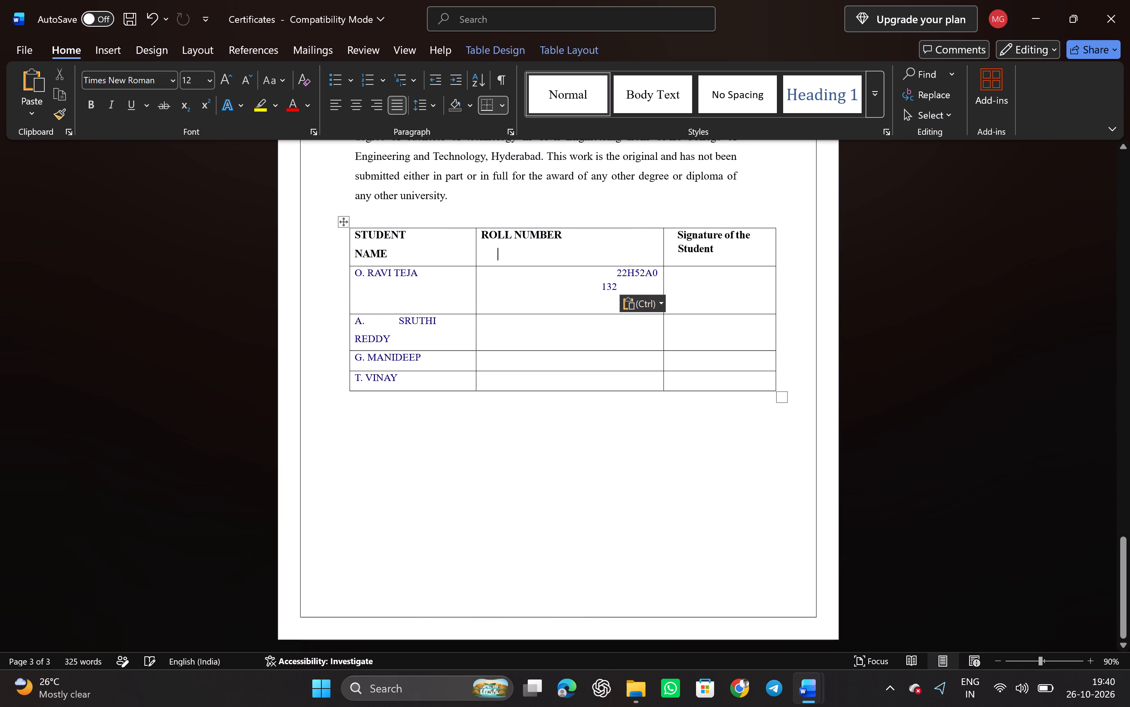
click(604, 271)
key(BackSpace)
key(BackSpace)
key(BackSpace)
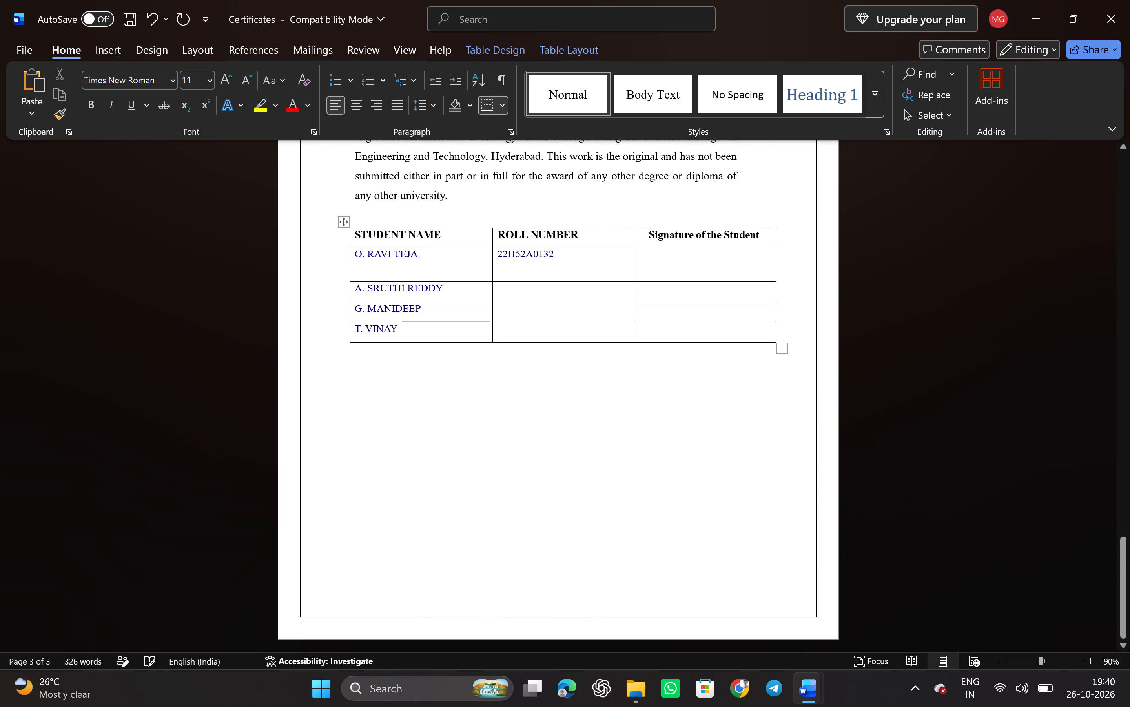
click(584, 276)
key(BackSpace)
Copy the second student's roll number from the title page into their ROLL NUMBER cell, removing the pasted indent and extra blank line.
scroll(584, 276, up, 5)
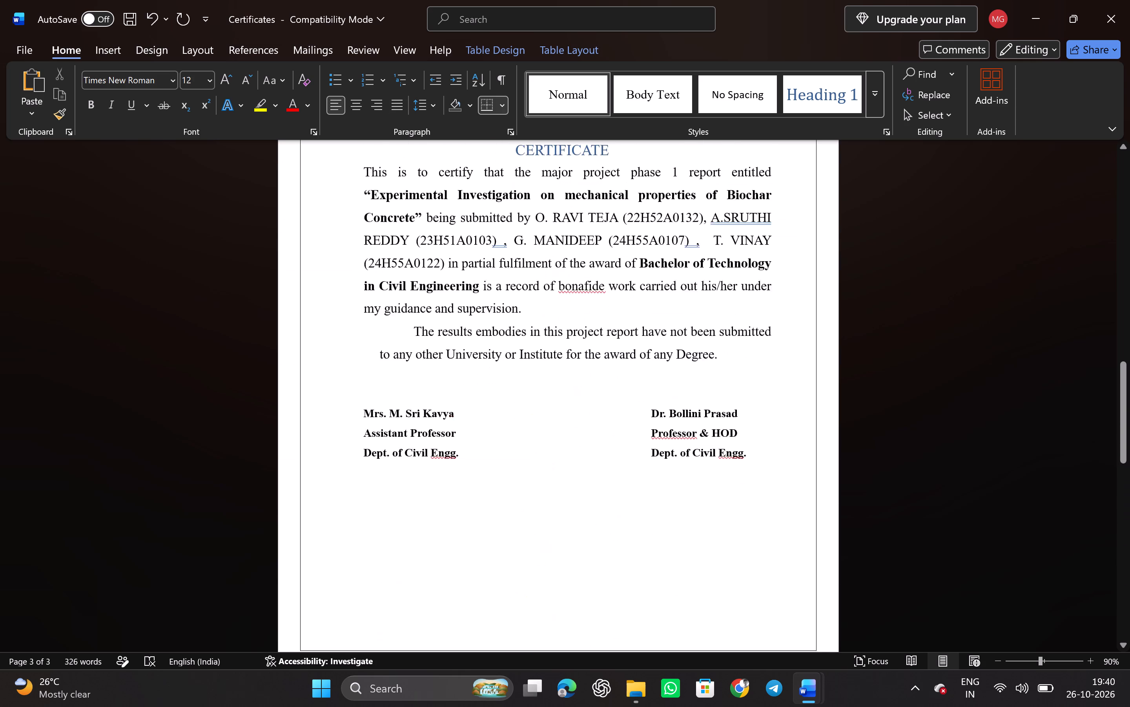
scroll(584, 276, up, 3)
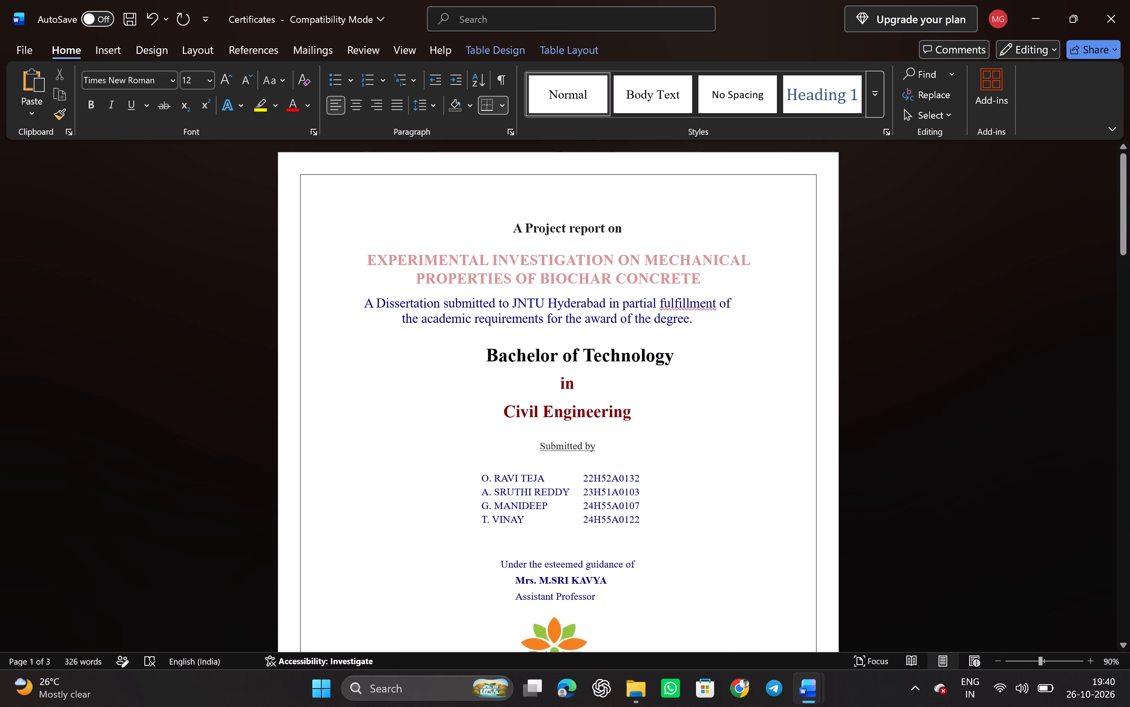
drag(583, 490, 644, 489)
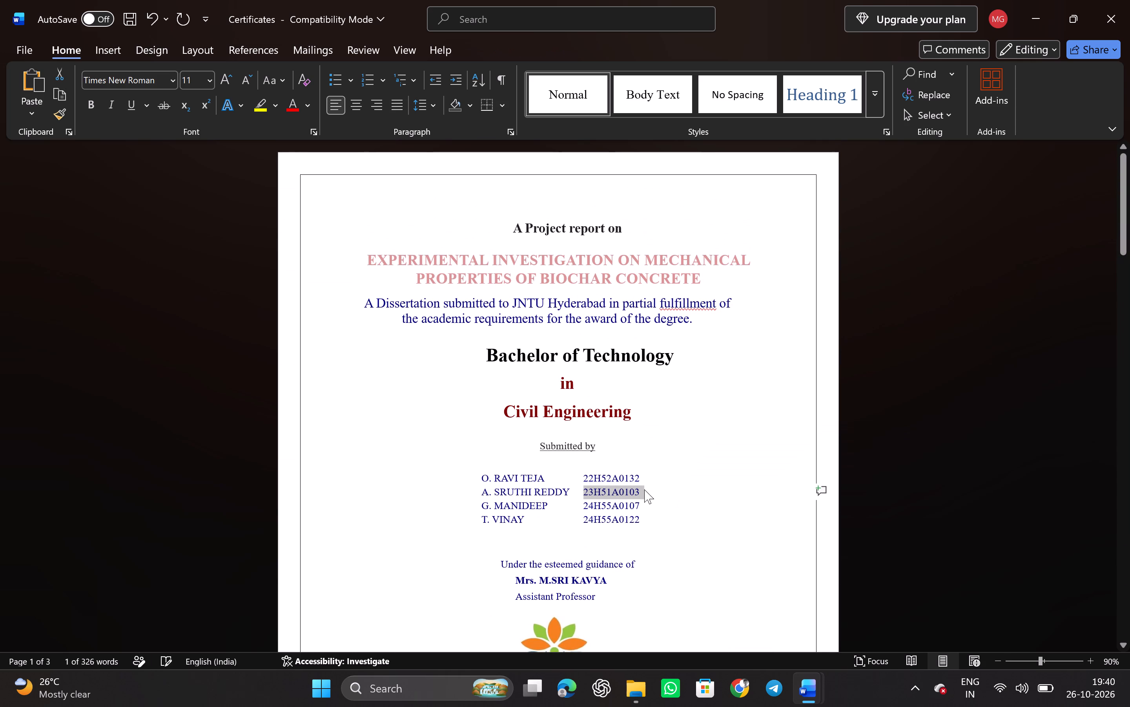
key(ctrl+c)
scroll(644, 489, down, 6)
click(550, 283)
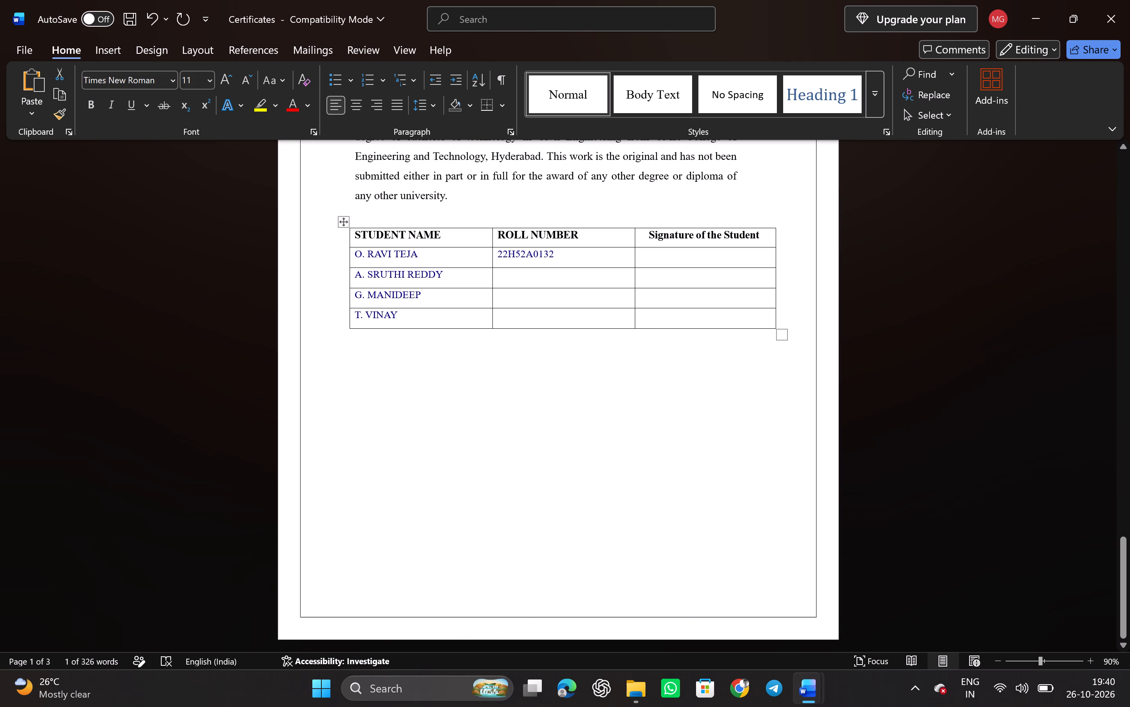
key(ctrl+v)
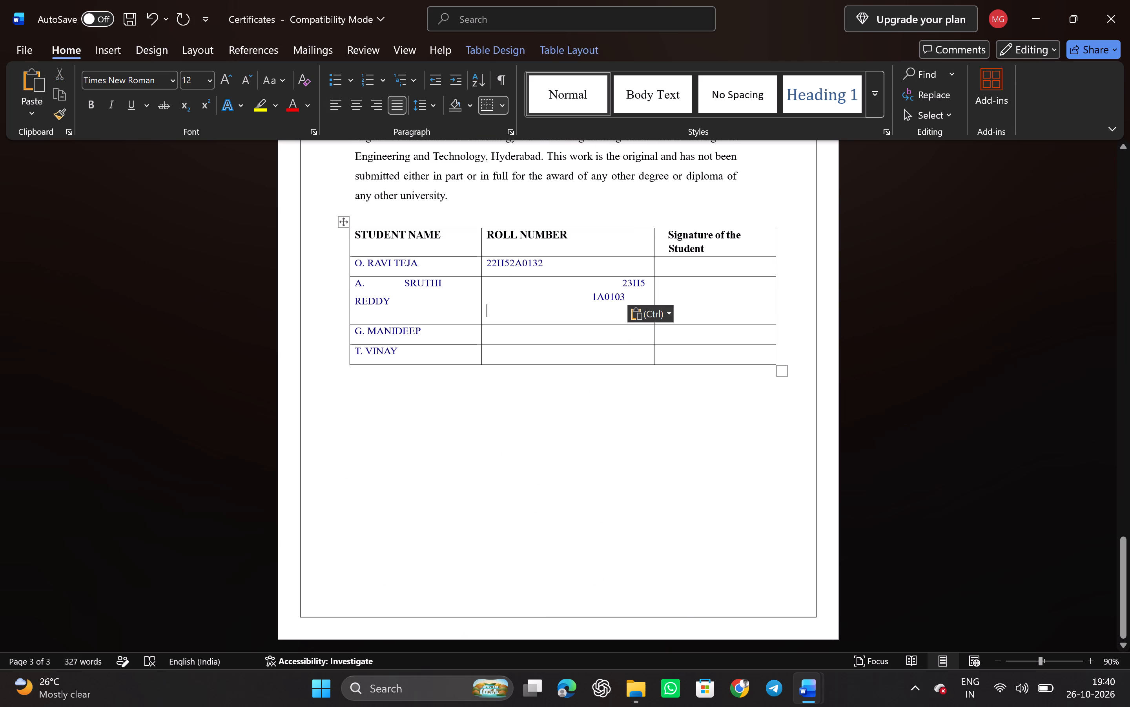
click(583, 287)
key(Delete)
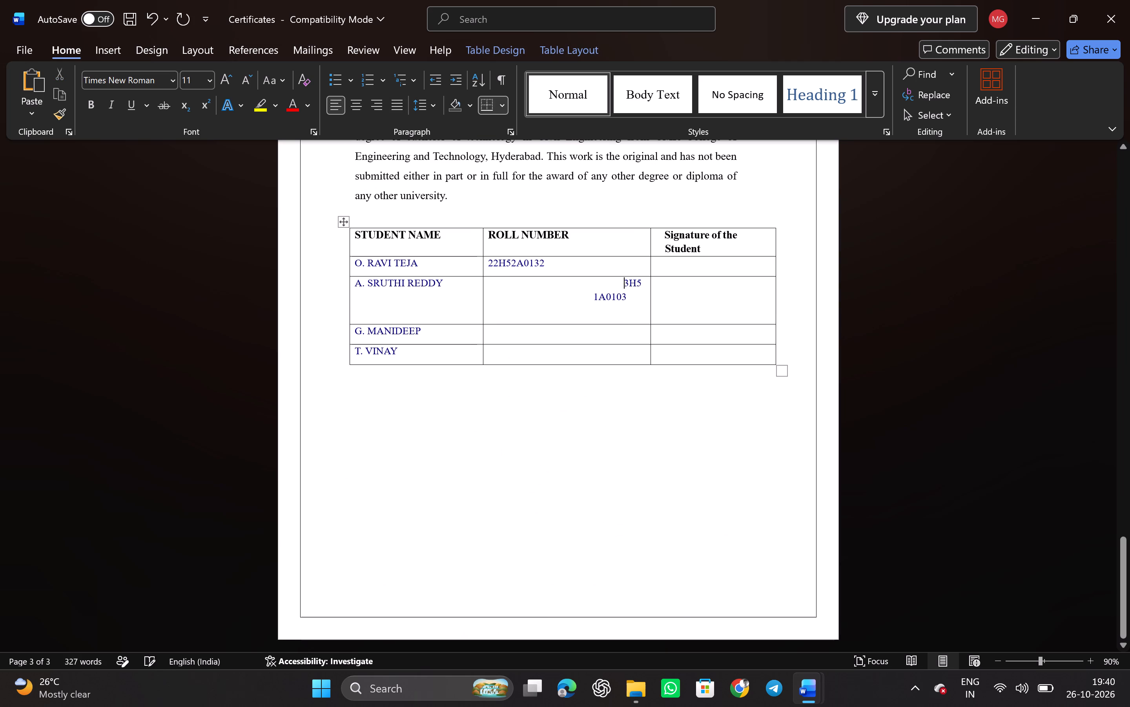
key(ctrl+z)
key(BackSpace)
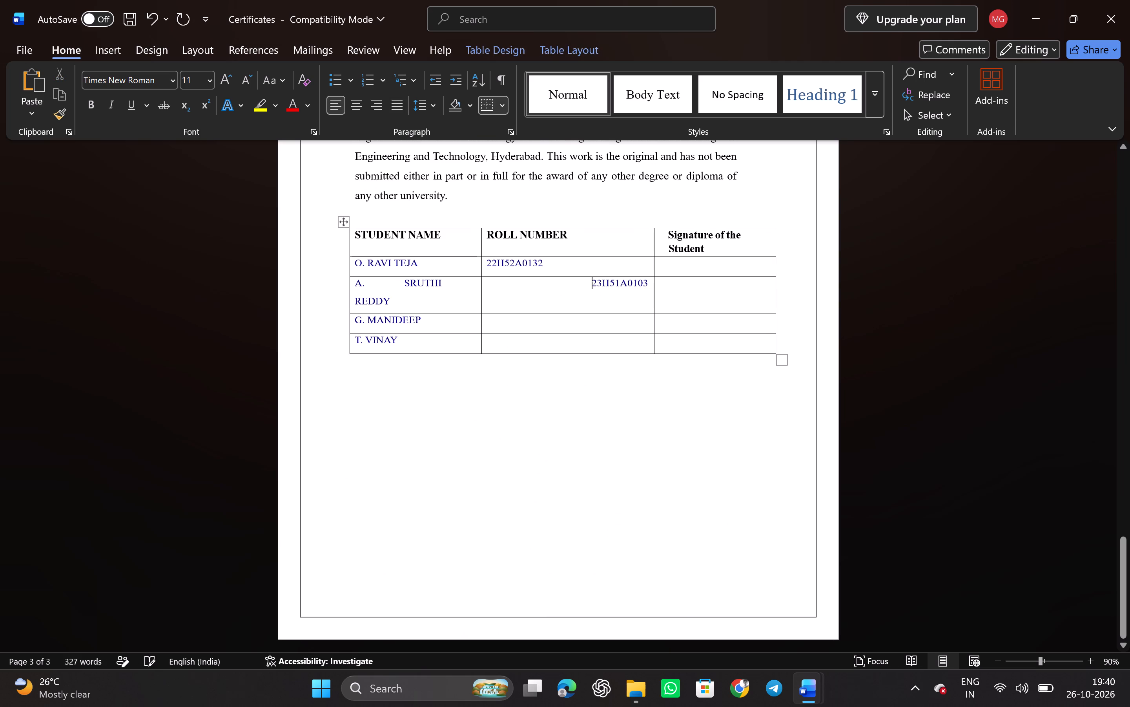
key(BackSpace)
key(BackSpace)
key(Down)
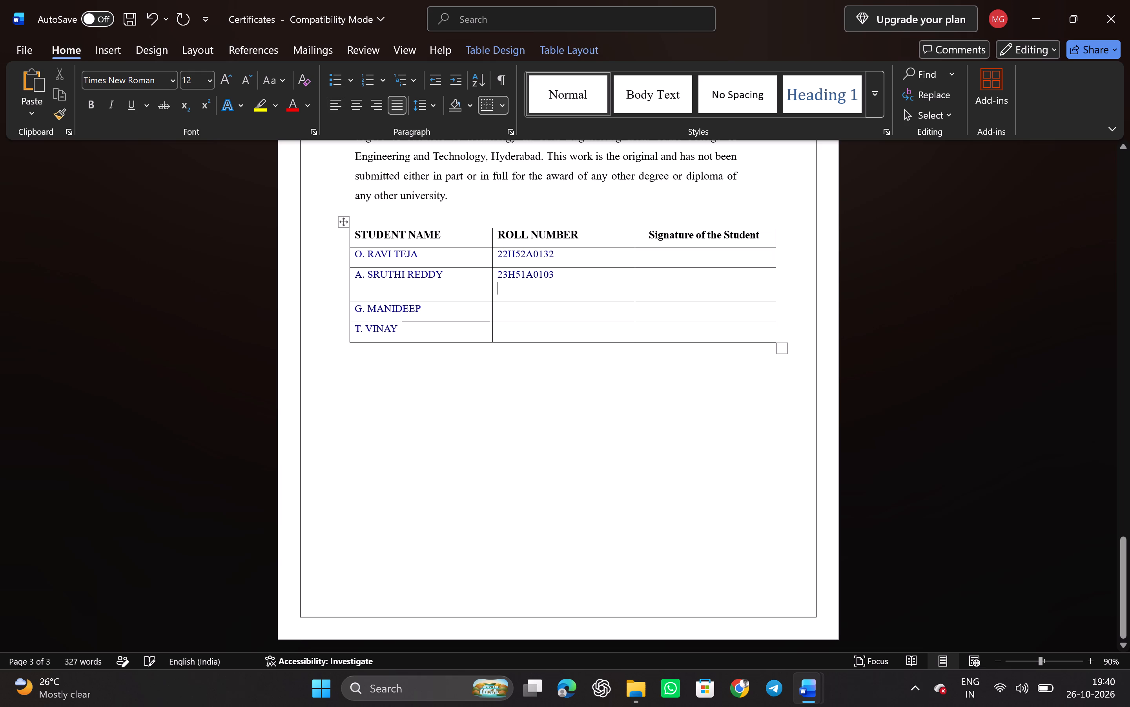
key(BackSpace)
Copy the third student's roll number from the title page into their ROLL NUMBER cell in the declaration table.
scroll(583, 287, up, 6)
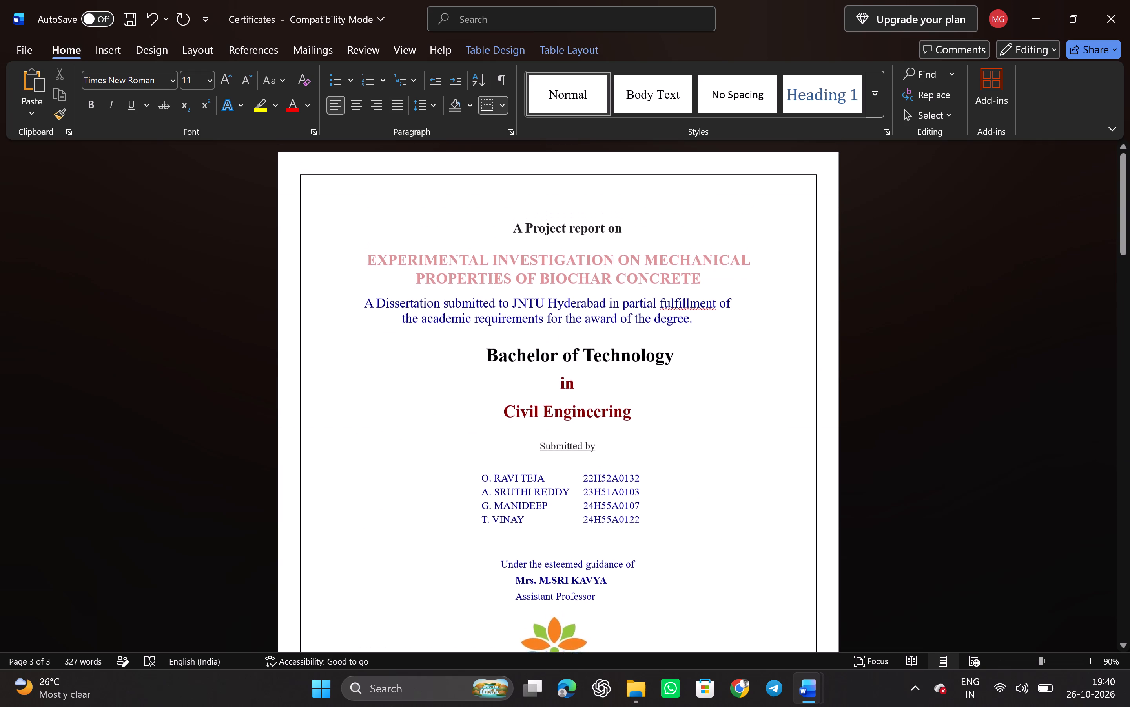
drag(585, 505, 642, 513)
key(ctrl+c)
scroll(642, 513, down, 3)
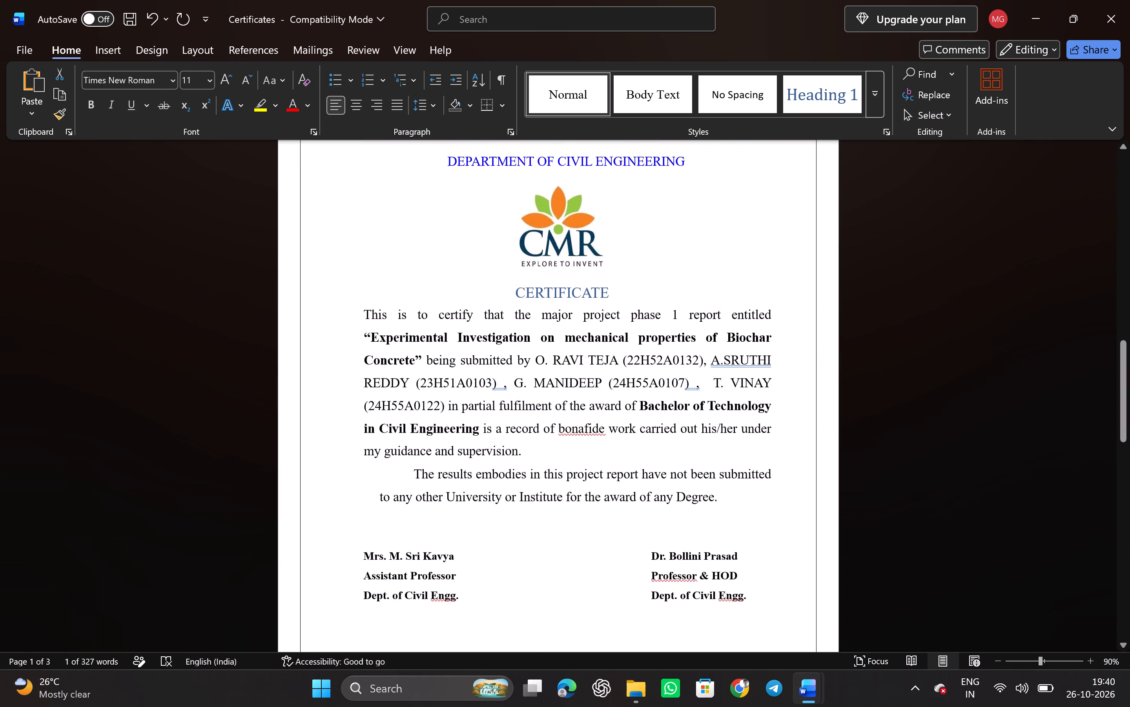
scroll(593, 581, down, 2)
click(539, 295)
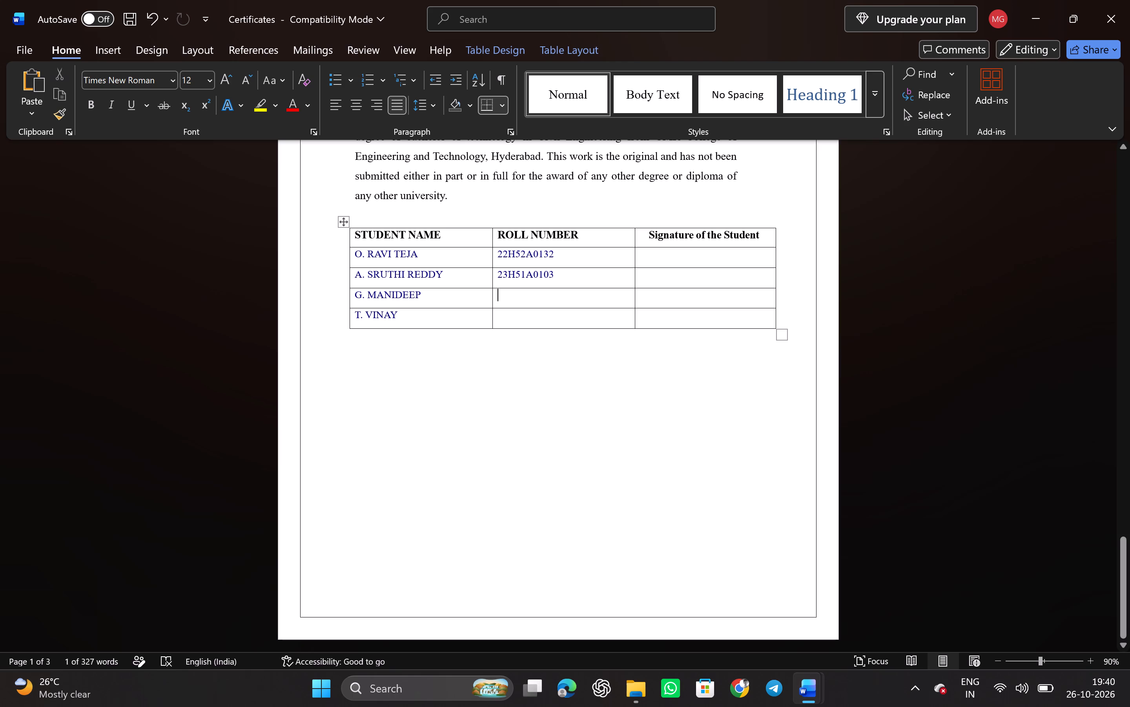
key(ctrl+v)
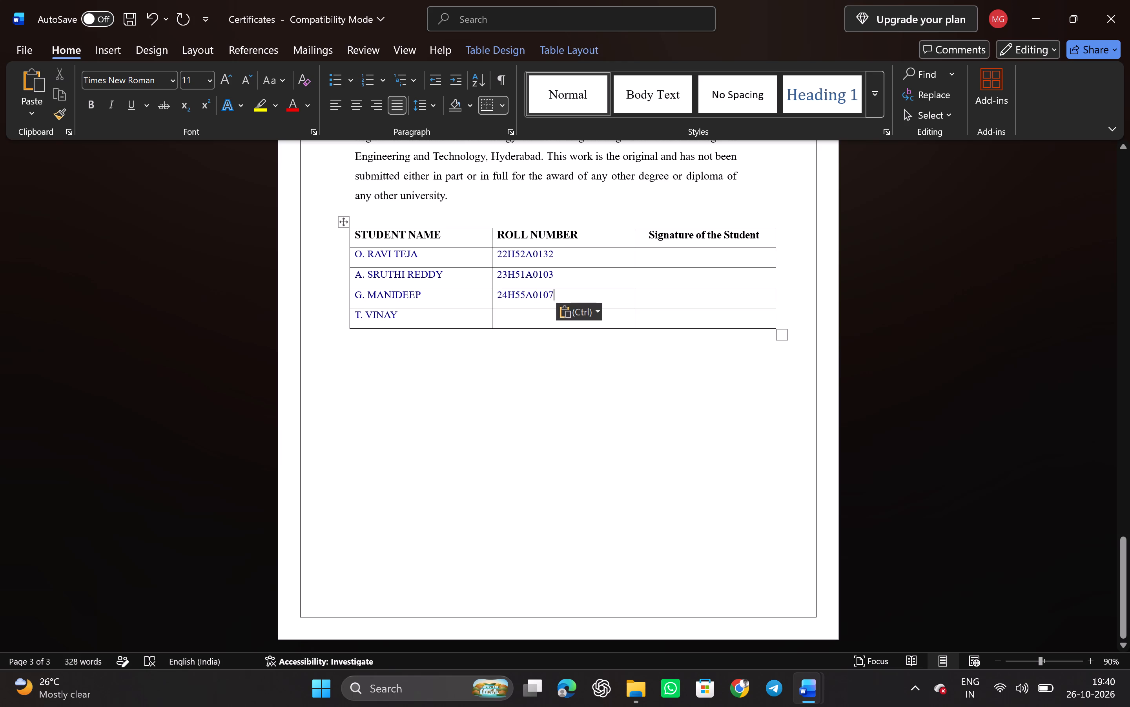
Fill the fourth student's ROLL NUMBER cell with the copied third roll number, replacing its last two digits with 22.
click(532, 310)
key(ctrl+v)
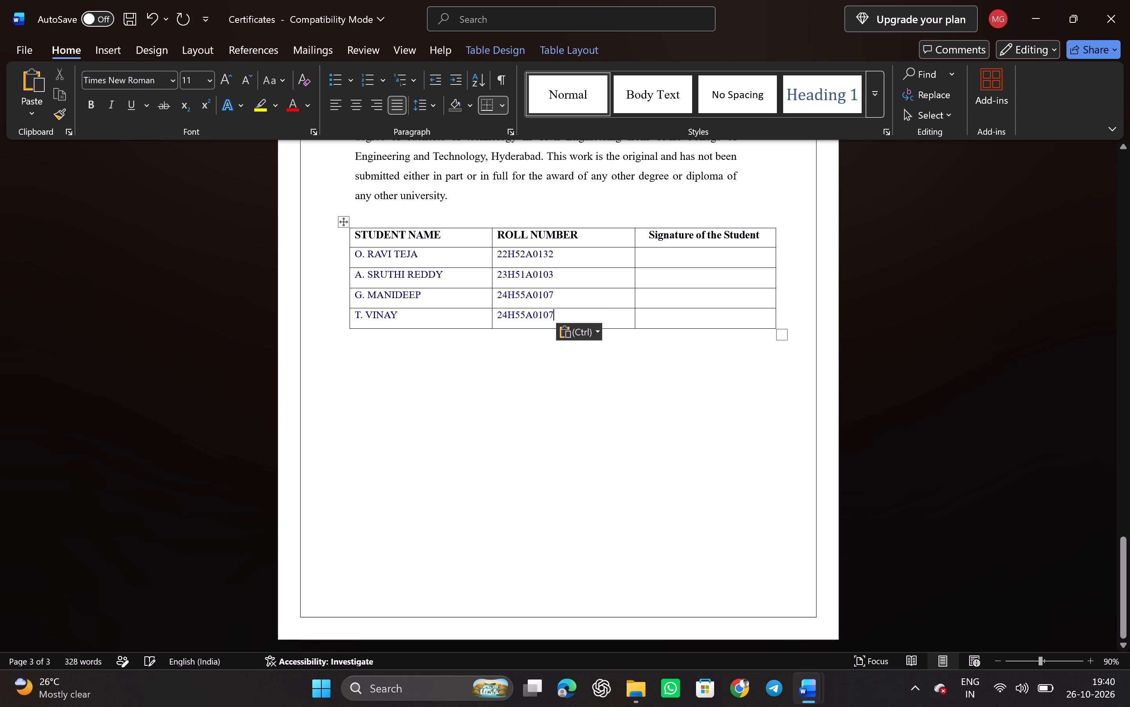
key(BackSpace)
key(BackSpace)
text(22)
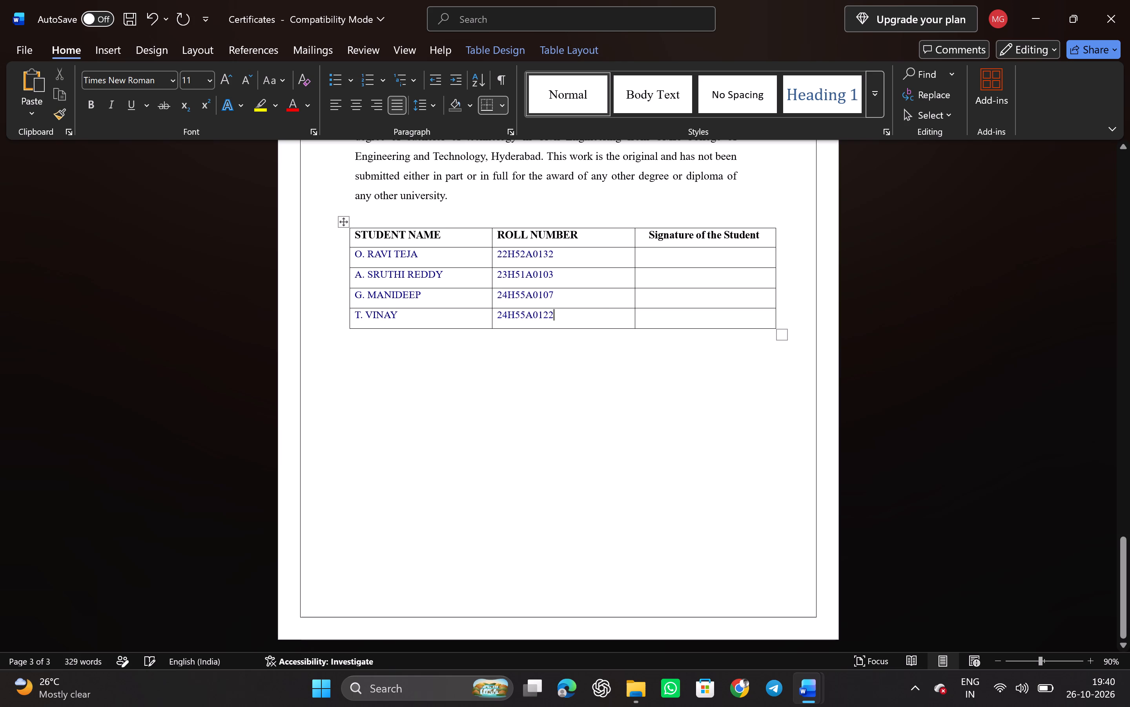
Insert three blank lines between the declaration paragraph and the signature table.
click(357, 217)
key(Return)
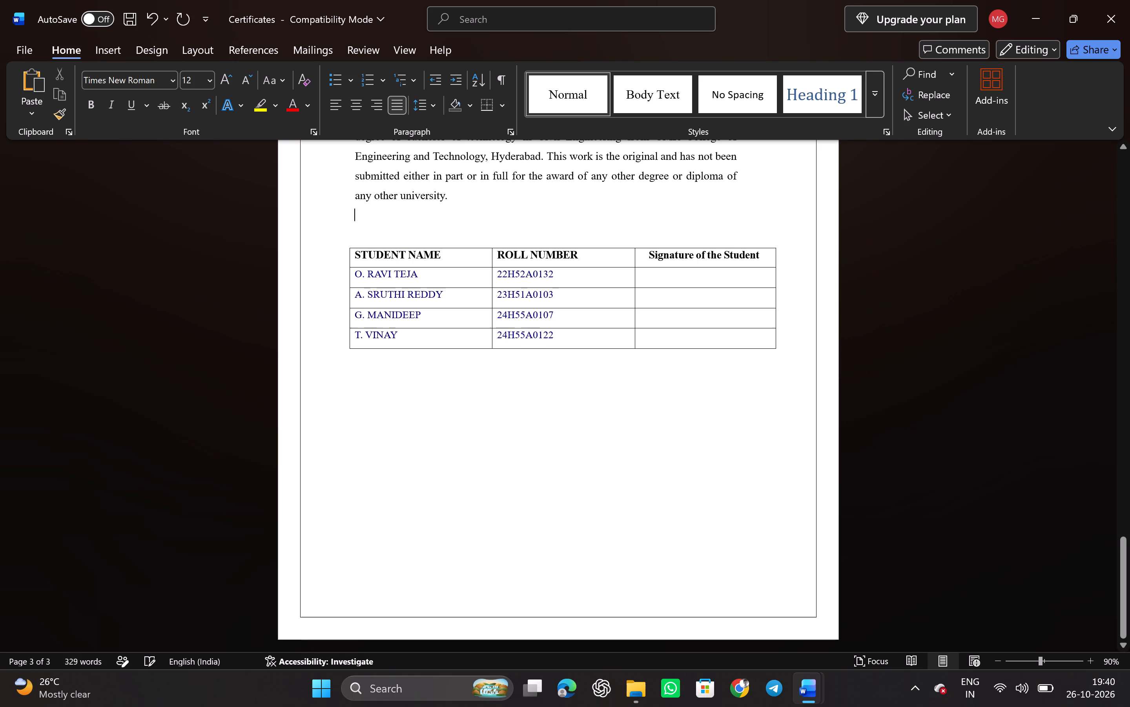
key(Return)
key(Return)
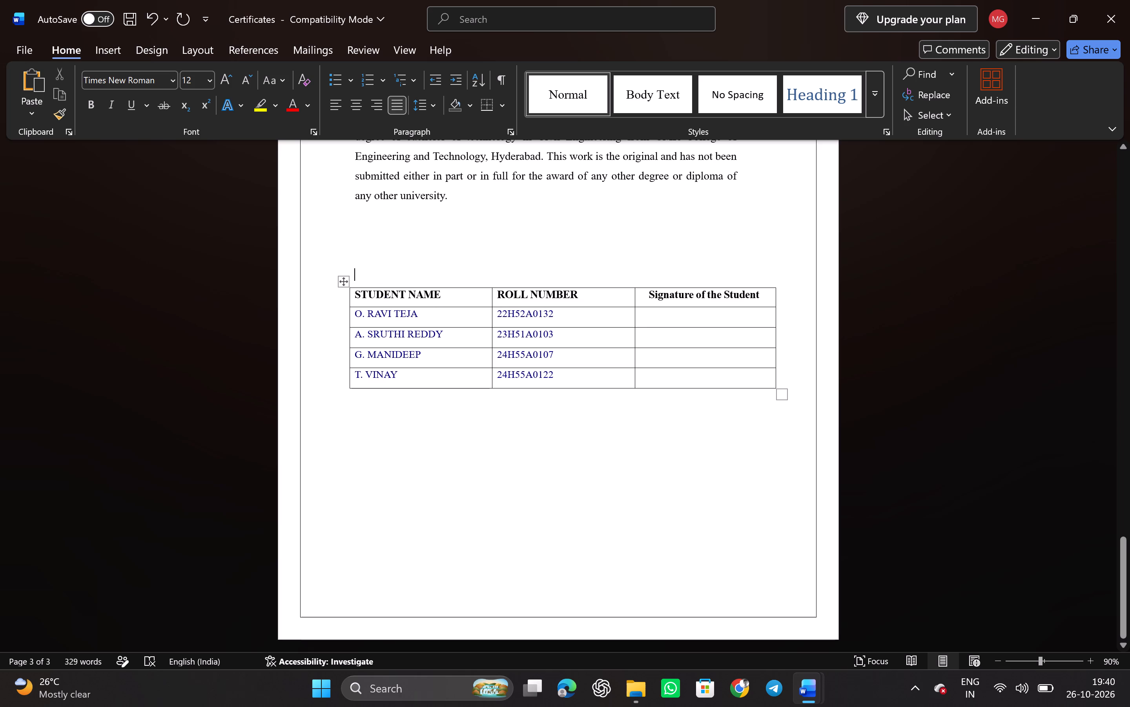
Set all text in the signature table to black and left-align it.
drag(564, 379, 348, 291)
click(389, 305)
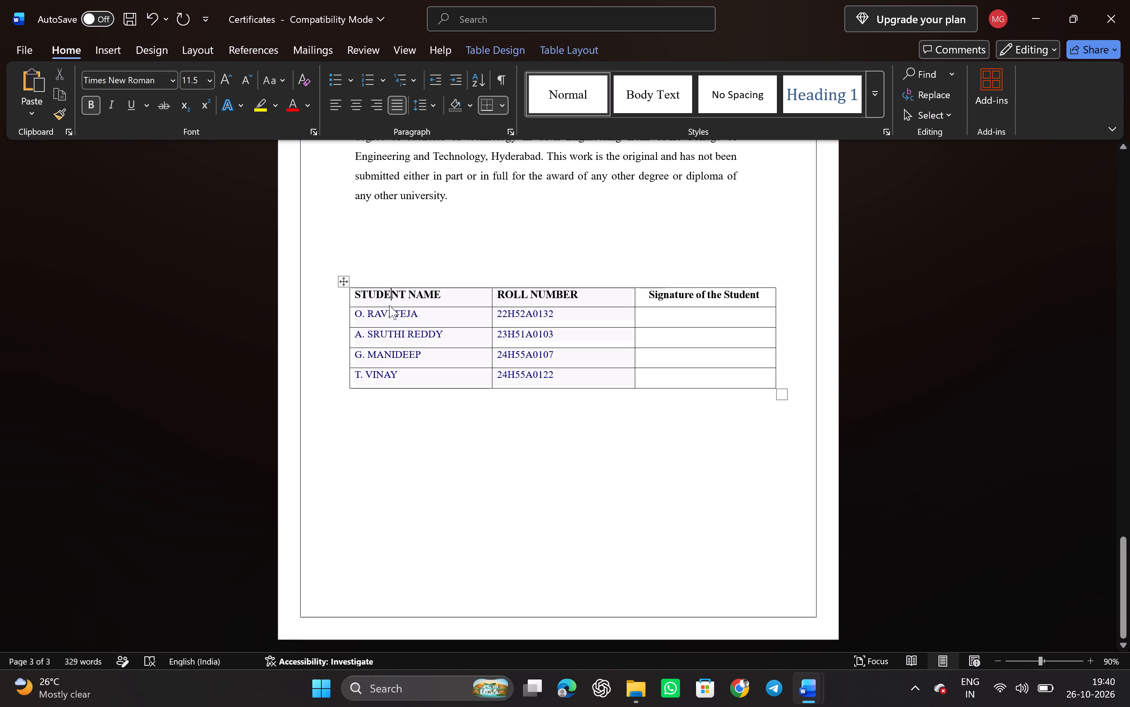
drag(765, 381, 416, 291)
click(358, 104)
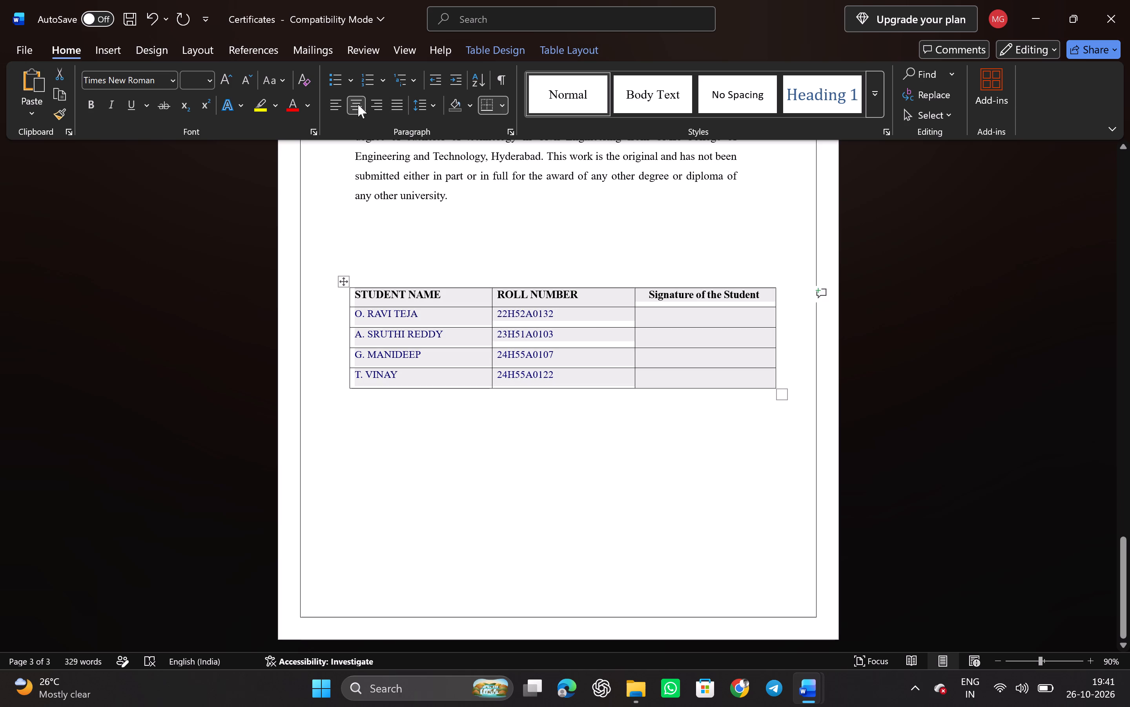
click(305, 105)
click(313, 211)
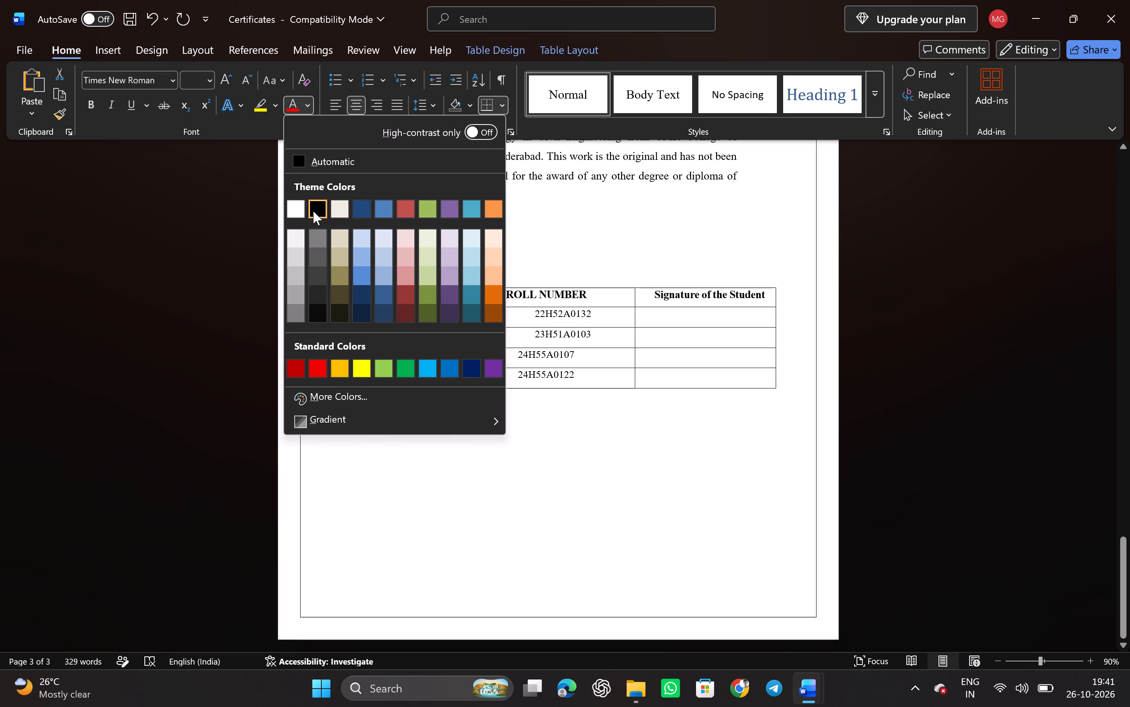
click(334, 101)
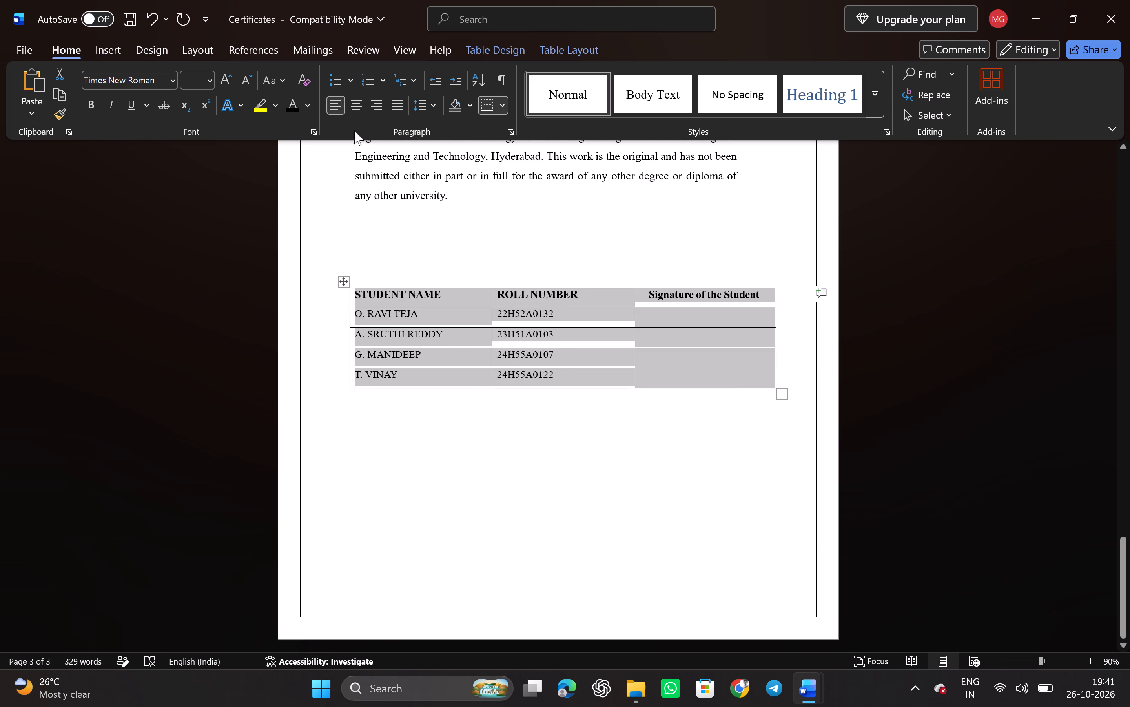
Remove all borders from the entire signature table.
click(339, 282)
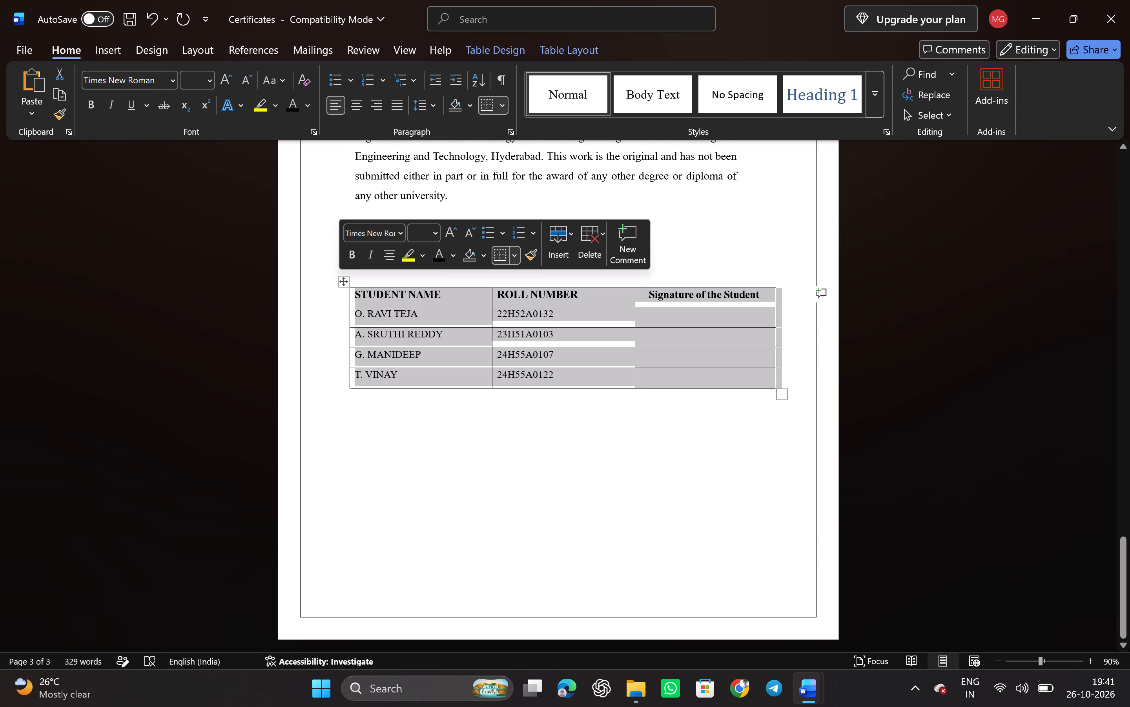
click(515, 253)
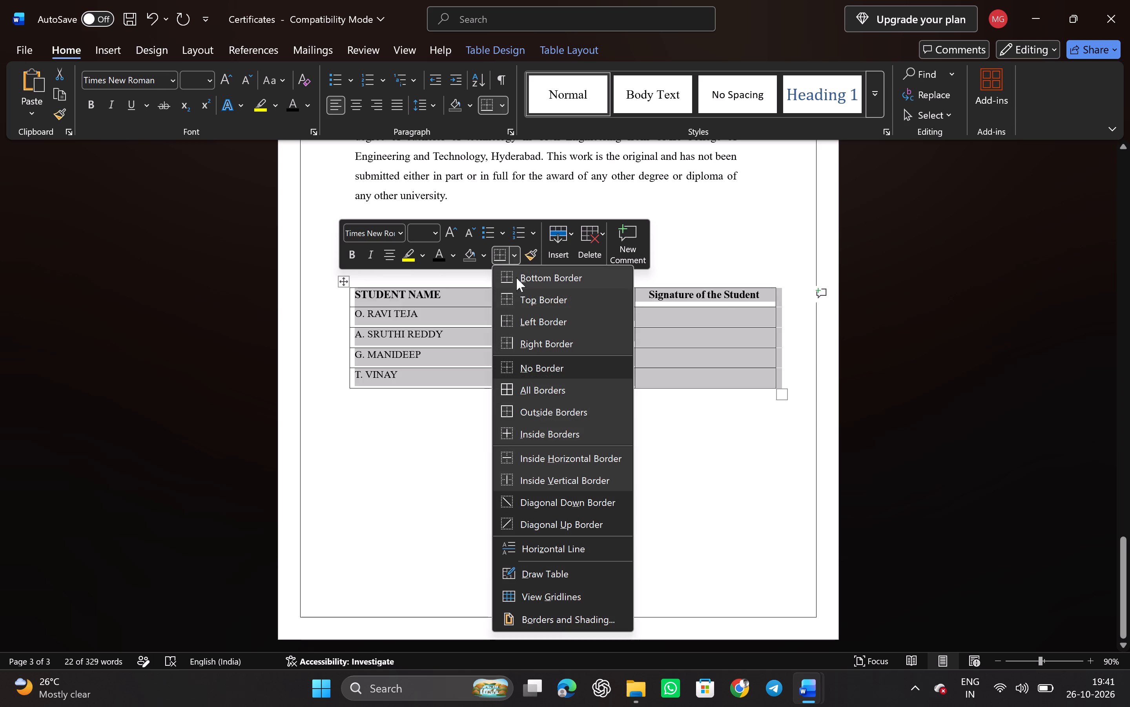
click(529, 372)
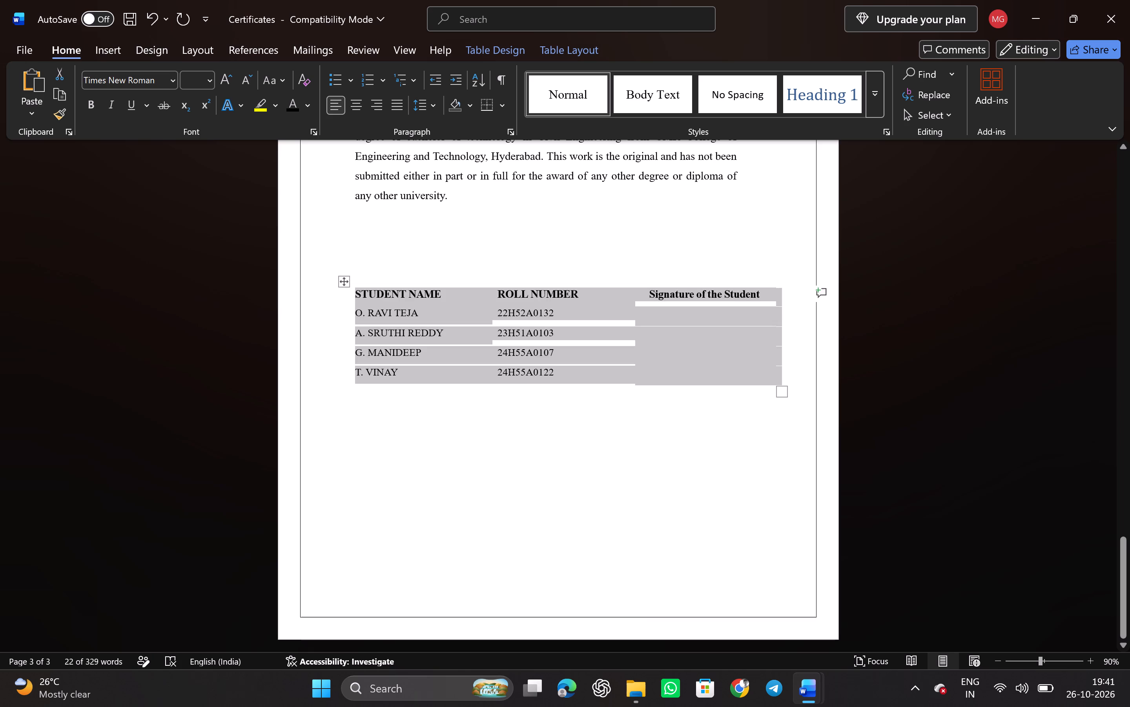
click(521, 403)
Review the overall layout of the title, certificate and declaration pages.
scroll(521, 403, up, 1)
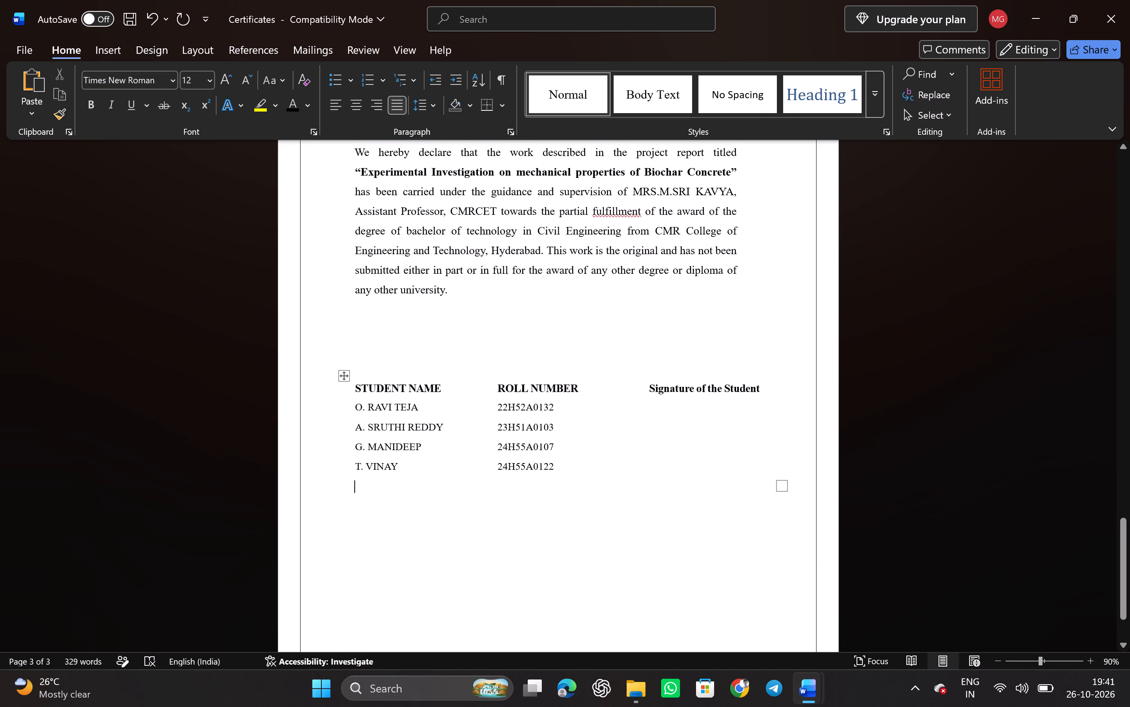
scroll(521, 403, up, 1)
click(409, 416)
scroll(409, 416, up, 1)
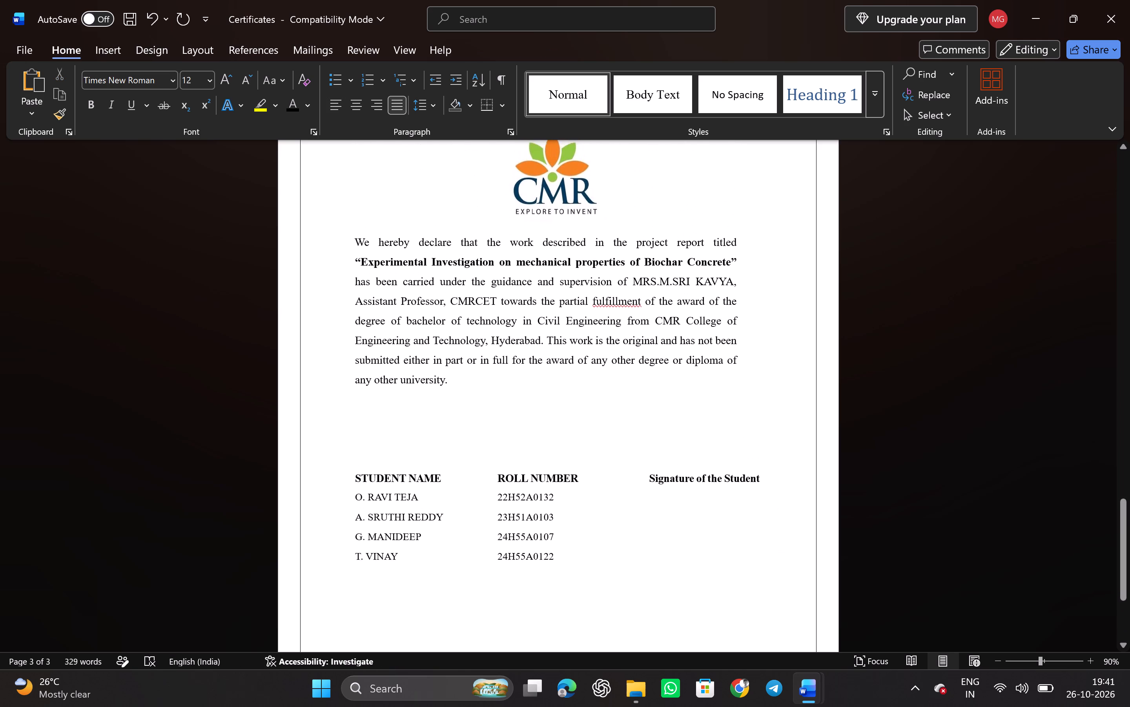
scroll(409, 416, up, 1)
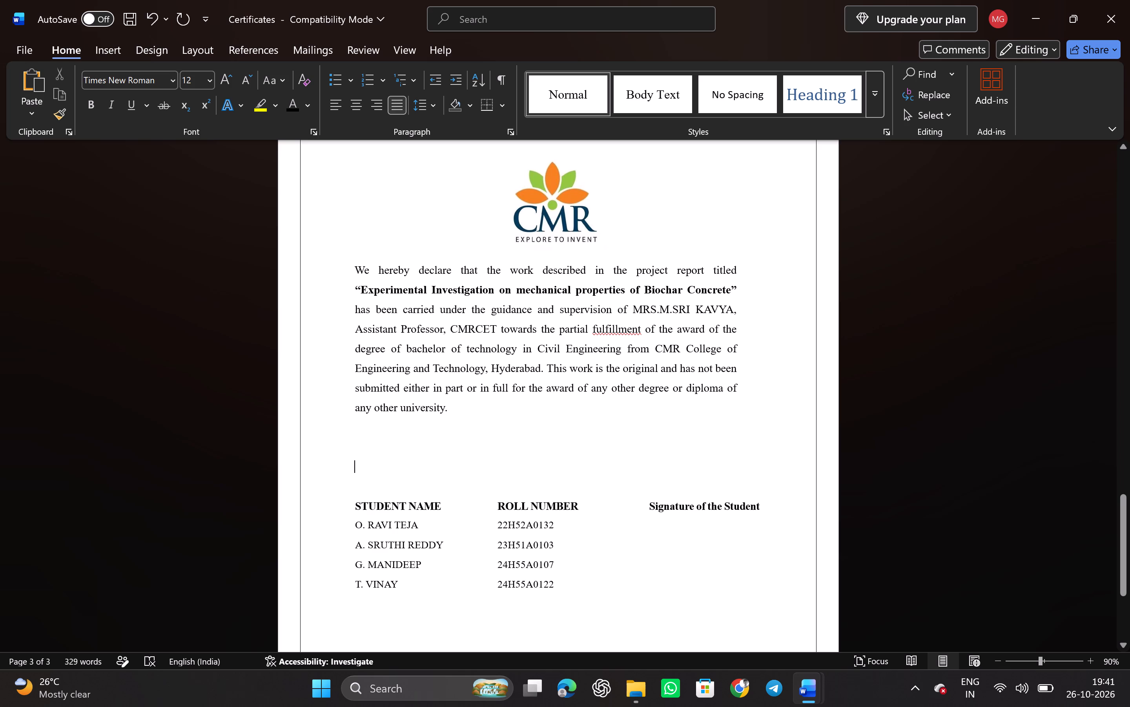
ctrl+scroll(409, 416, down, 3)
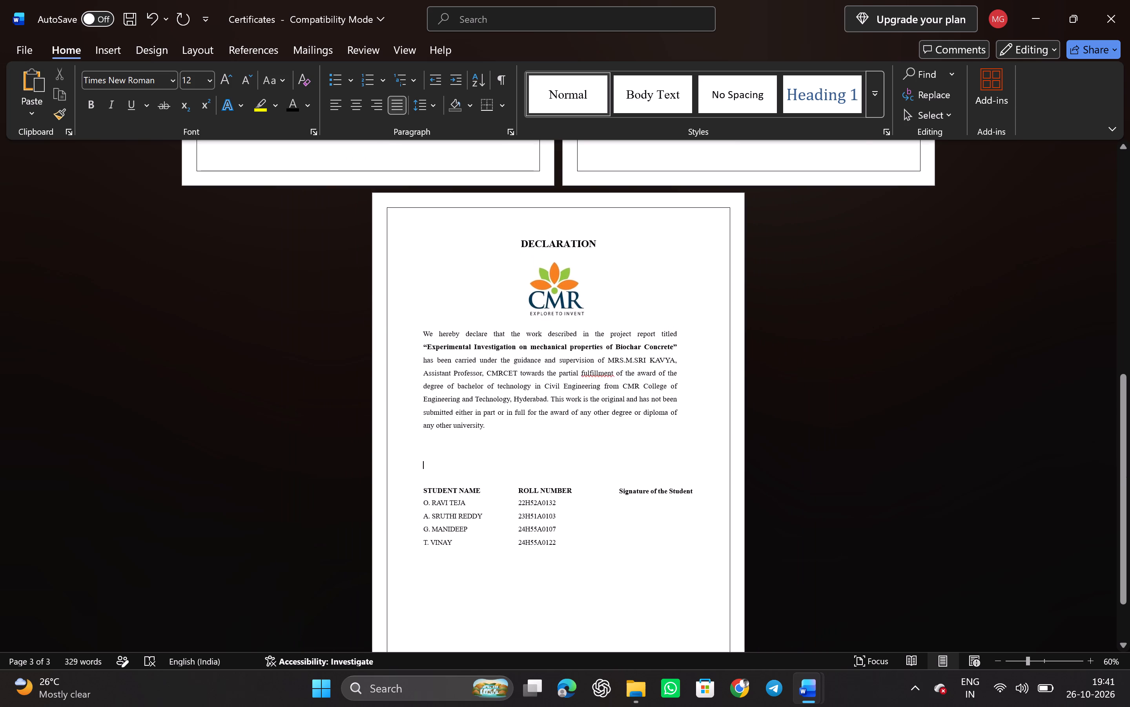
scroll(409, 416, up, 5)
scroll(409, 416, down, 4)
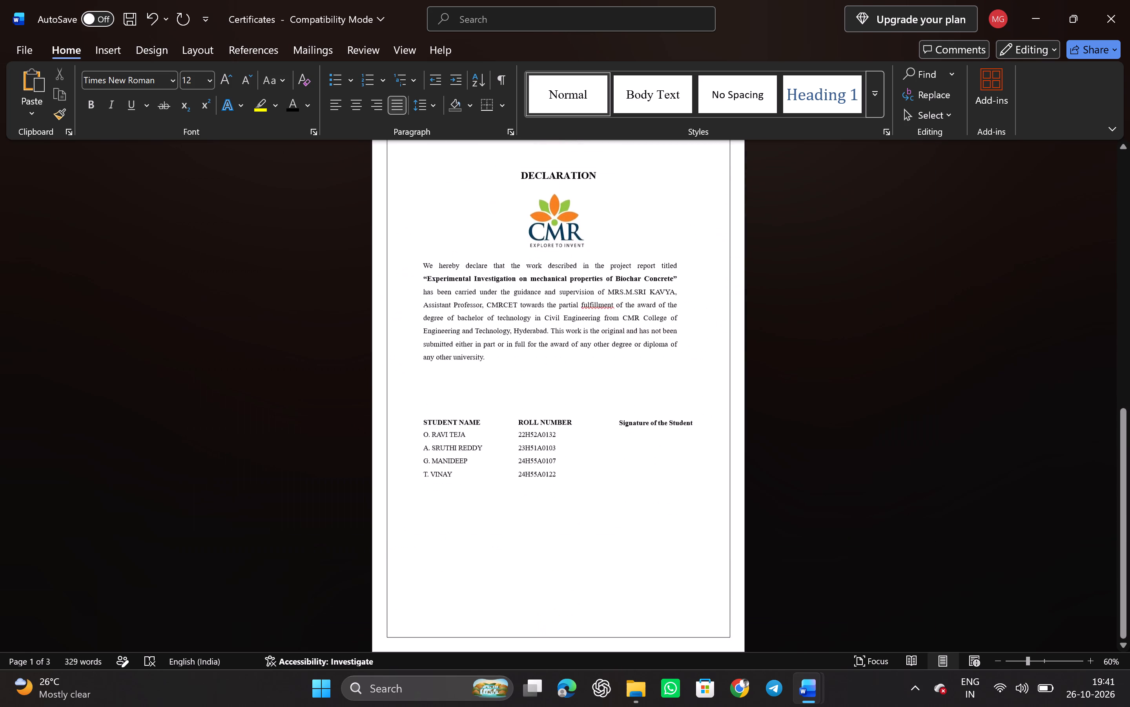
scroll(409, 416, up, 5)
scroll(409, 416, down, 1)
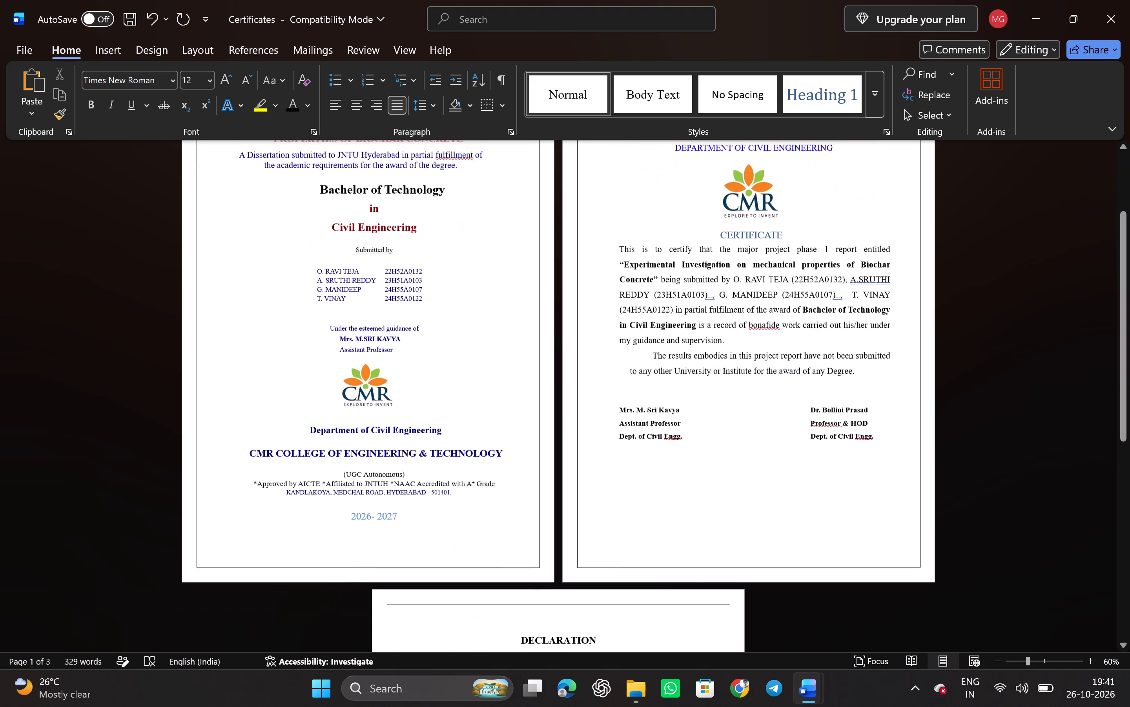
scroll(409, 416, down, 1)
Change the DECLARATION heading's font colour to standard red.
drag(614, 418, 601, 419)
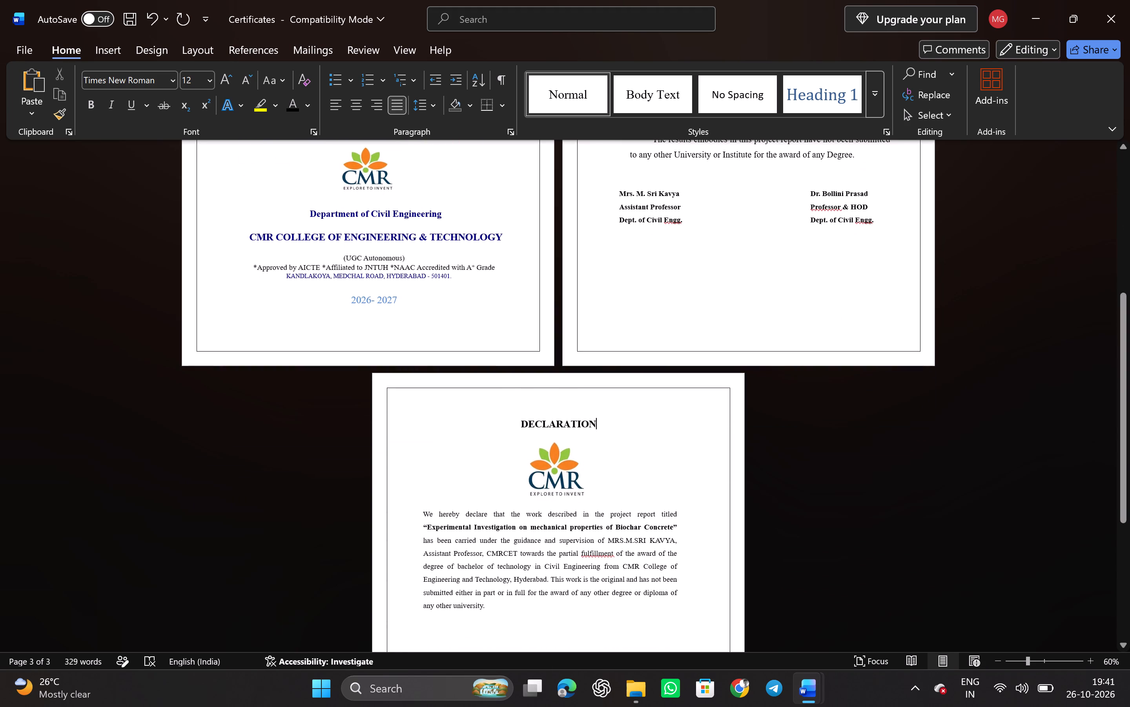
drag(601, 419, 515, 417)
drag(309, 101, 406, 293)
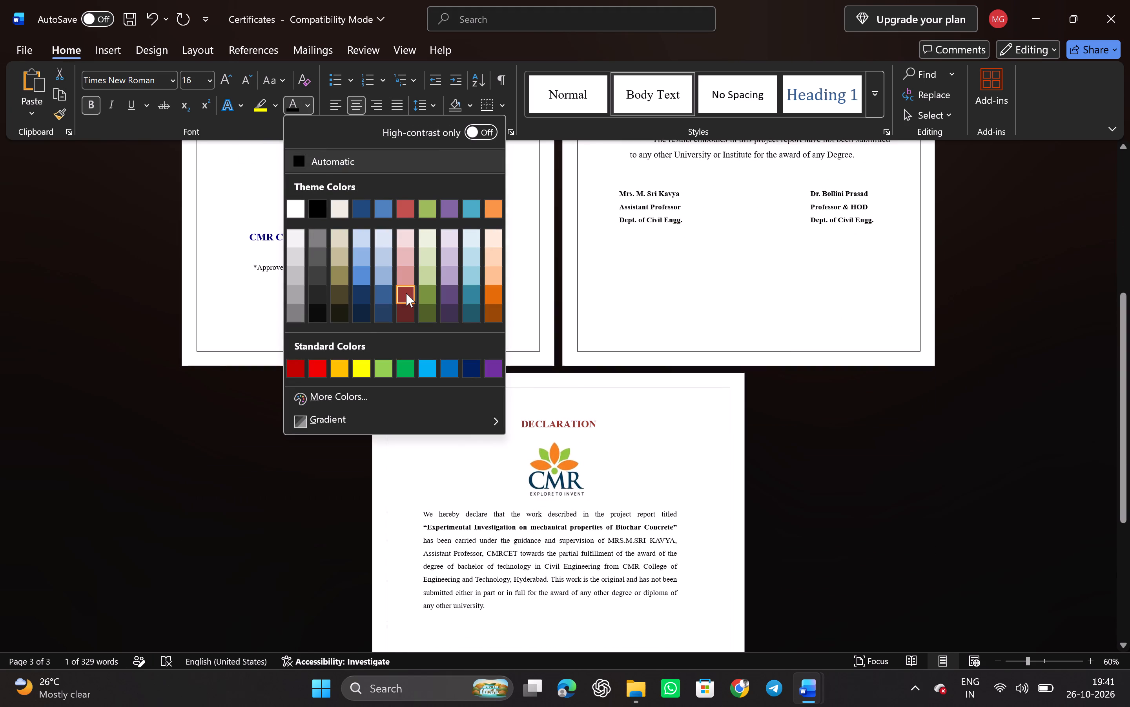
drag(406, 293, 318, 371)
click(318, 371)
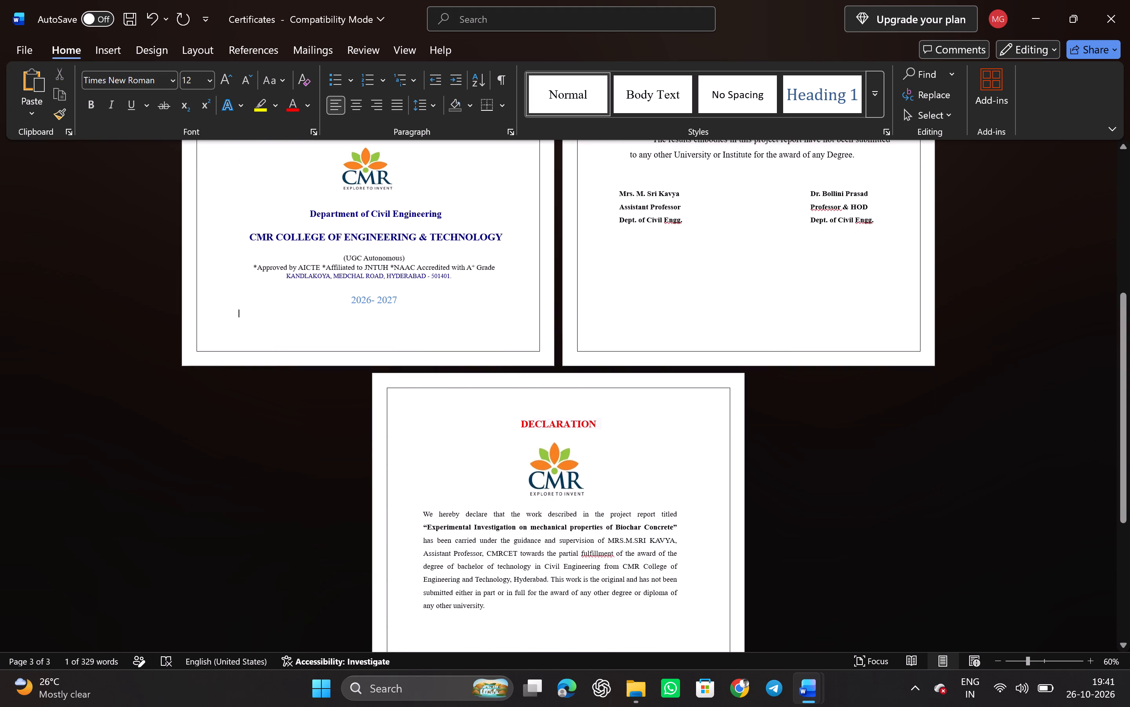
Insert a blank line between the CMR logo and the declaration paragraph.
scroll(542, 549, down, 1)
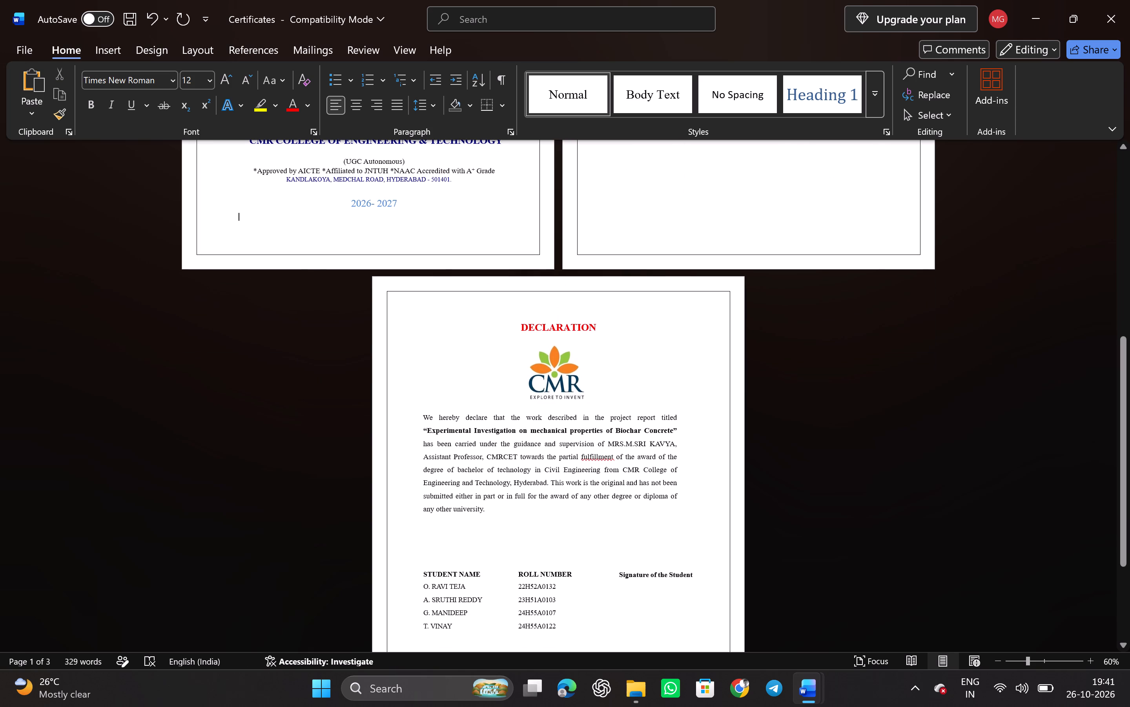
click(612, 407)
key(Return)
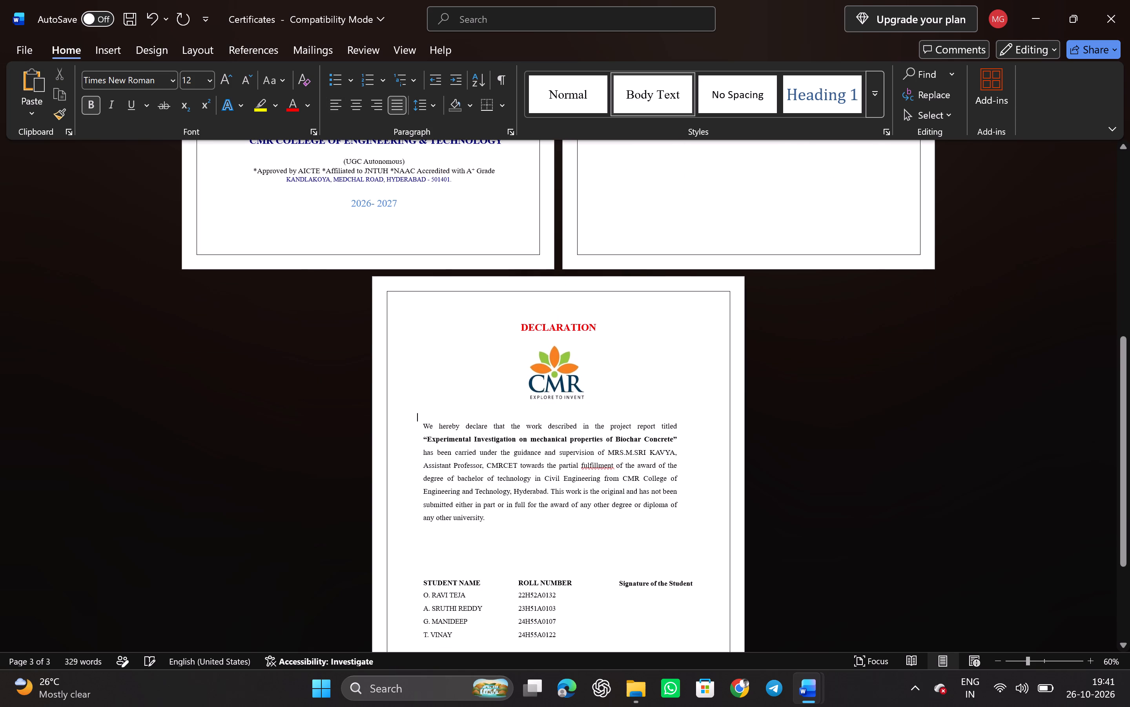
scroll(612, 407, down, 1)
scroll(578, 400, down, 1)
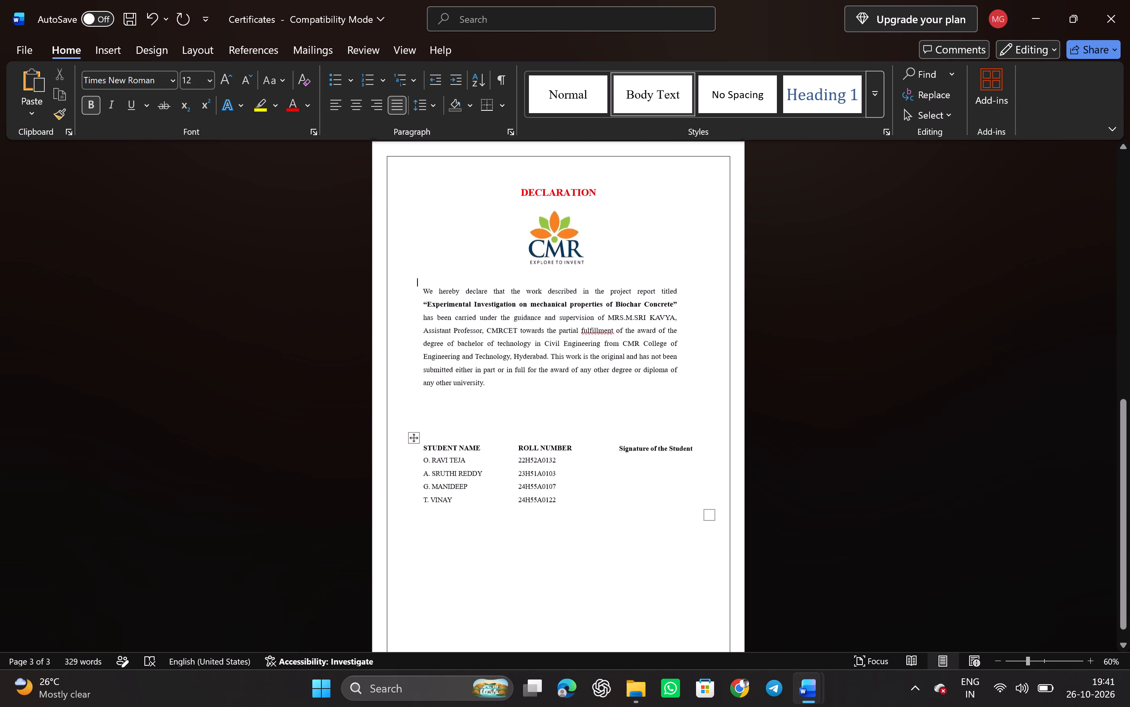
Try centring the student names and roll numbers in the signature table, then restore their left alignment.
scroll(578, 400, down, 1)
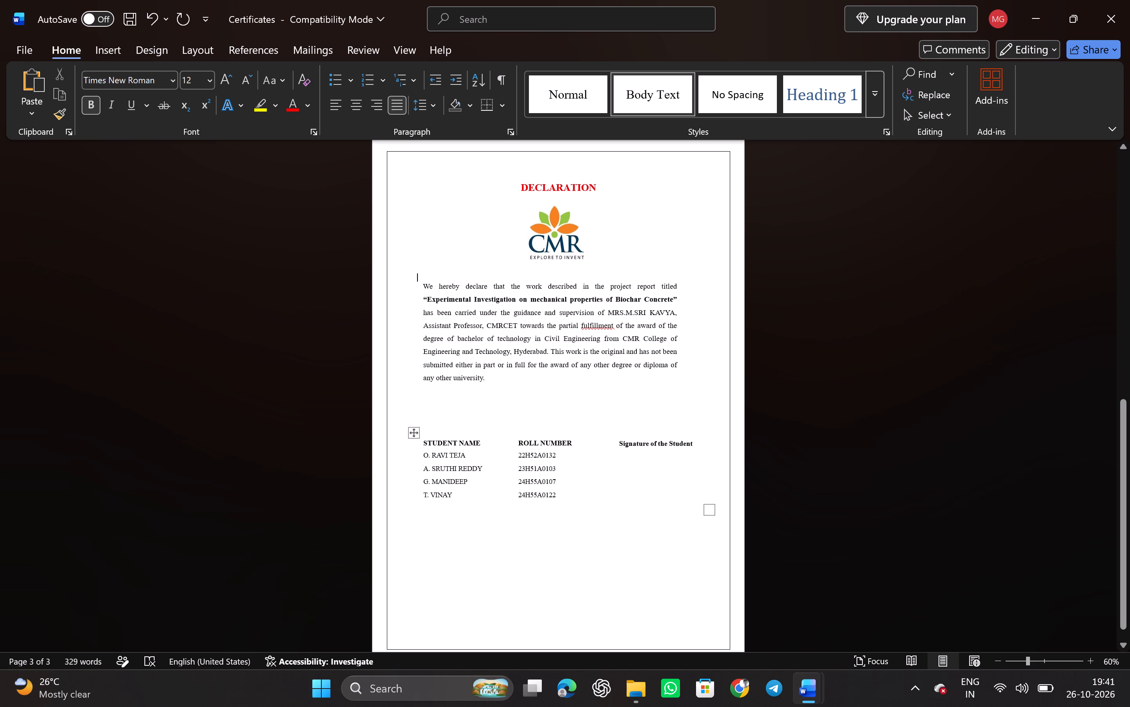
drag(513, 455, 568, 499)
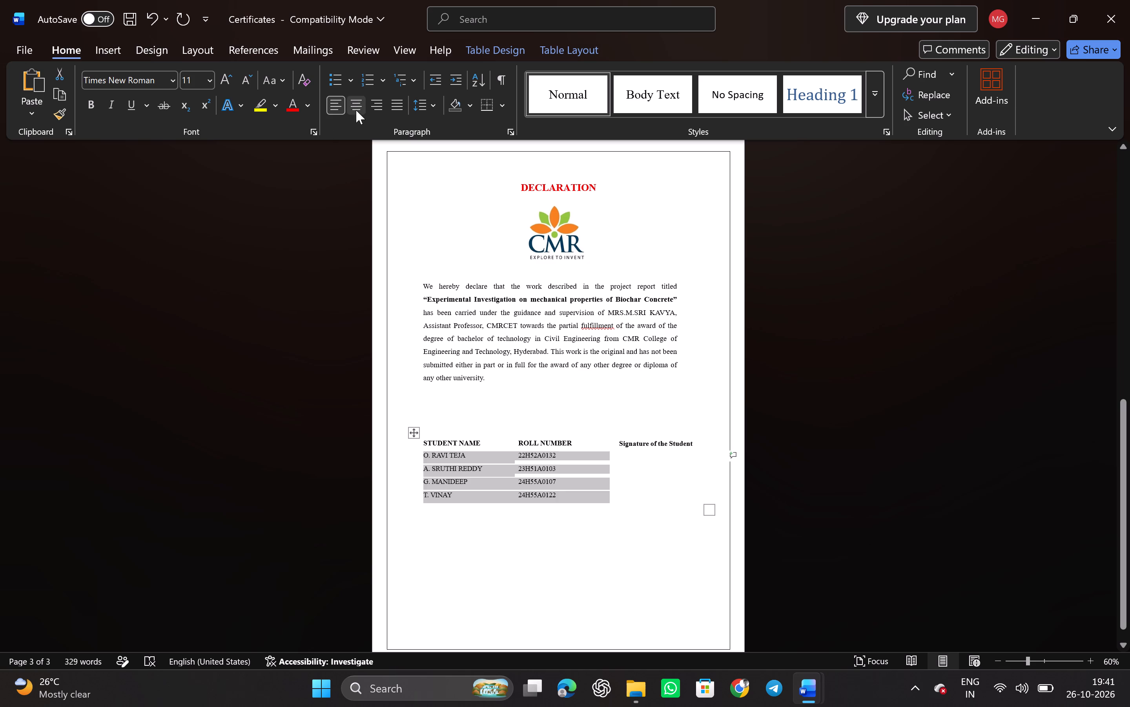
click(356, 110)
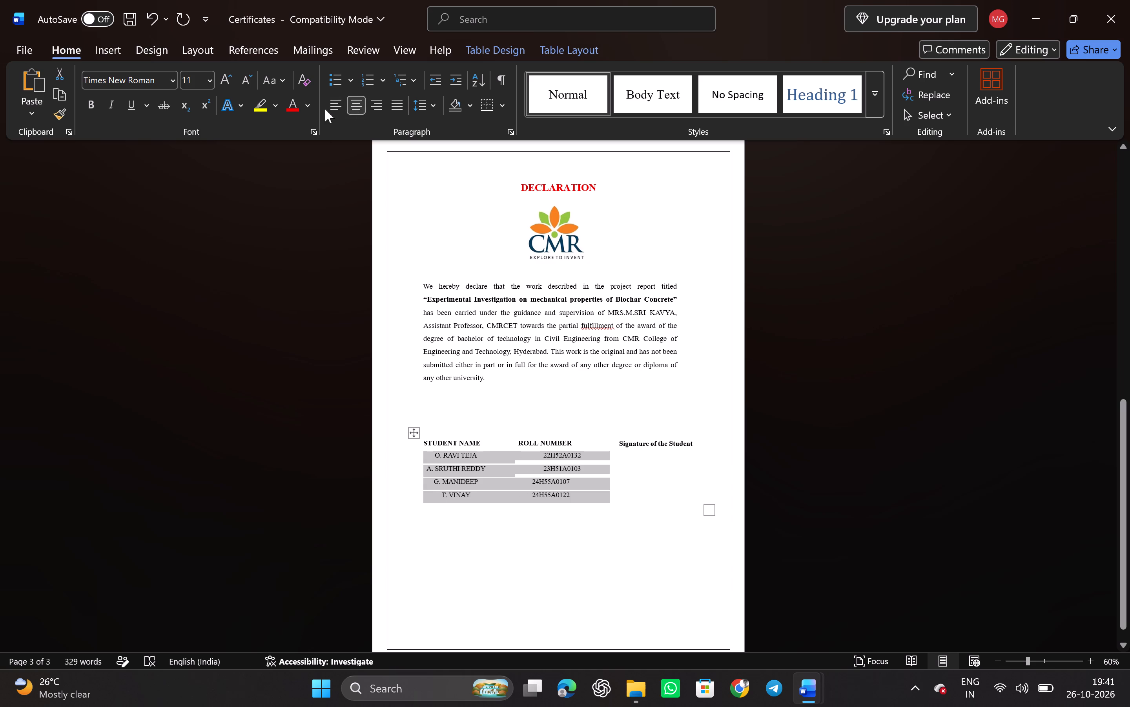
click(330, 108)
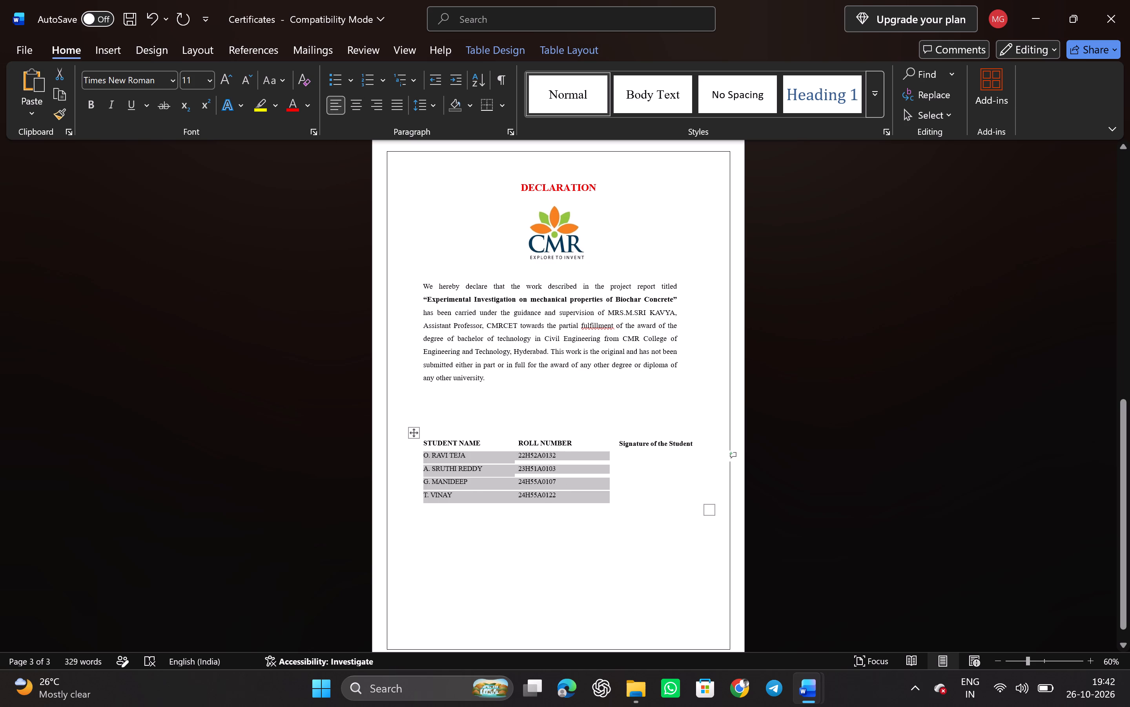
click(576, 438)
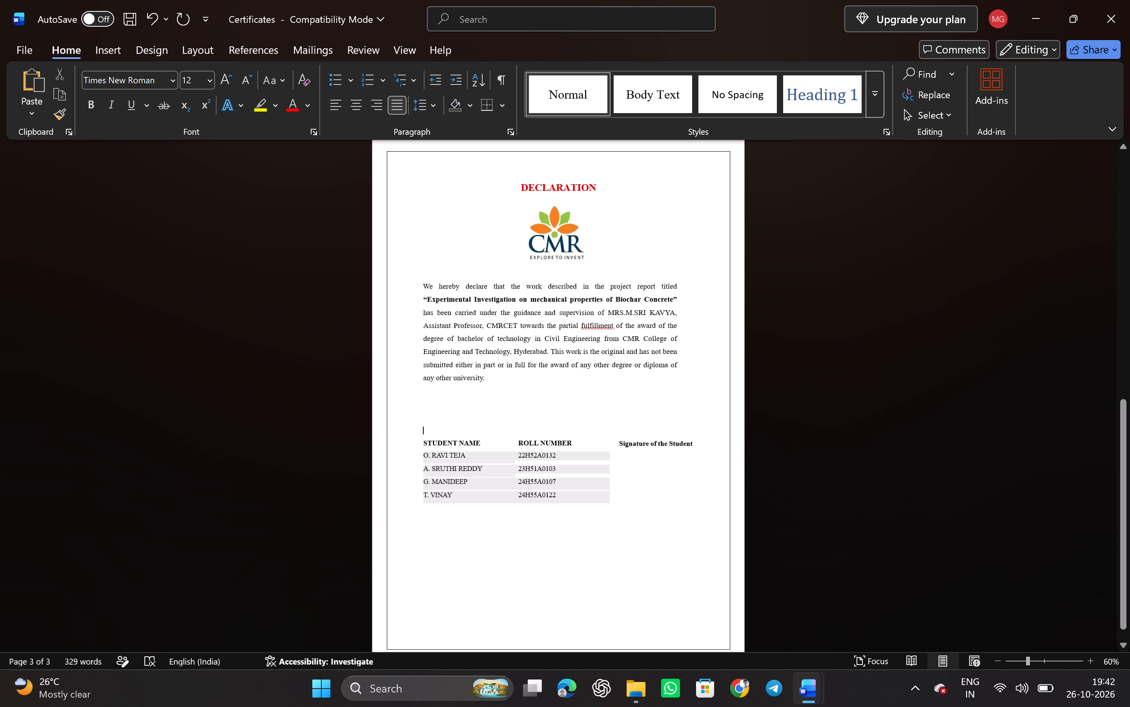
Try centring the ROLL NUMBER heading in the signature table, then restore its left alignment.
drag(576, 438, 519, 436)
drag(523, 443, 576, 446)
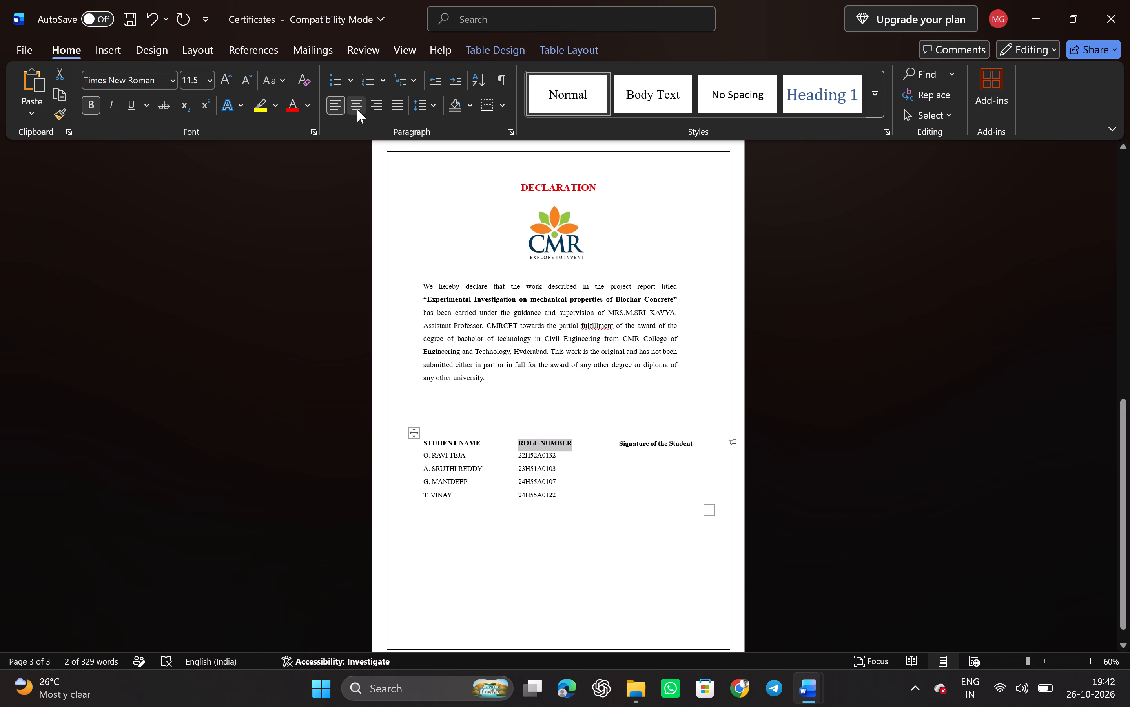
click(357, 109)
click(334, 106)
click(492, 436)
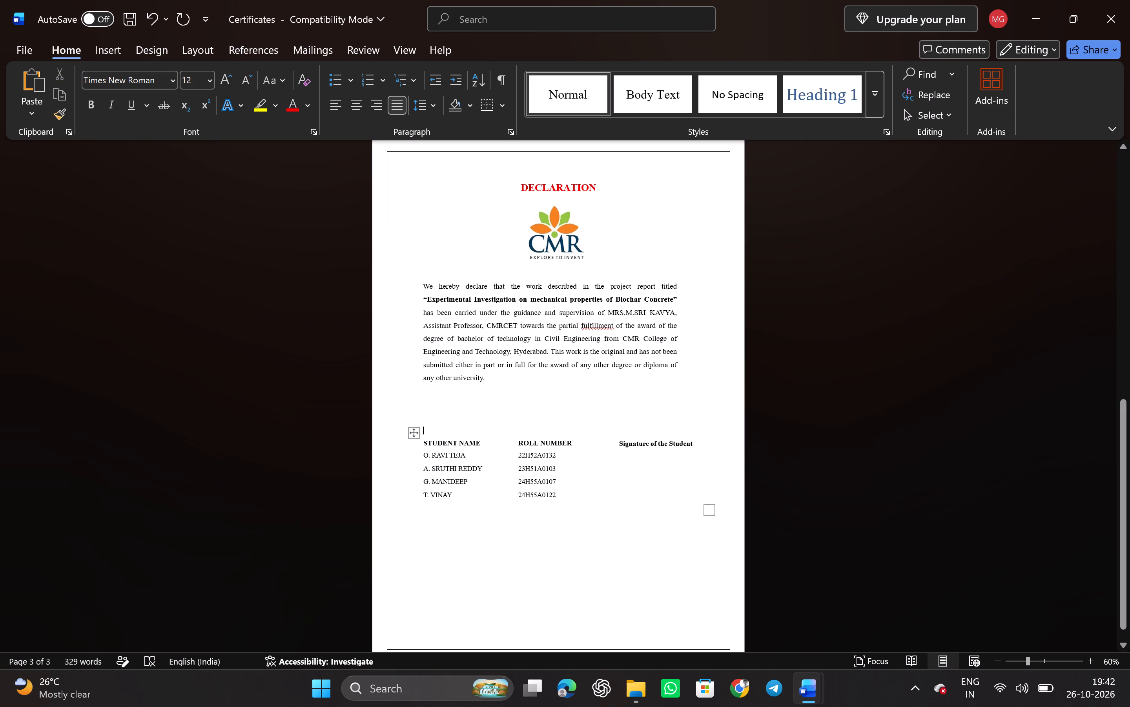
Save the Certificates document.
scroll(545, 395, up, 4)
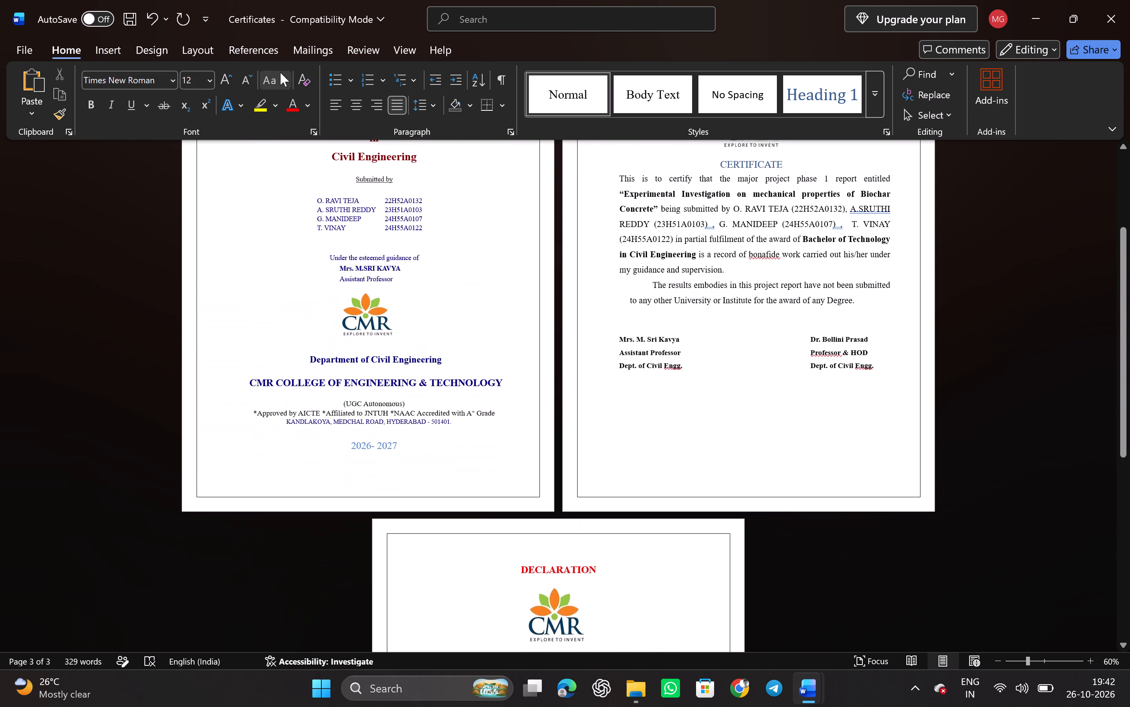
click(126, 7)
Compare the title and certificate pages of Certificates with those in the ilovepdf_merged reference document.
scroll(303, 192, up, 1)
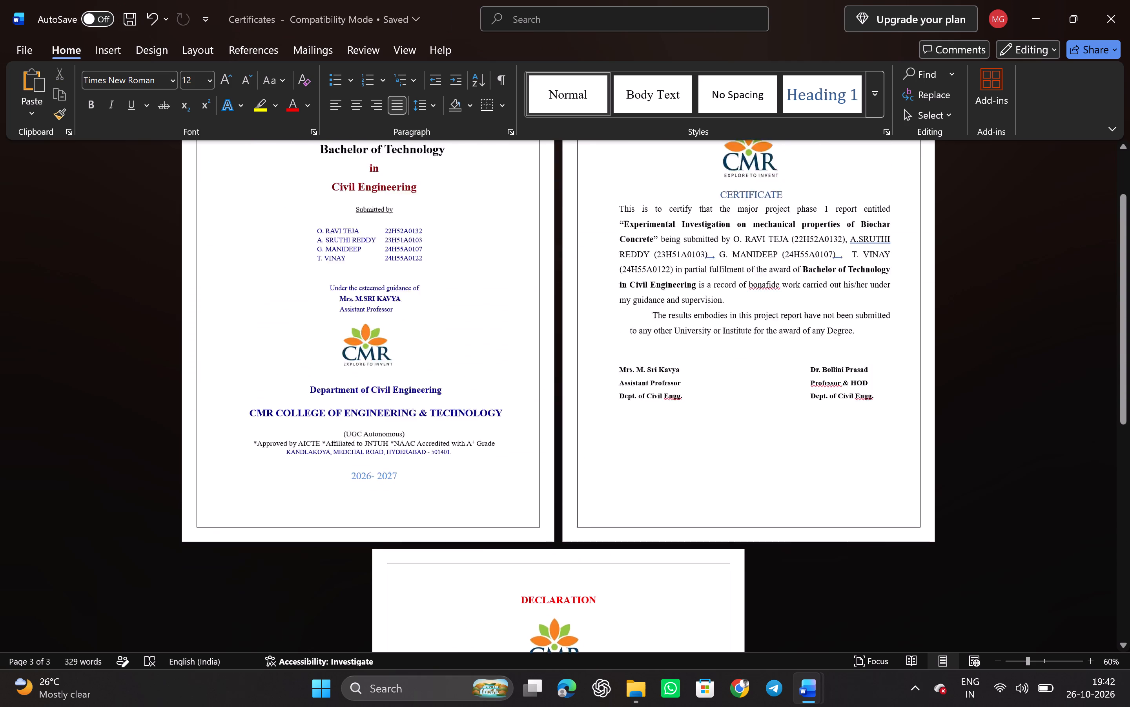
scroll(303, 192, up, 3)
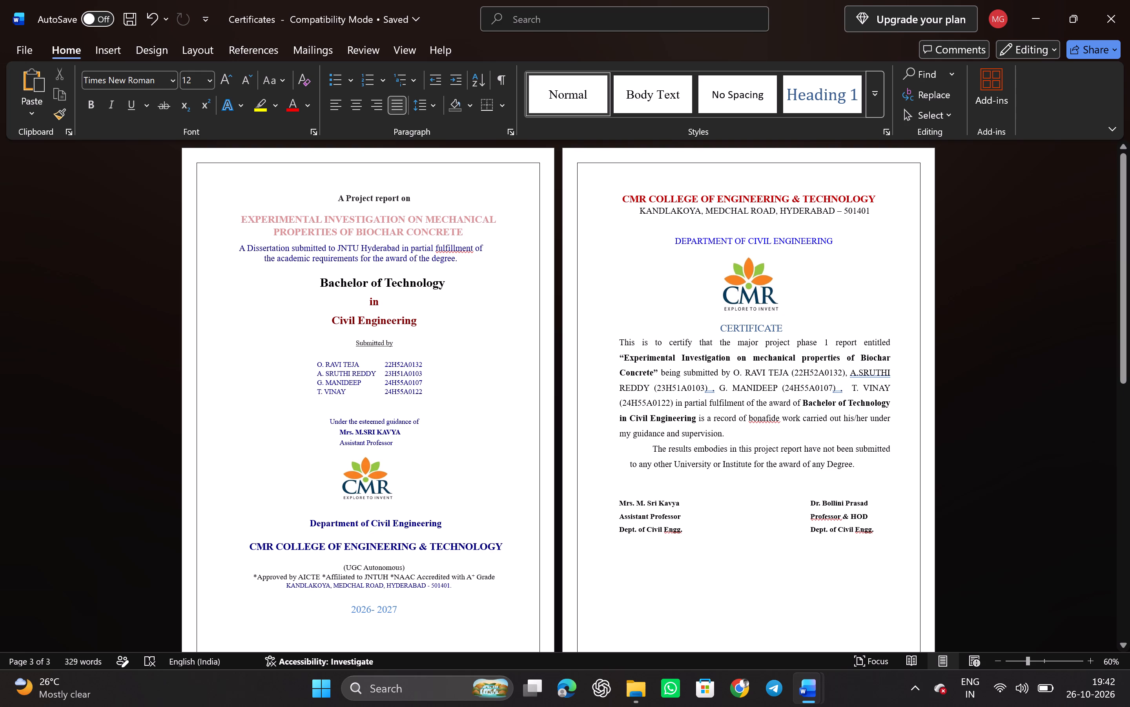
key(alt+Tab)
scroll(415, 211, up, 11)
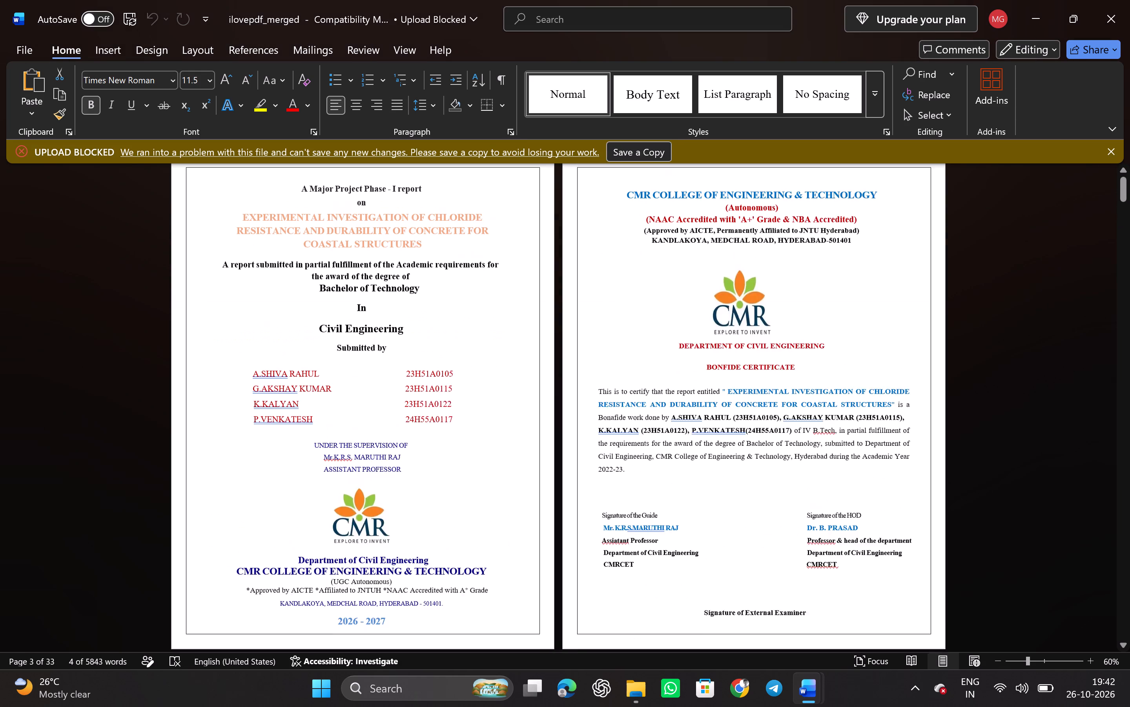
scroll(415, 211, up, 1)
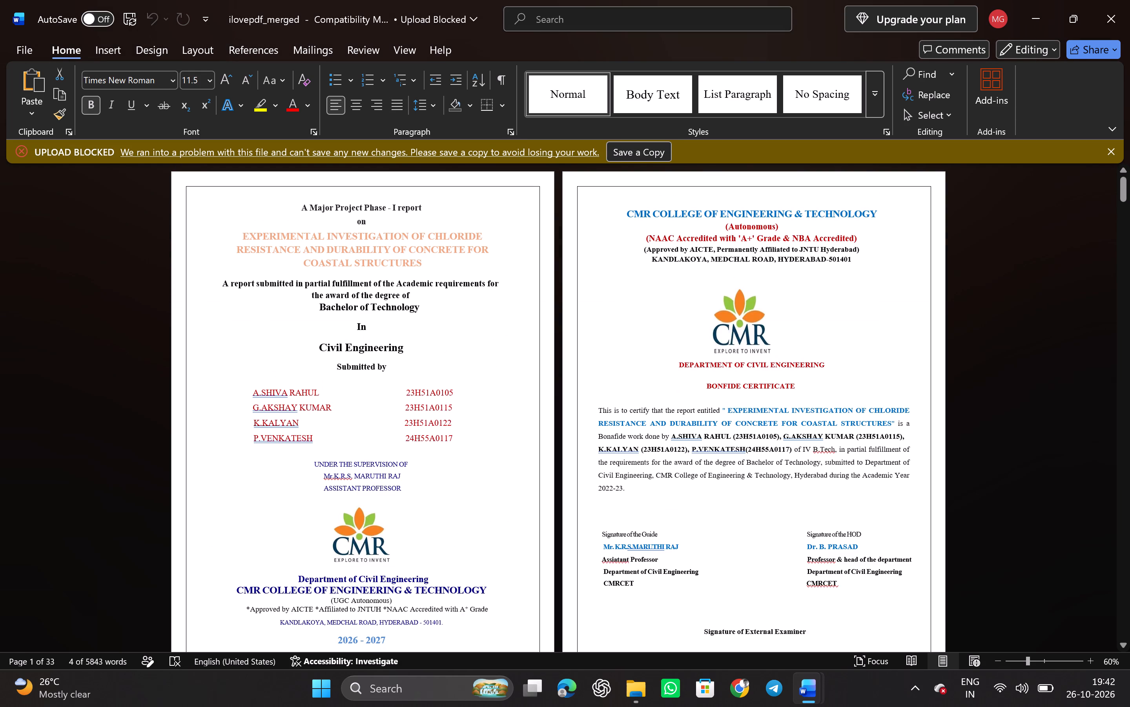
key(alt+Tab)
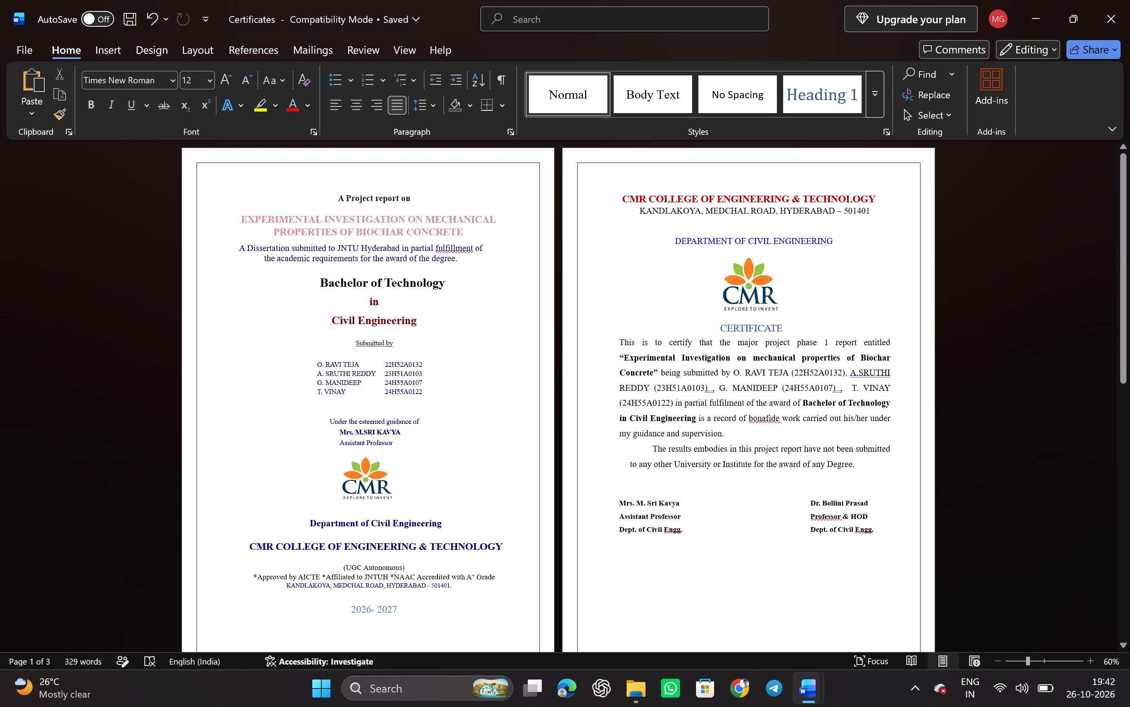
Close the Certificates and ilovepdf_merged documents and the New folder file window.
click(1129, 0)
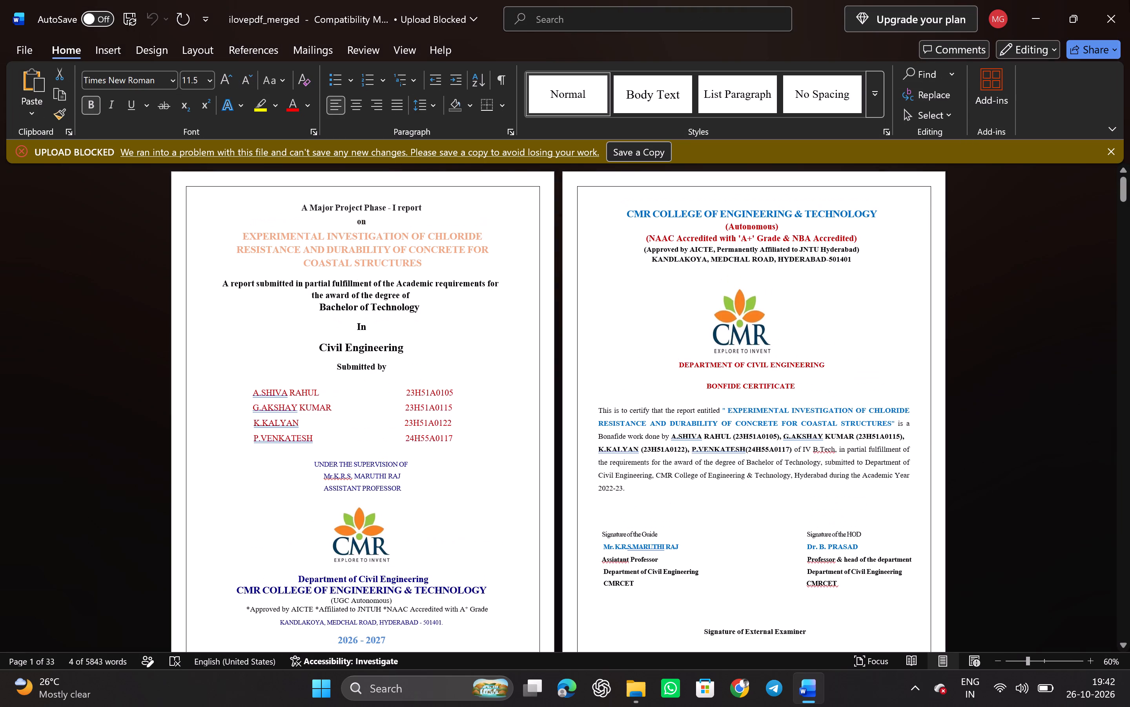
click(1129, 0)
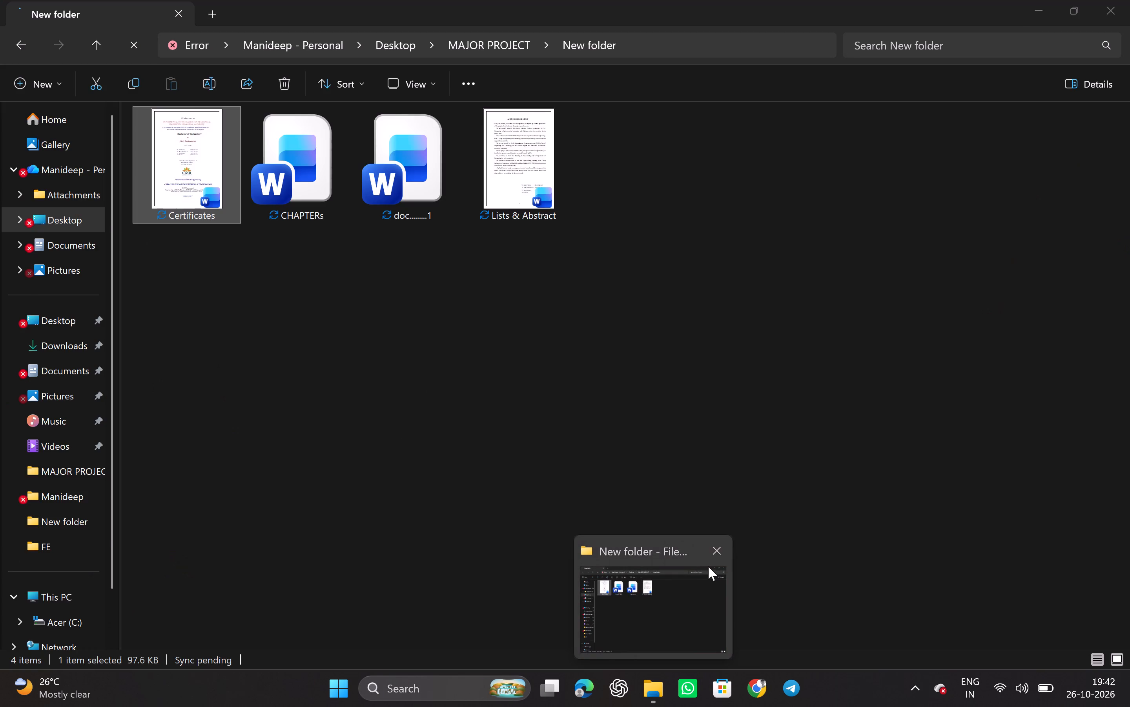
click(713, 558)
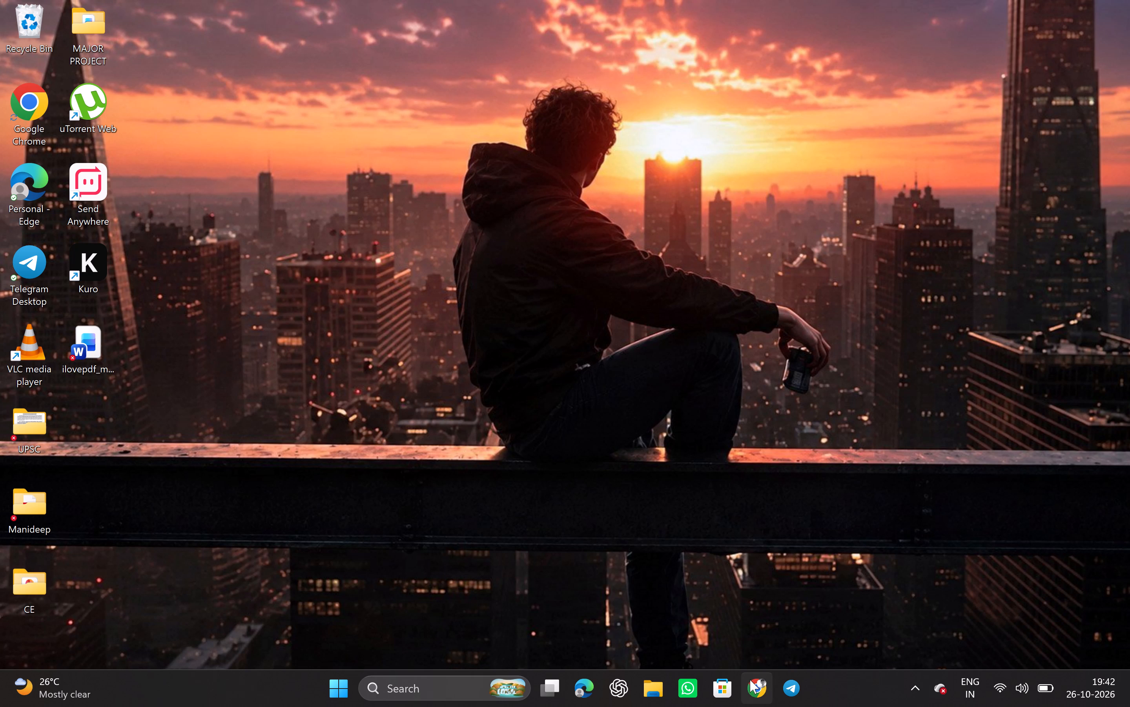
click(750, 680)
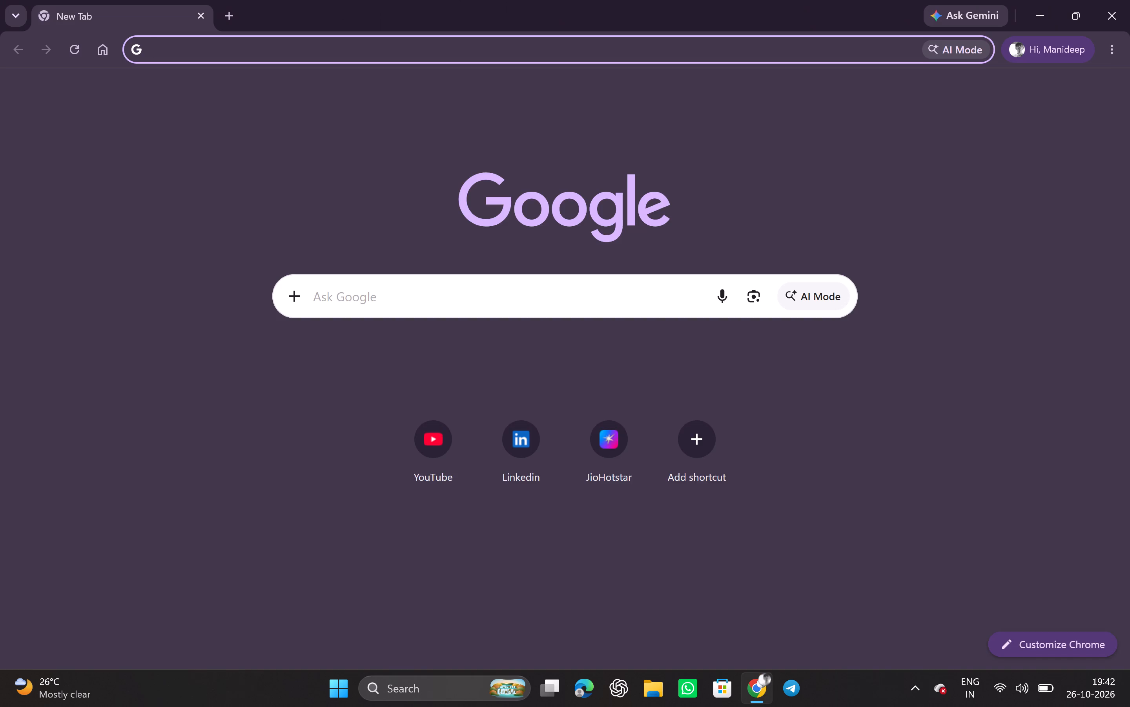
click(442, 285)
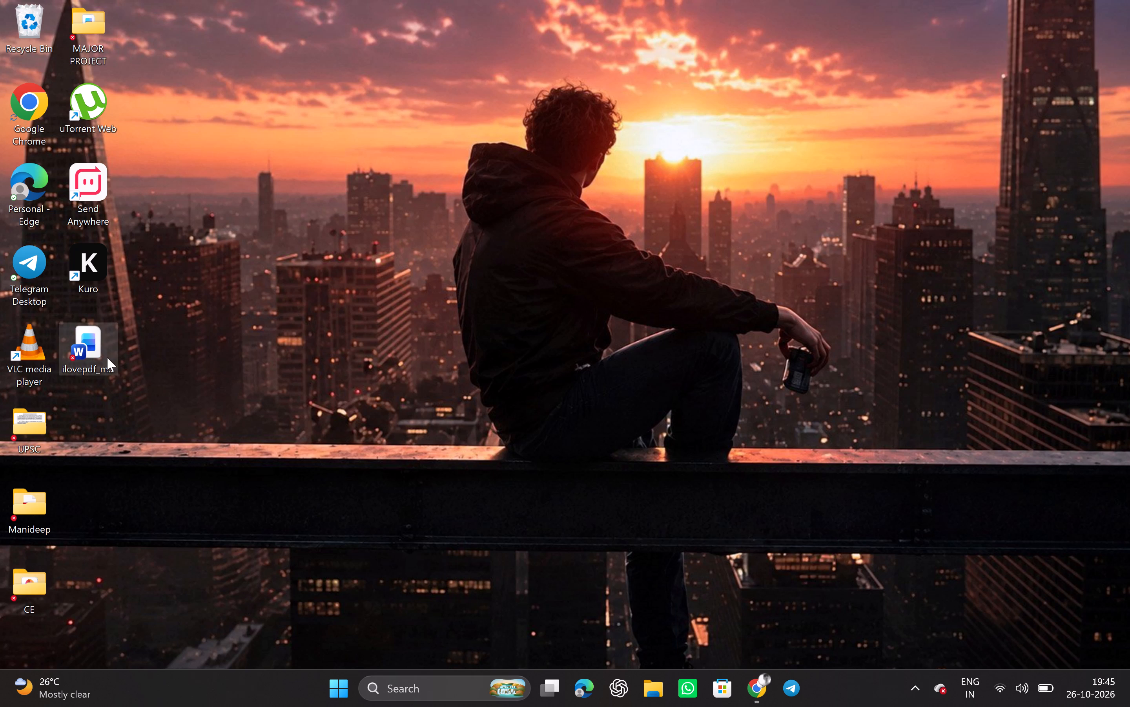
drag(97, 346, 19, 20)
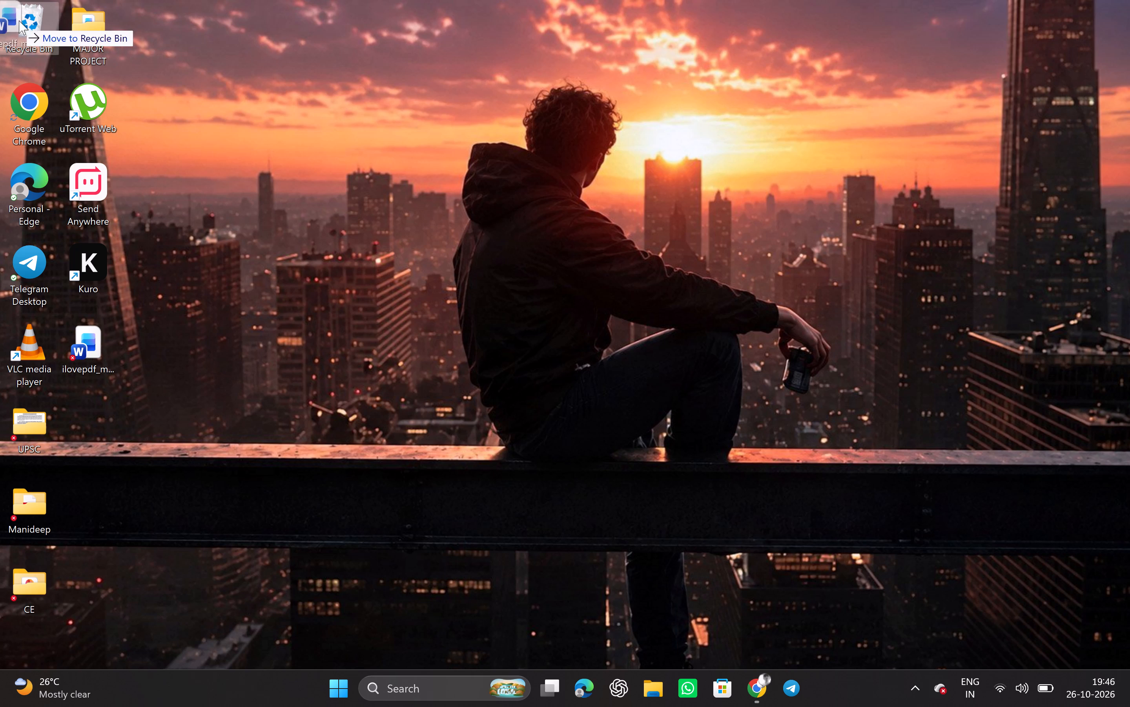
drag(19, 20, 27, 26)
Open the desktop's MAJOR PROJECT folder in a maximized window and create a new folder named PPTs in it.
double_click(92, 21)
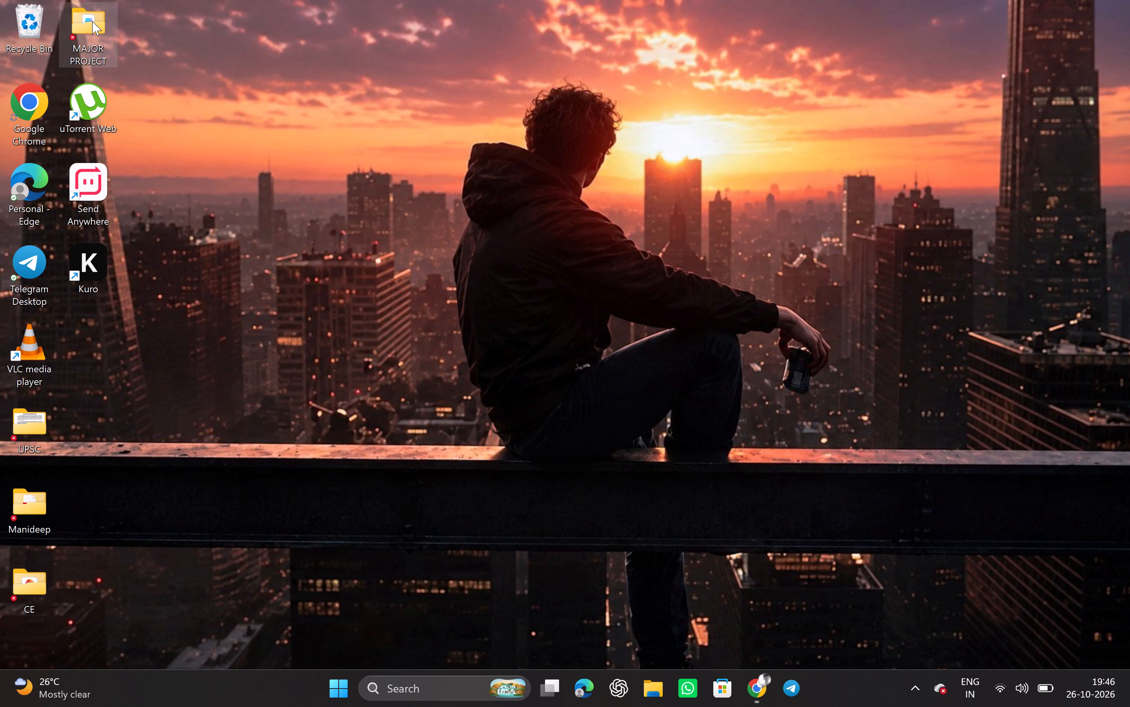
double_click(573, 30)
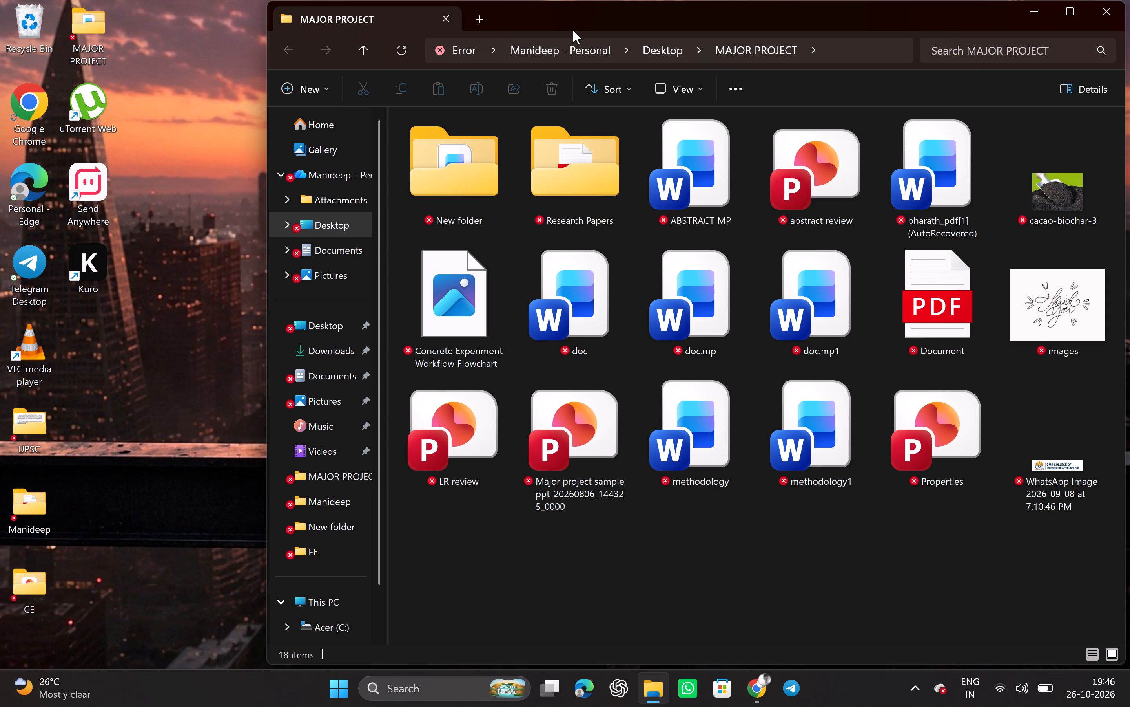
double_click(576, 20)
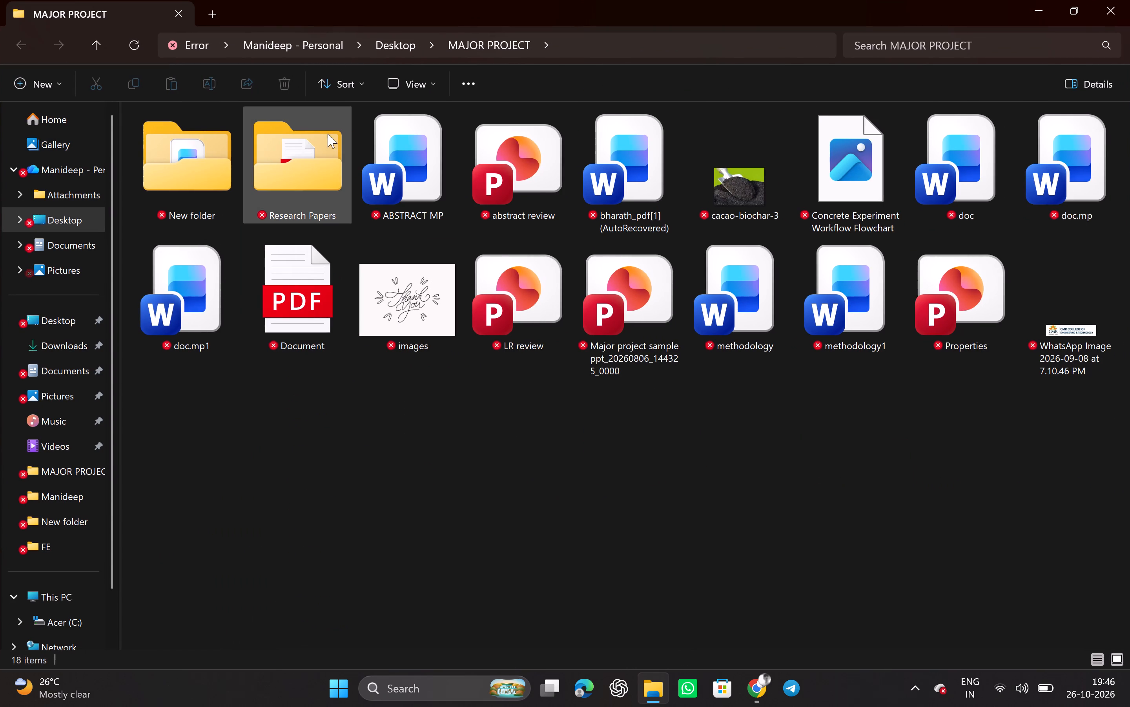
click(184, 185)
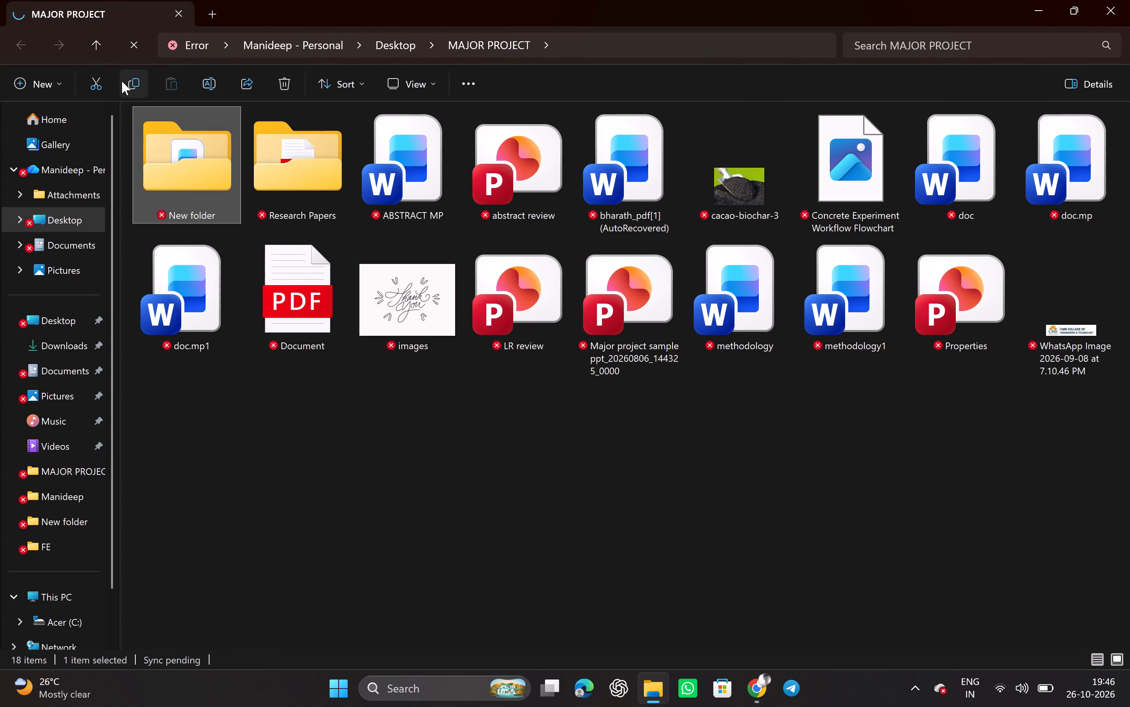
click(23, 76)
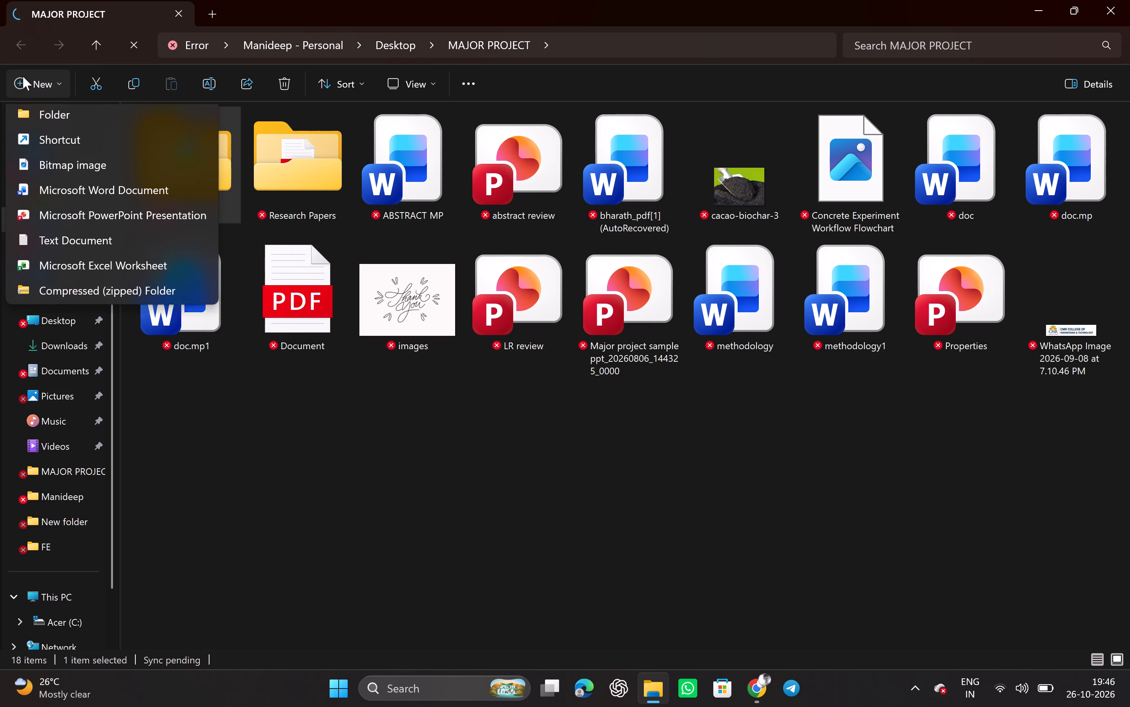
click(109, 116)
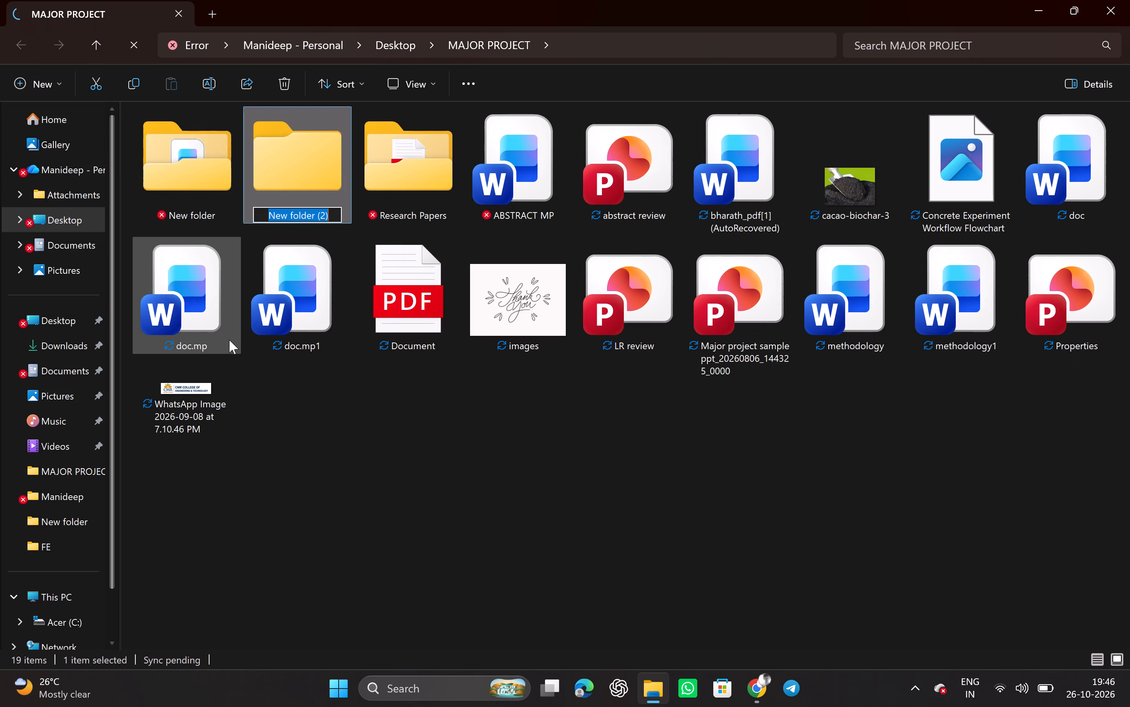
text(PPT)
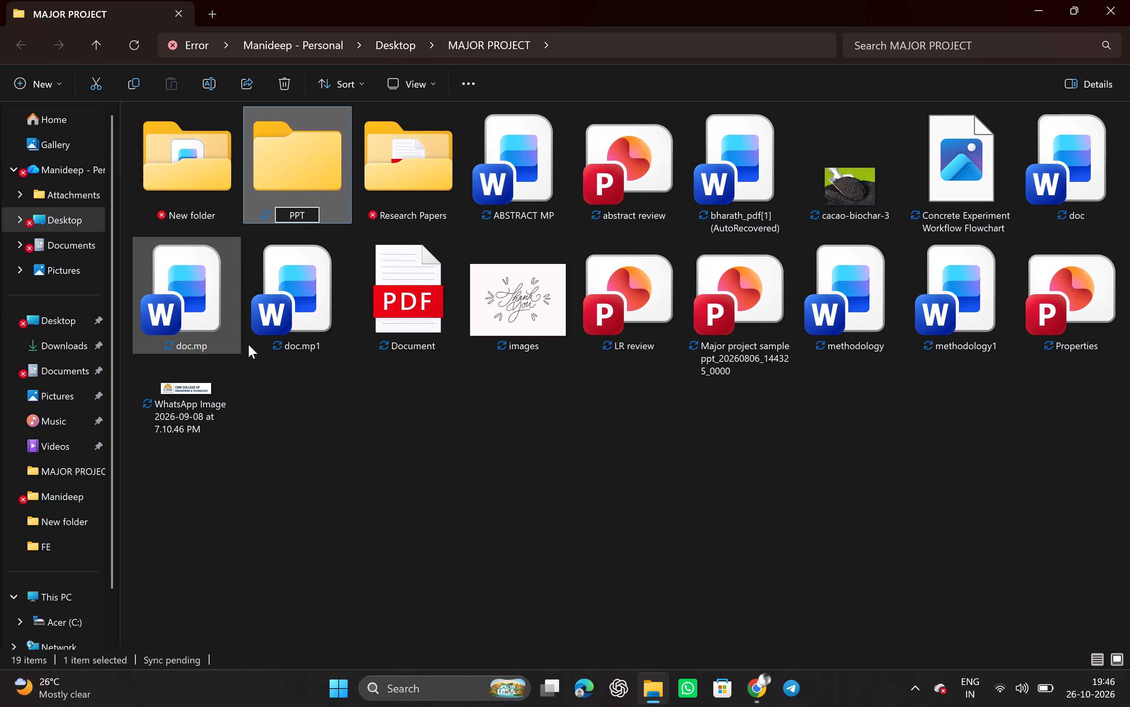
key(s)
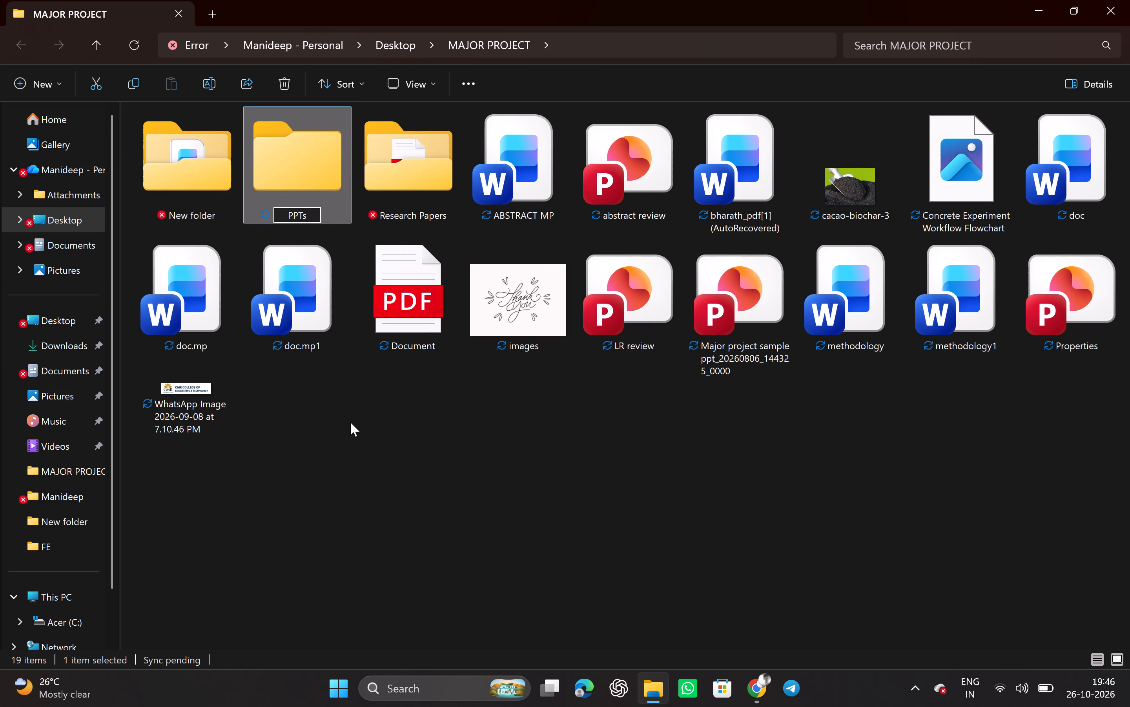
click(353, 425)
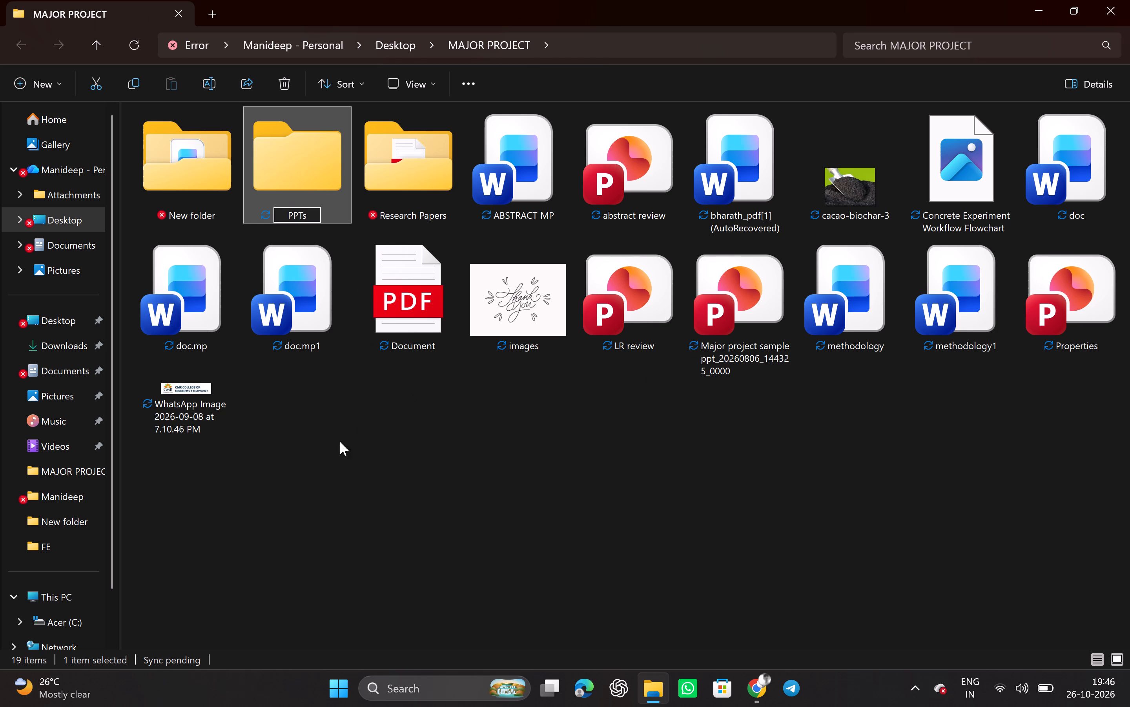
double_click(328, 447)
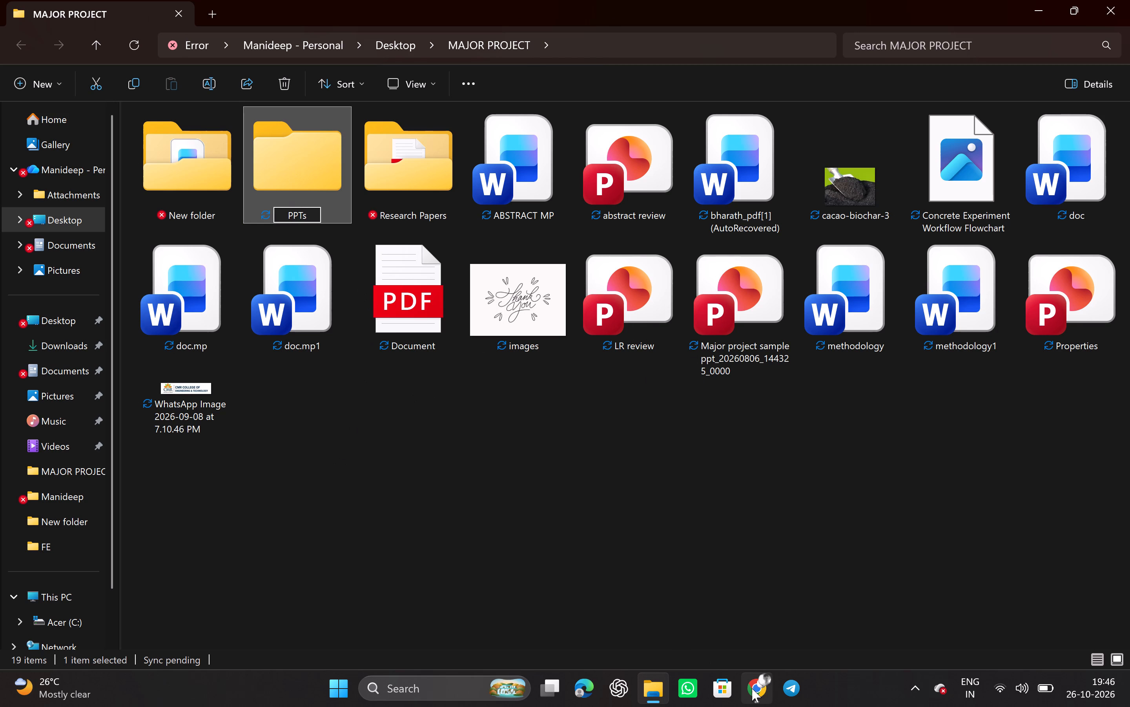
click(752, 687)
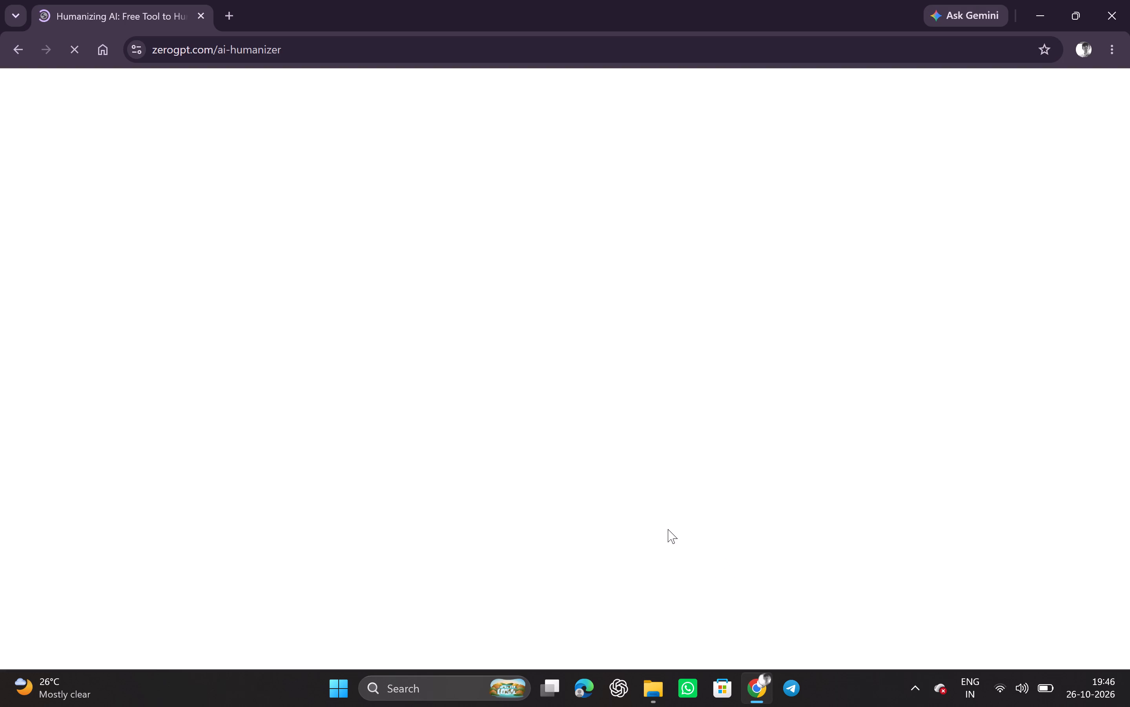
click(652, 687)
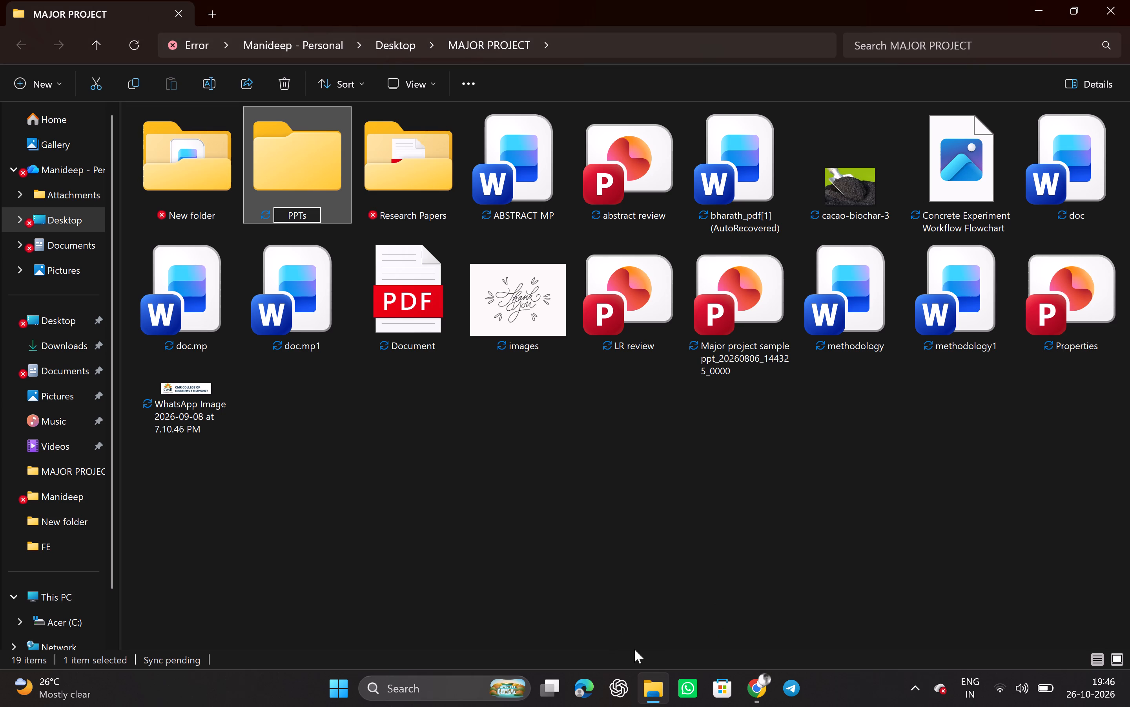
click(305, 175)
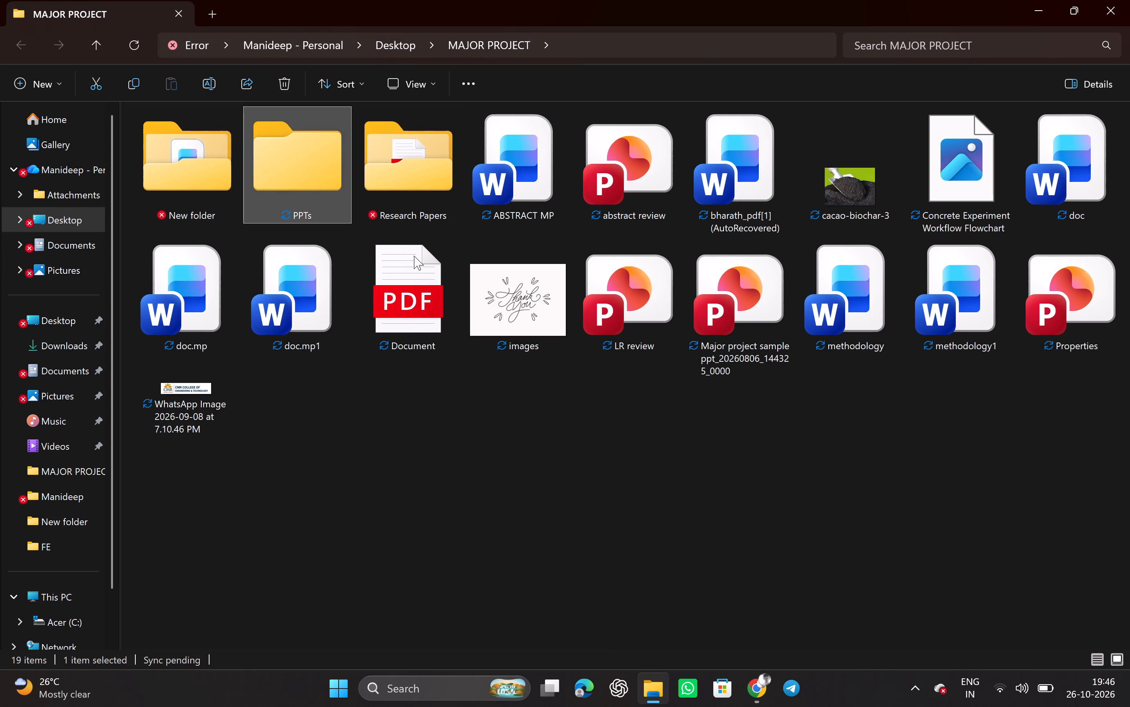
click(472, 445)
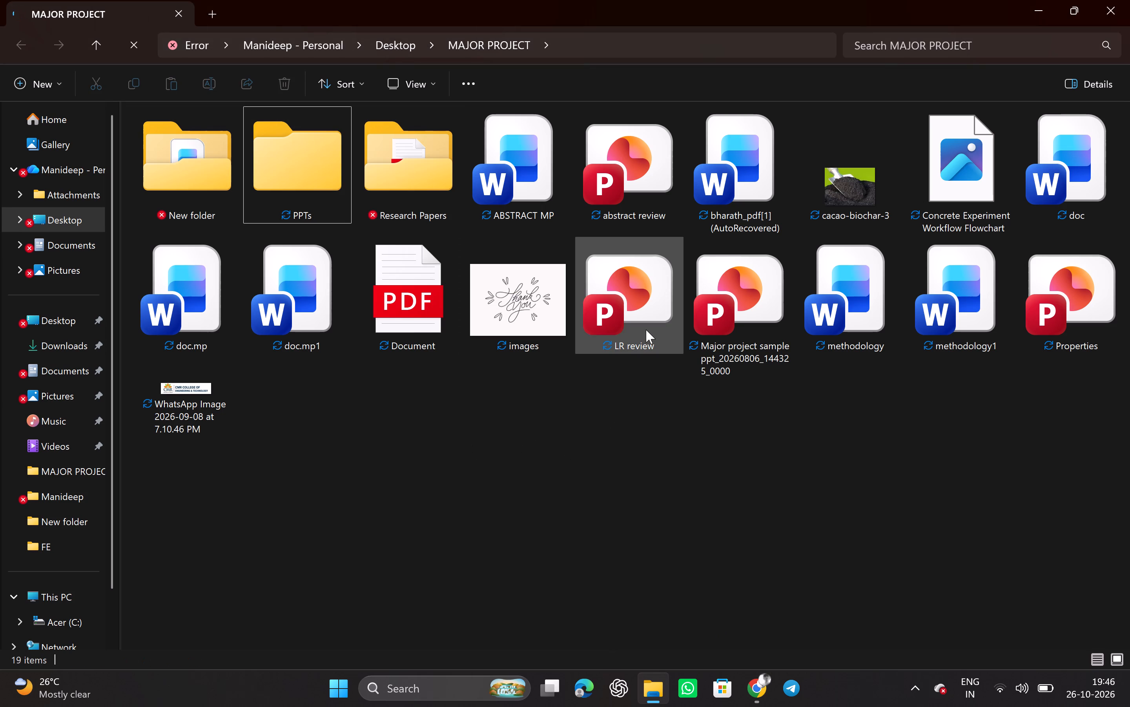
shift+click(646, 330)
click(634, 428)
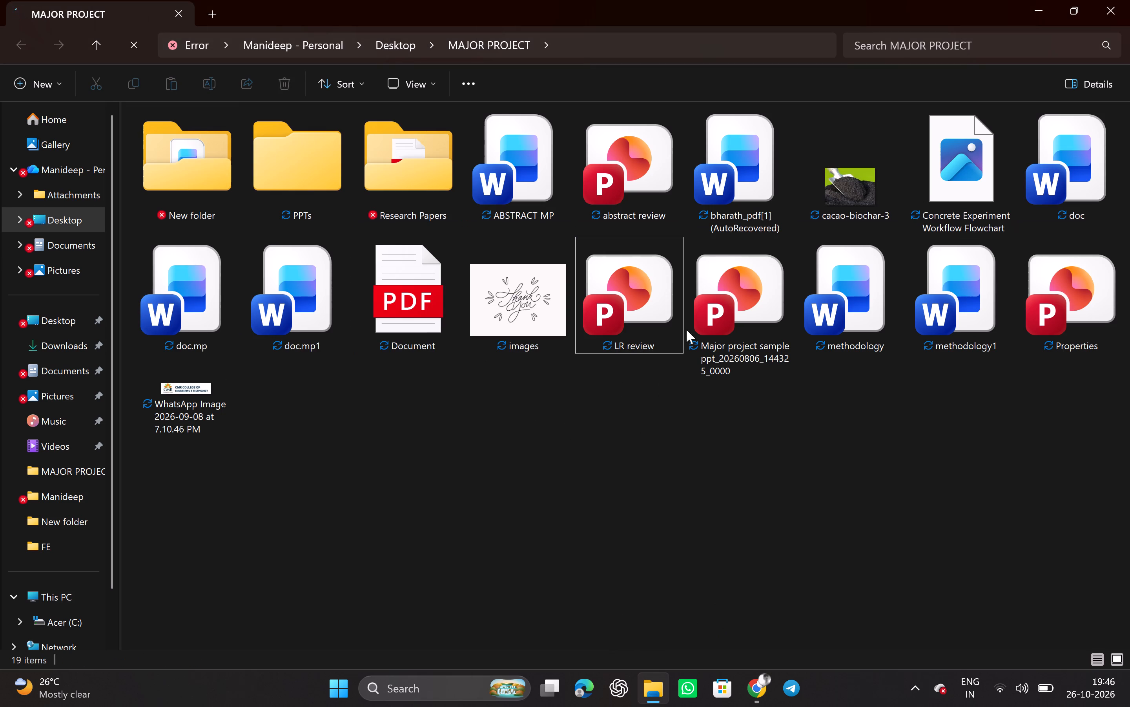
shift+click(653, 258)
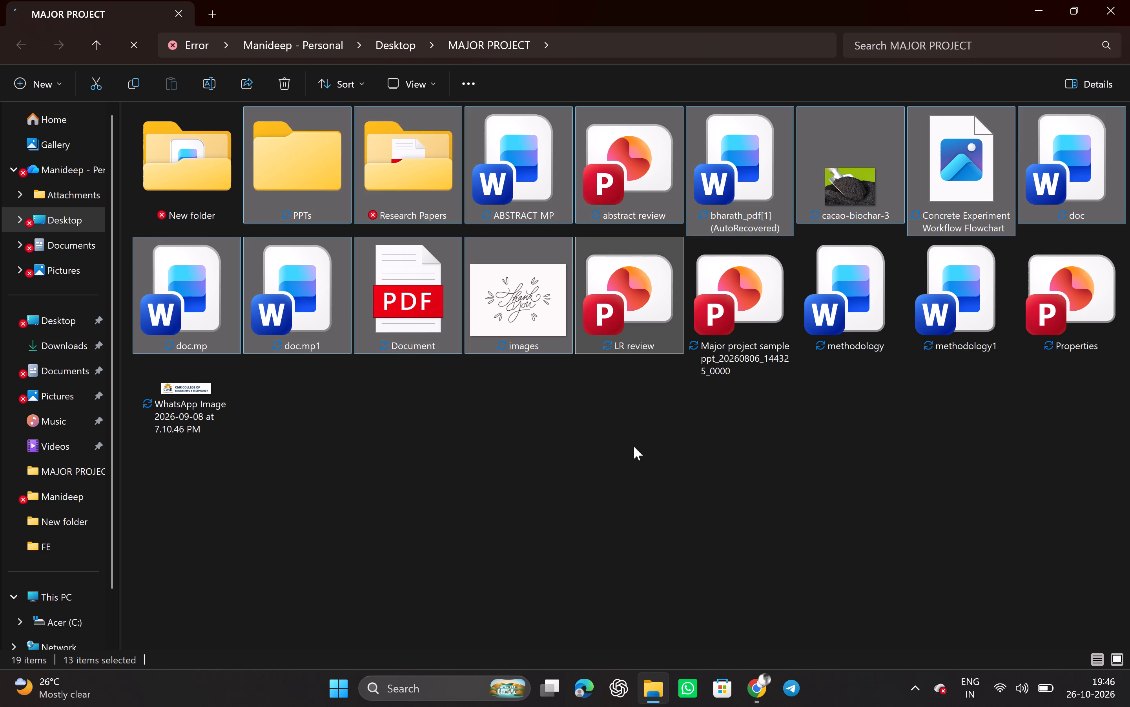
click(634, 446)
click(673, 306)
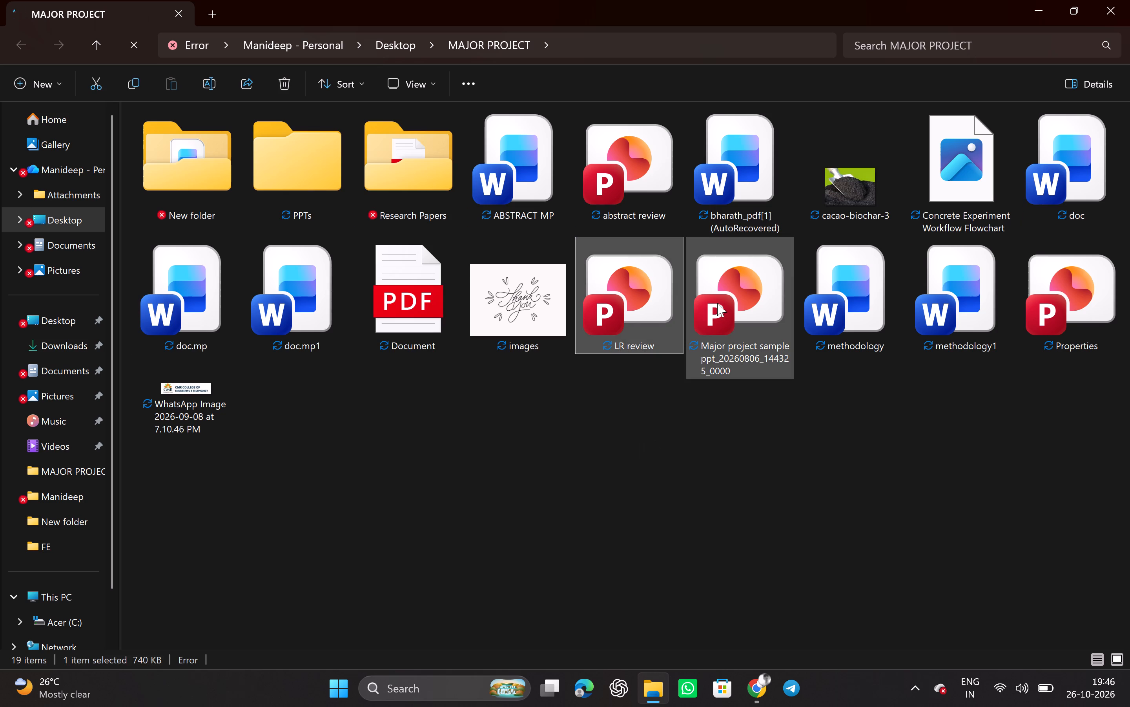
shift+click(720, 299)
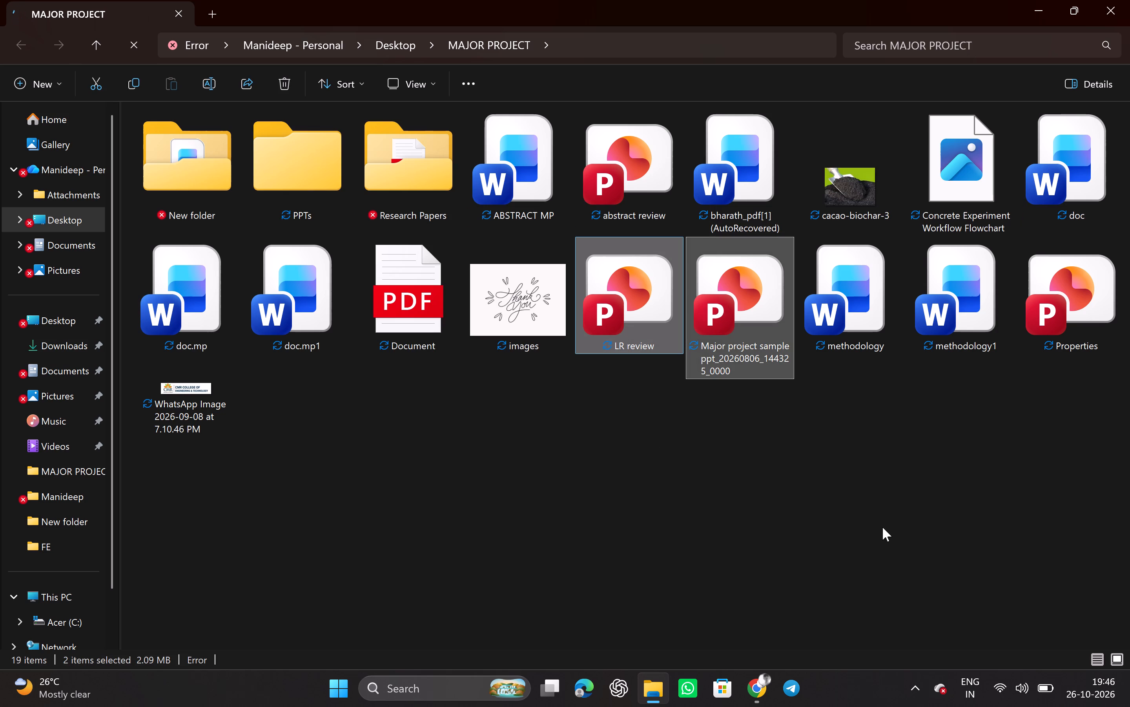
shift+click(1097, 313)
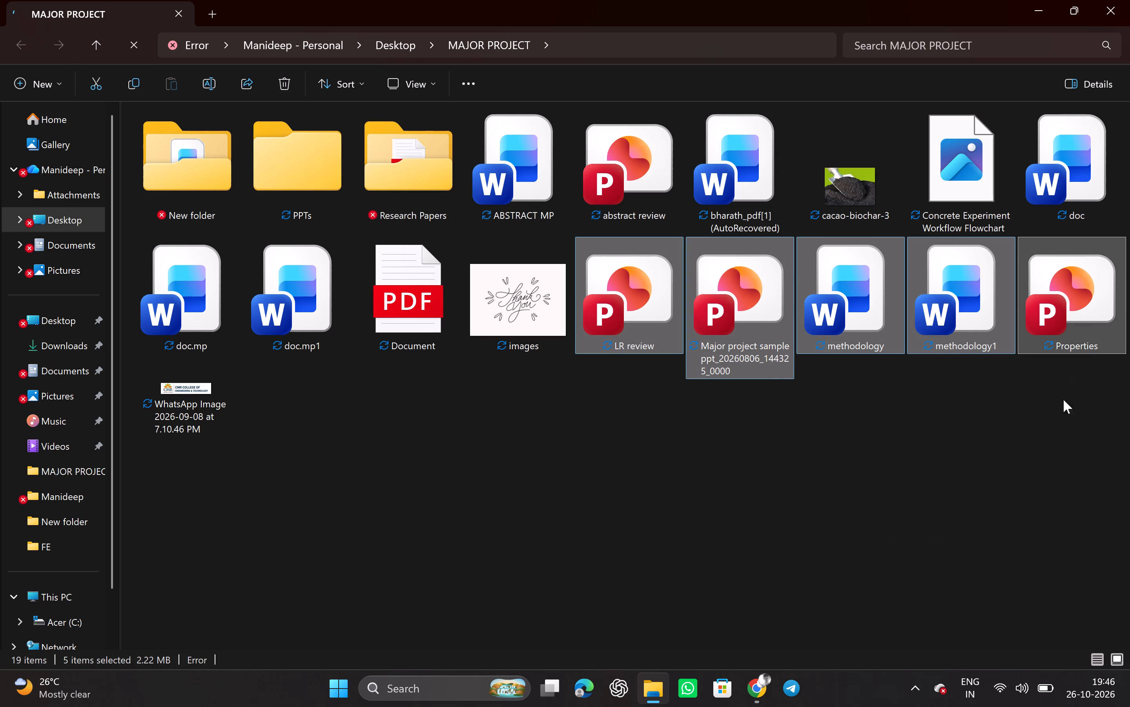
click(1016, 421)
Move the LR review and abstract review presentations from MAJOR PROJECT into the PPTs folder.
drag(635, 269, 287, 198)
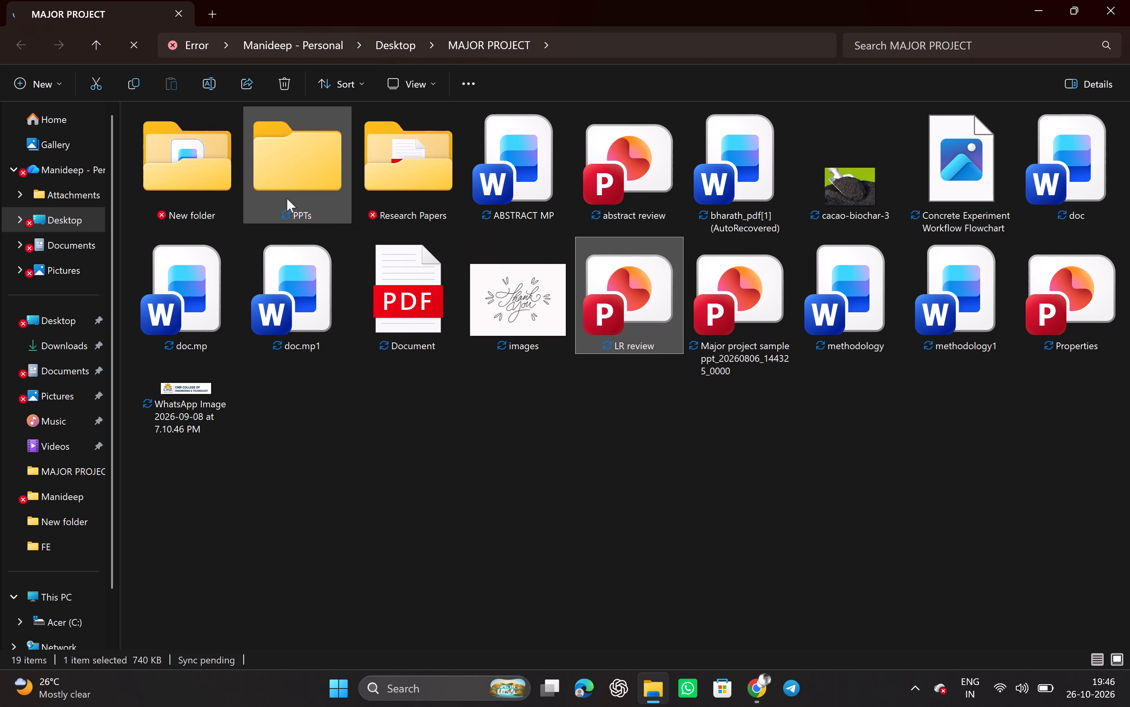
drag(620, 175, 259, 195)
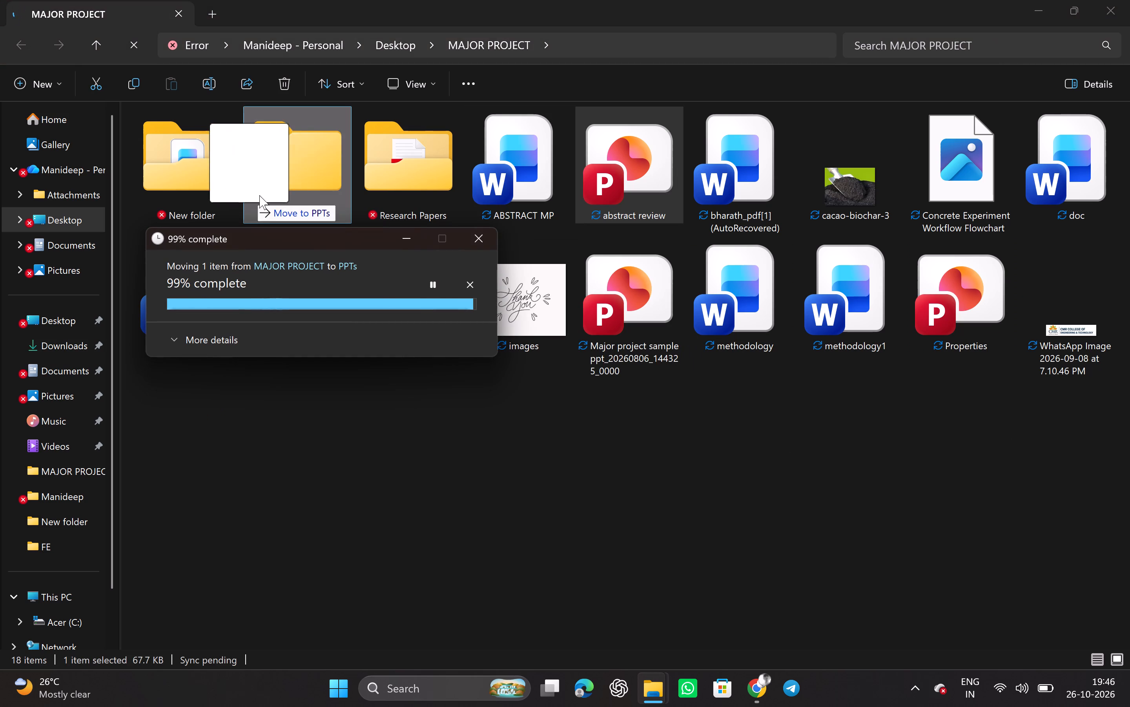
drag(259, 195, 272, 196)
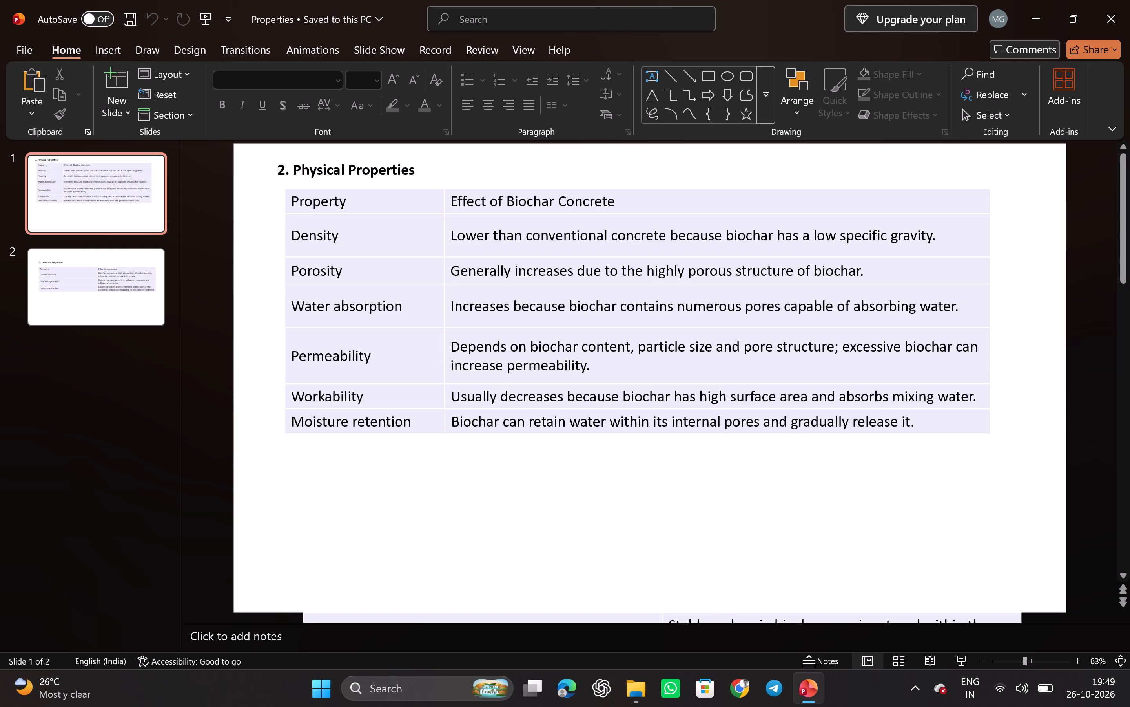
Close the Properties presentation and return to the MAJOR PROJECT folder.
click(1129, 0)
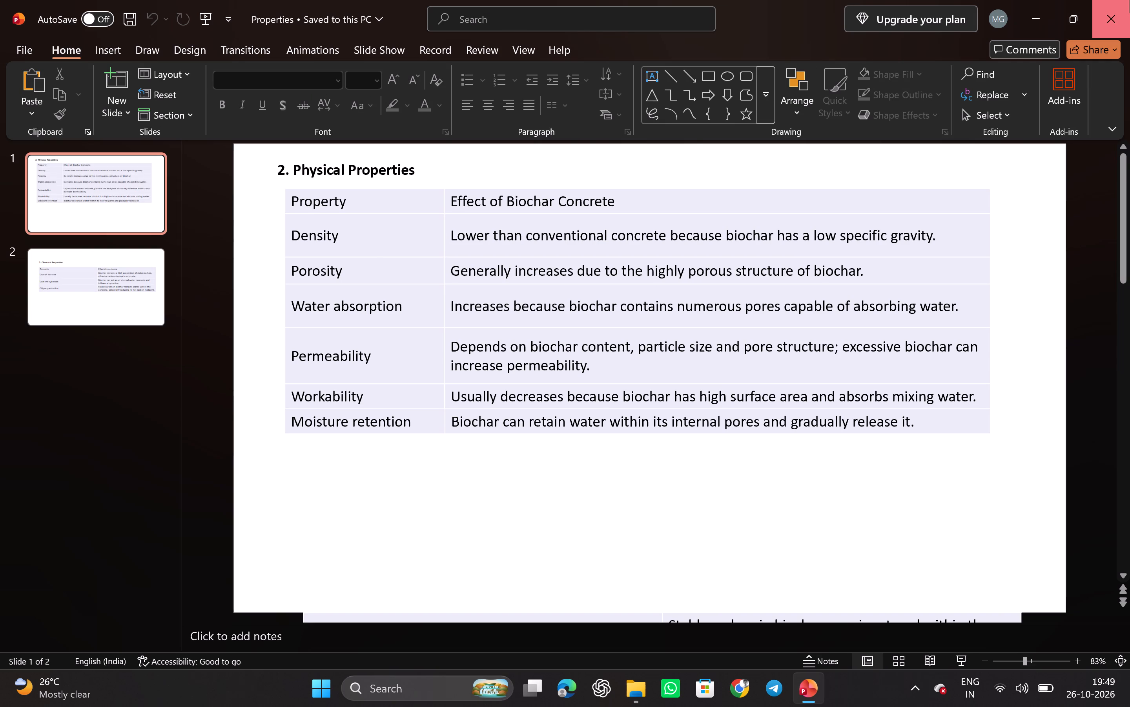
View the MAJOR PROJECT folder's pictures one by one, closing each: the WhatsApp Image, cacao-biochar-3, Concrete Experiment Workflow Flowchart and images.
click(649, 166)
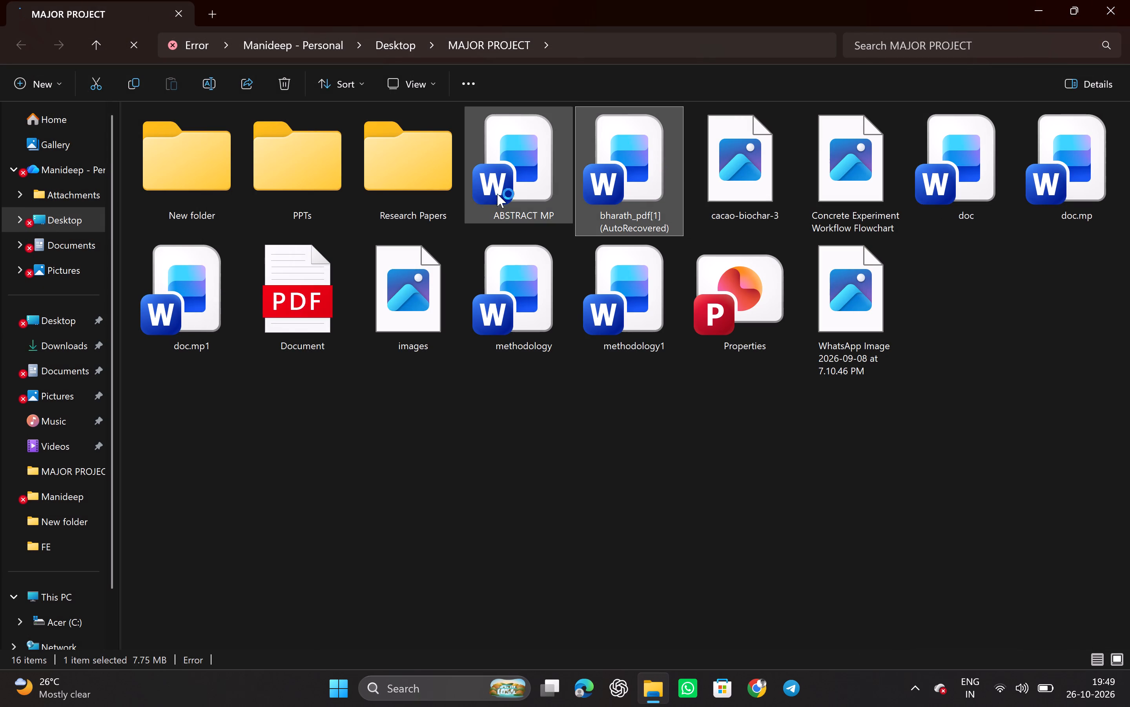
click(775, 304)
double_click(814, 318)
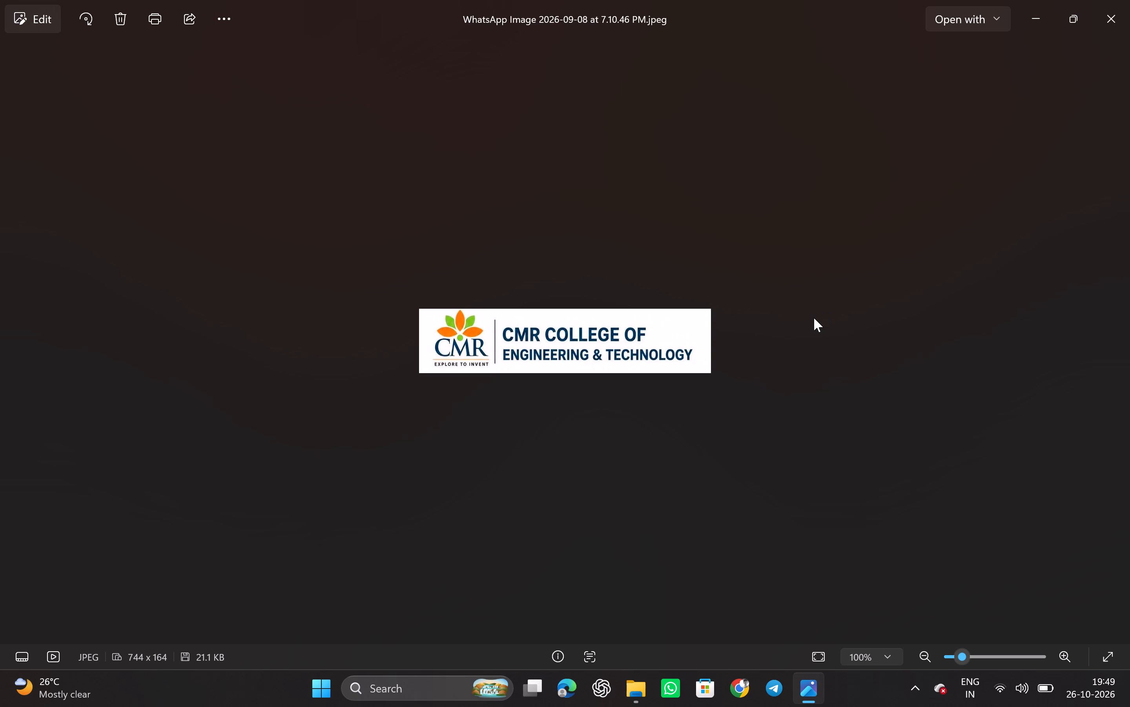
click(1129, 0)
double_click(733, 201)
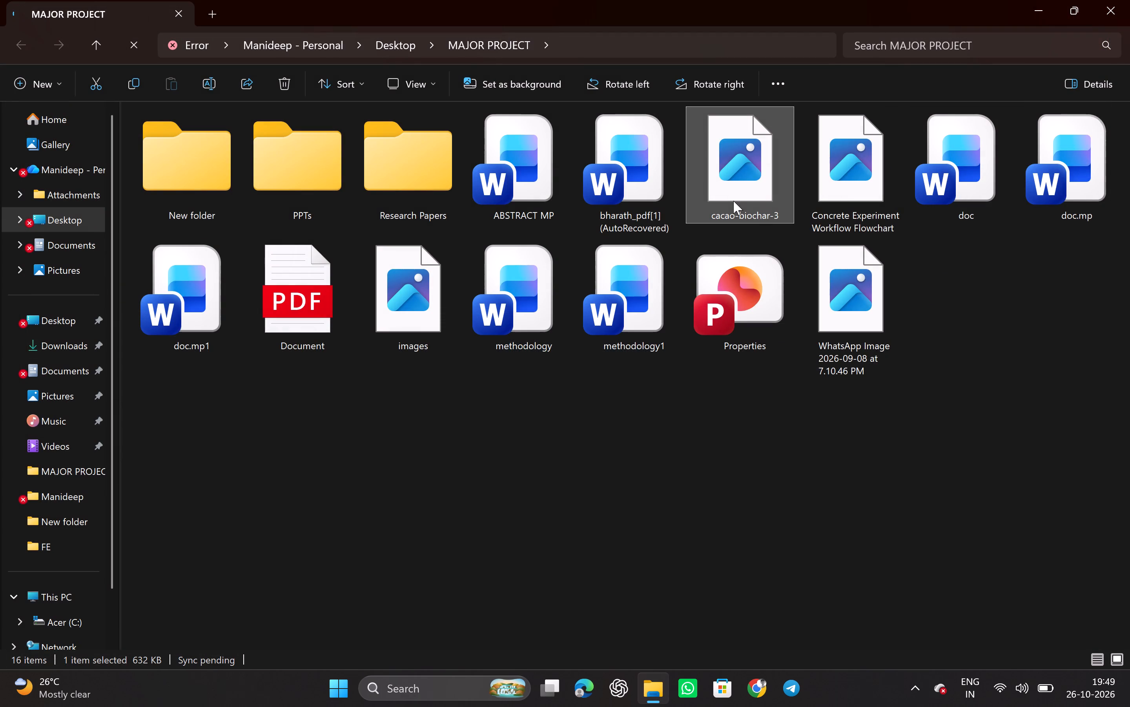
click(1129, 0)
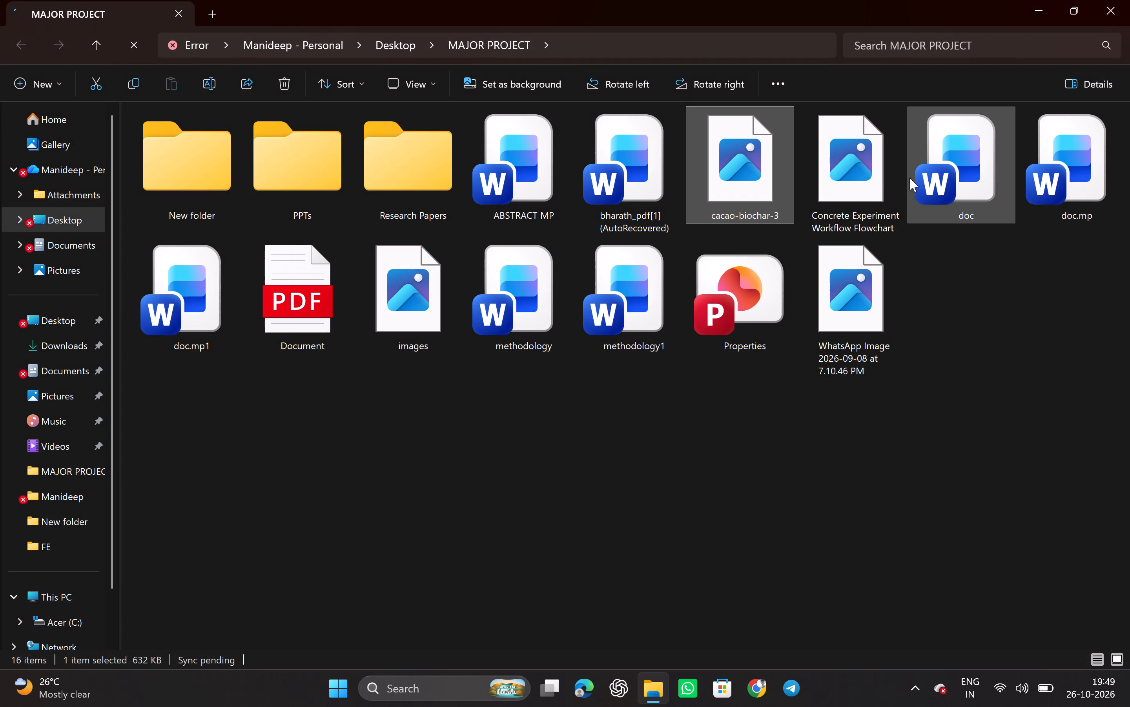
double_click(887, 169)
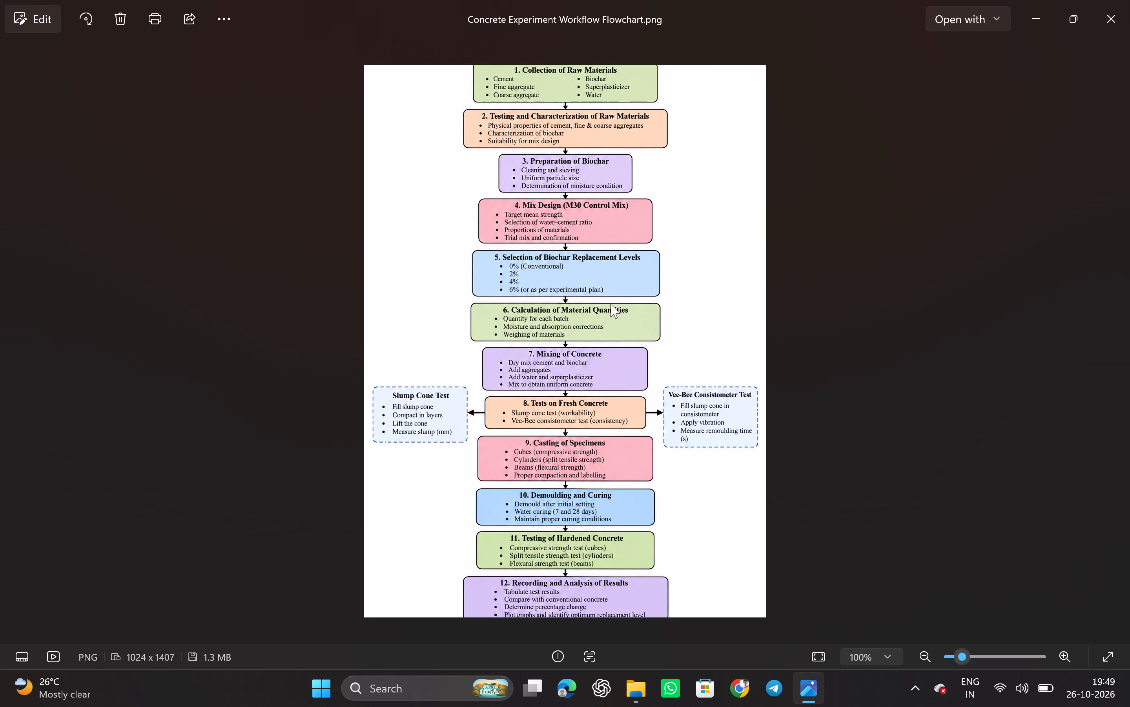
scroll(611, 304, up, 8)
ctrl+scroll(611, 304, down, 5)
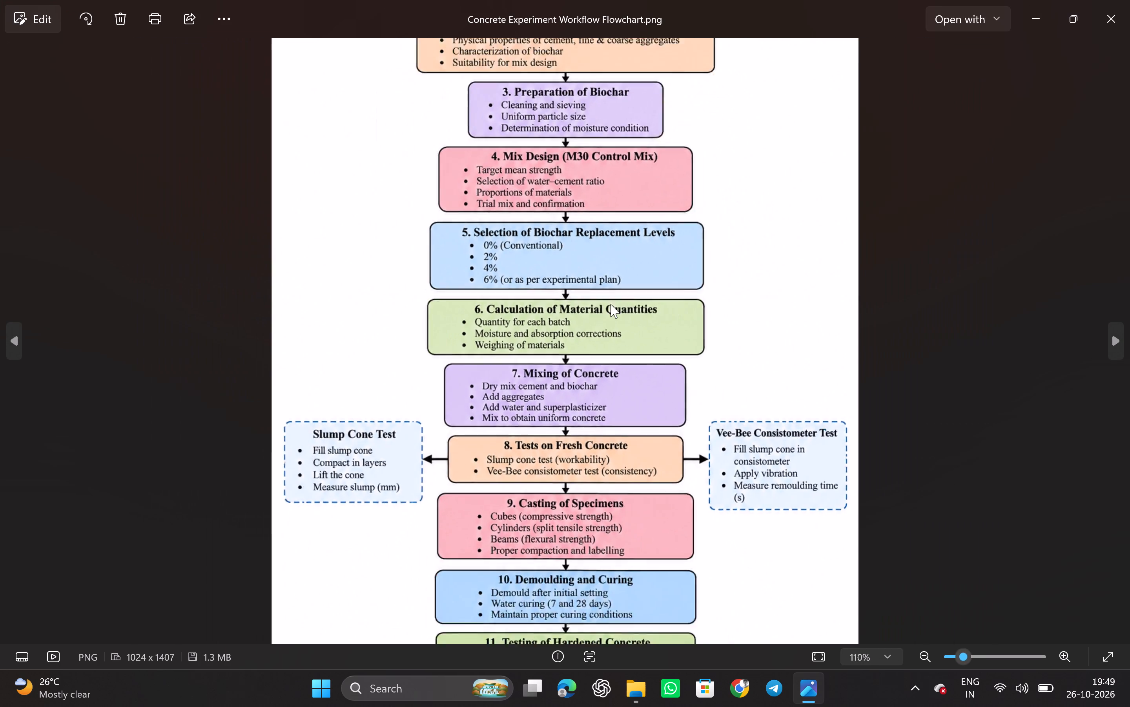
ctrl+scroll(611, 304, down, 5)
click(1129, 0)
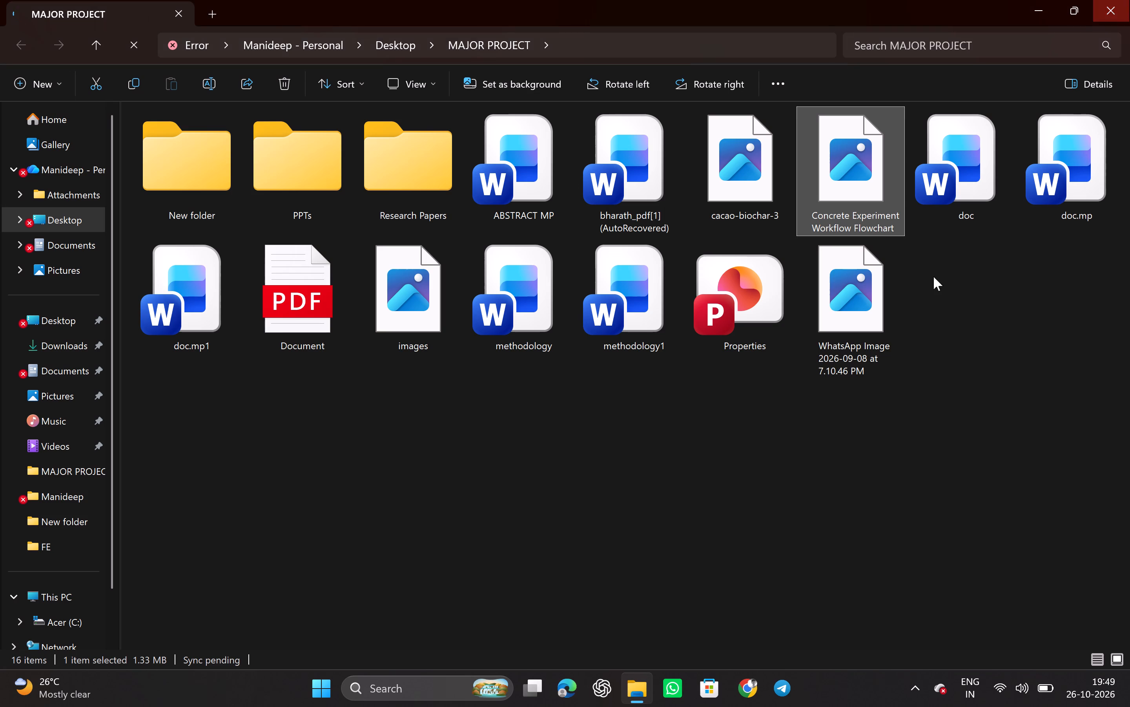
double_click(434, 337)
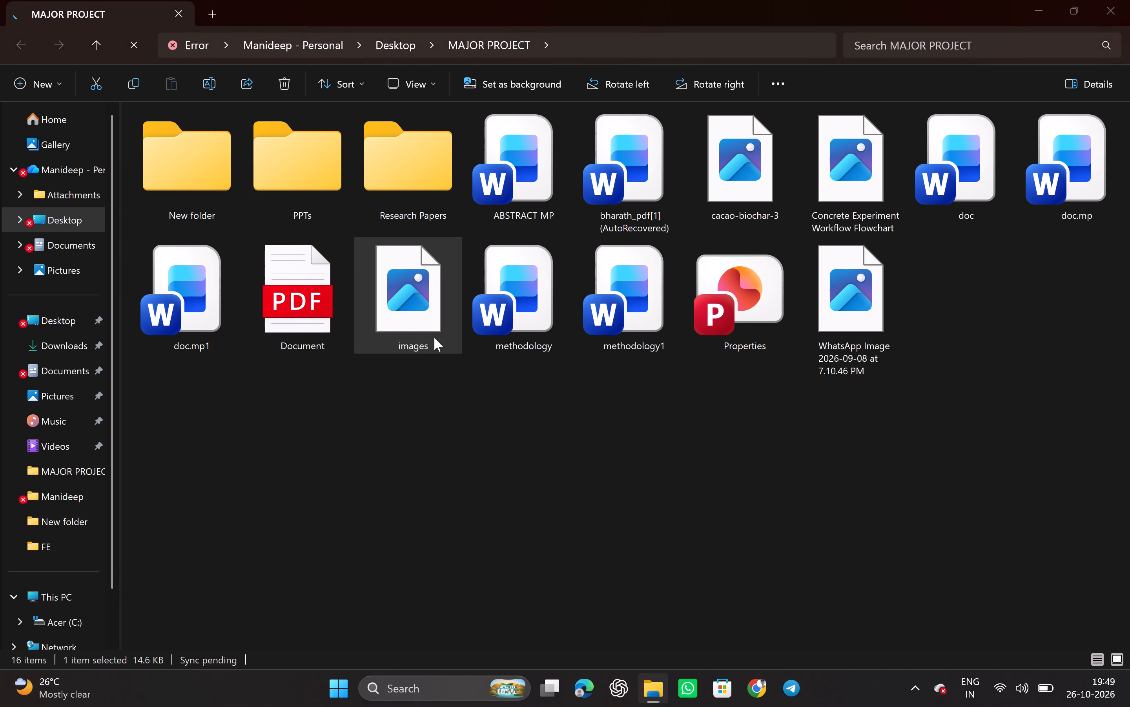
click(1097, 0)
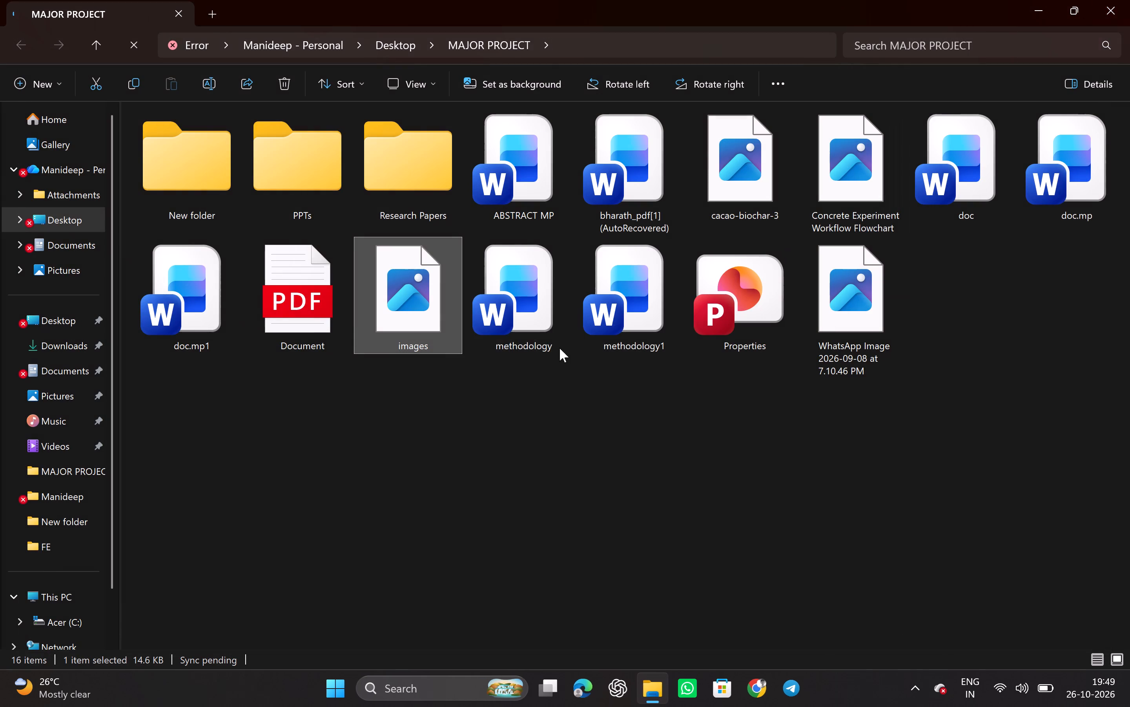
Open New folder inside MAJOR PROJECT to check its contents, and return to the MAJOR PROJECT folder.
click(186, 331)
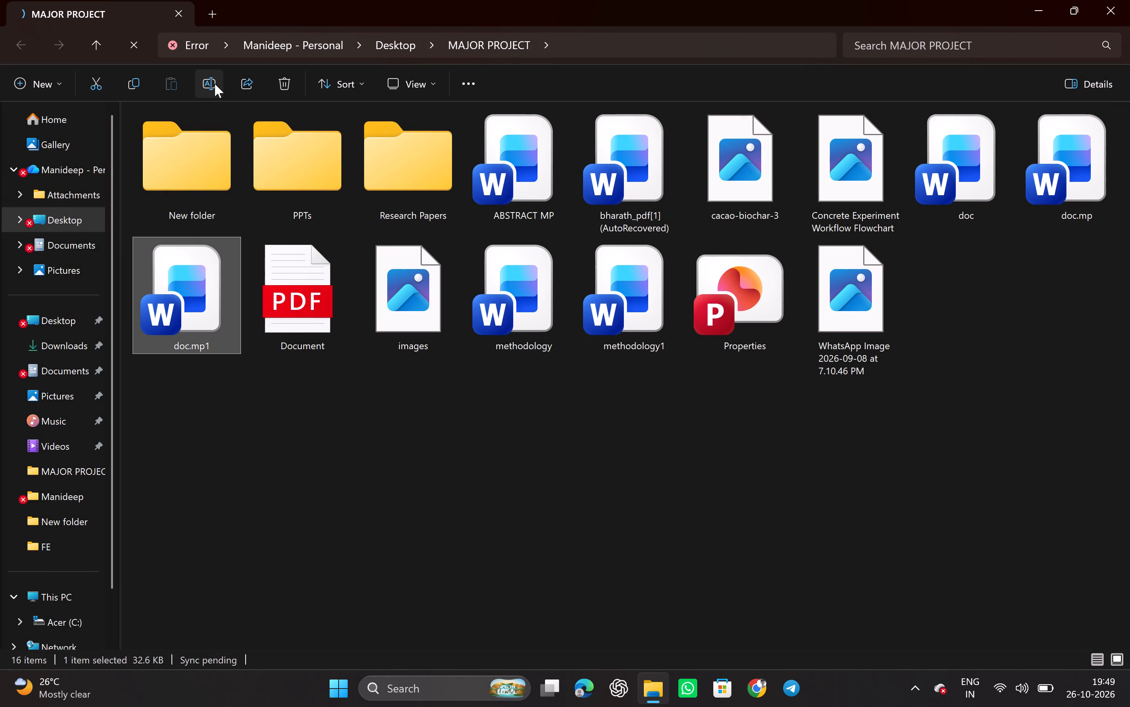
click(213, 191)
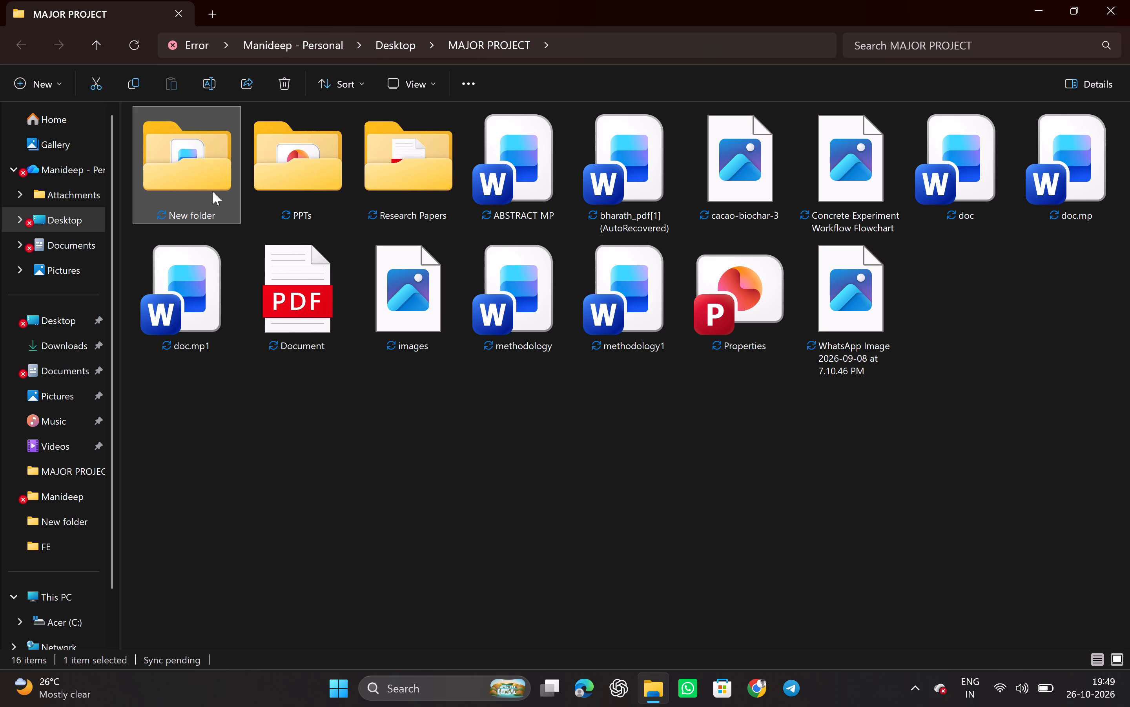
double_click(213, 191)
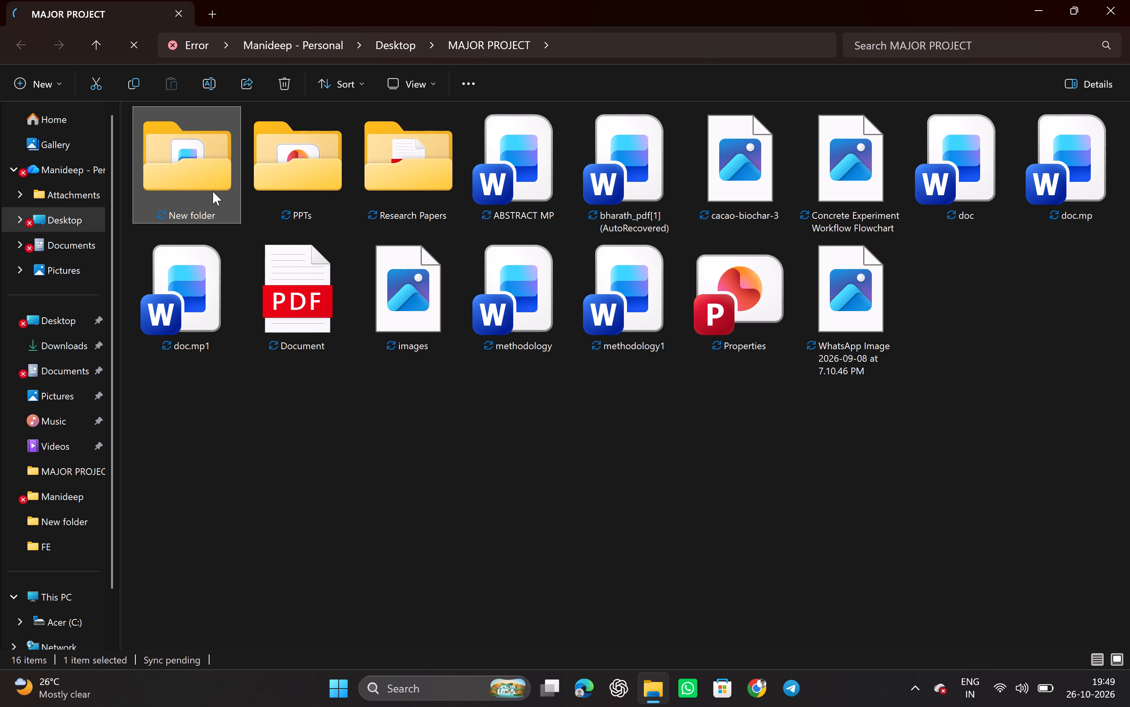
double_click(213, 211)
click(26, 48)
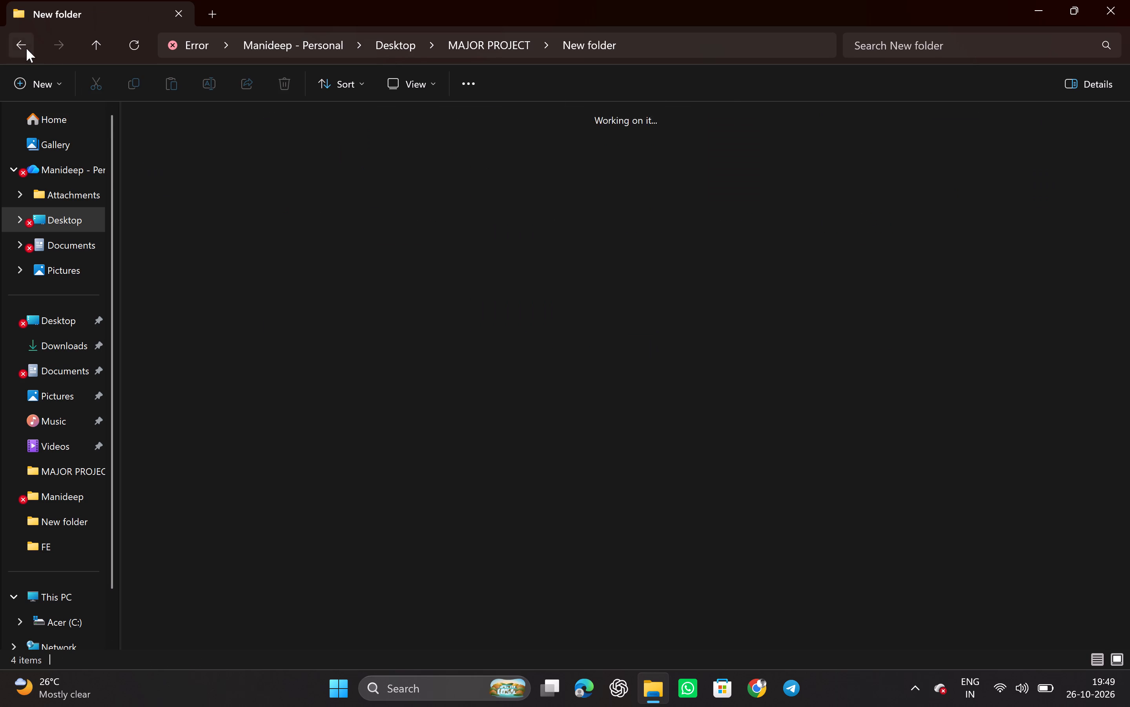
Rename New folder as MAIN.
right_click(188, 158)
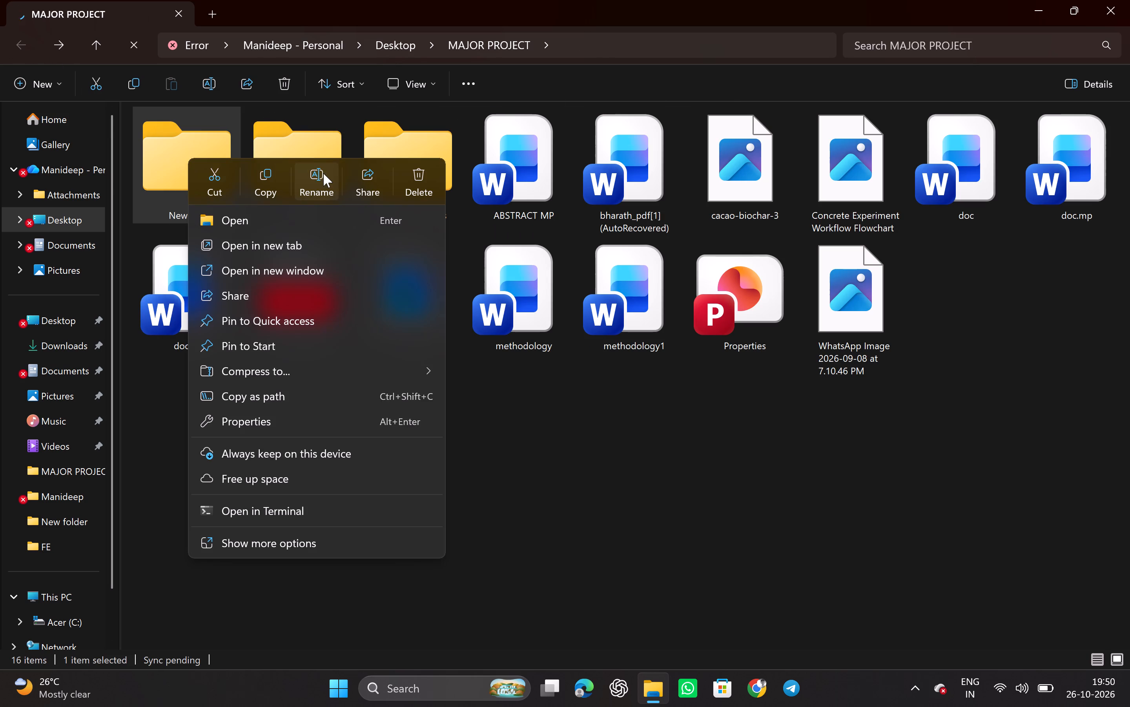
click(329, 172)
key(BackSpace)
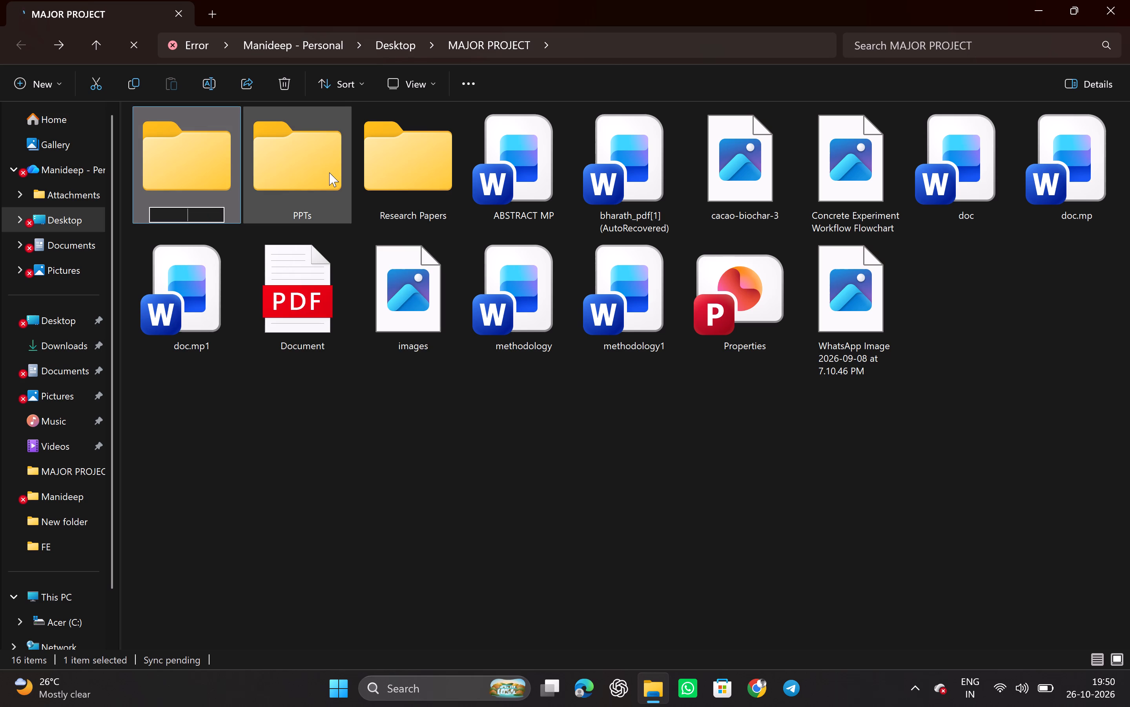
text(MAIN)
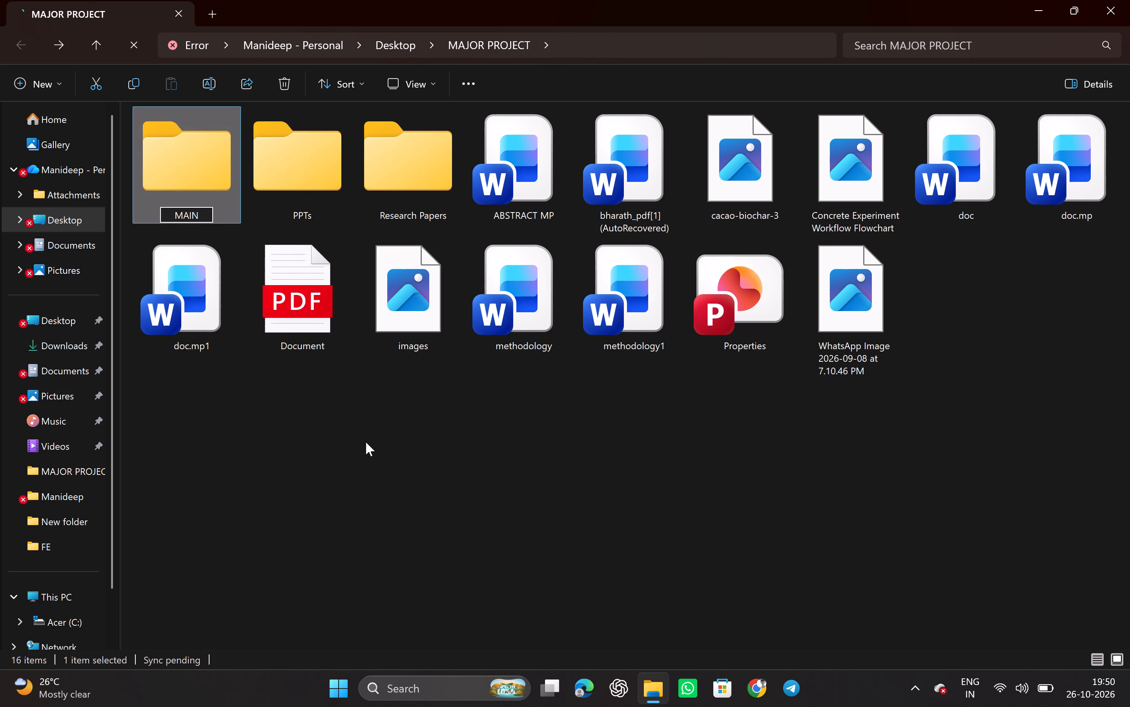
click(363, 441)
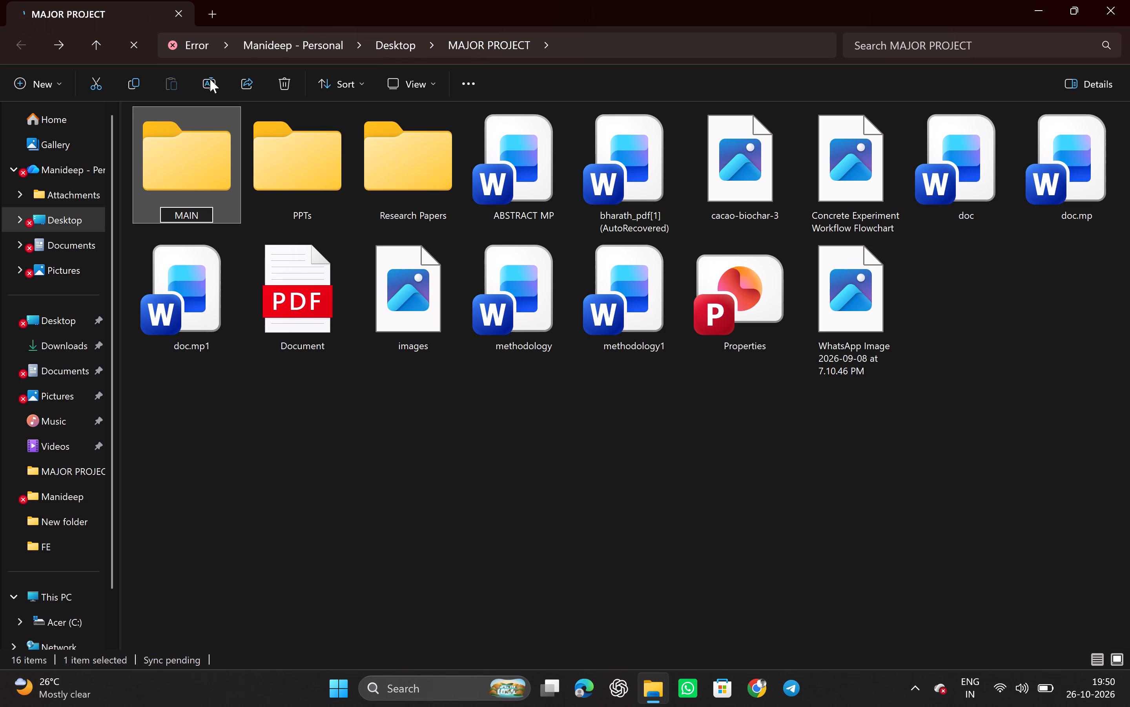
Create a new folder named SAMPLES in the MAJOR PROJECT folder.
click(20, 87)
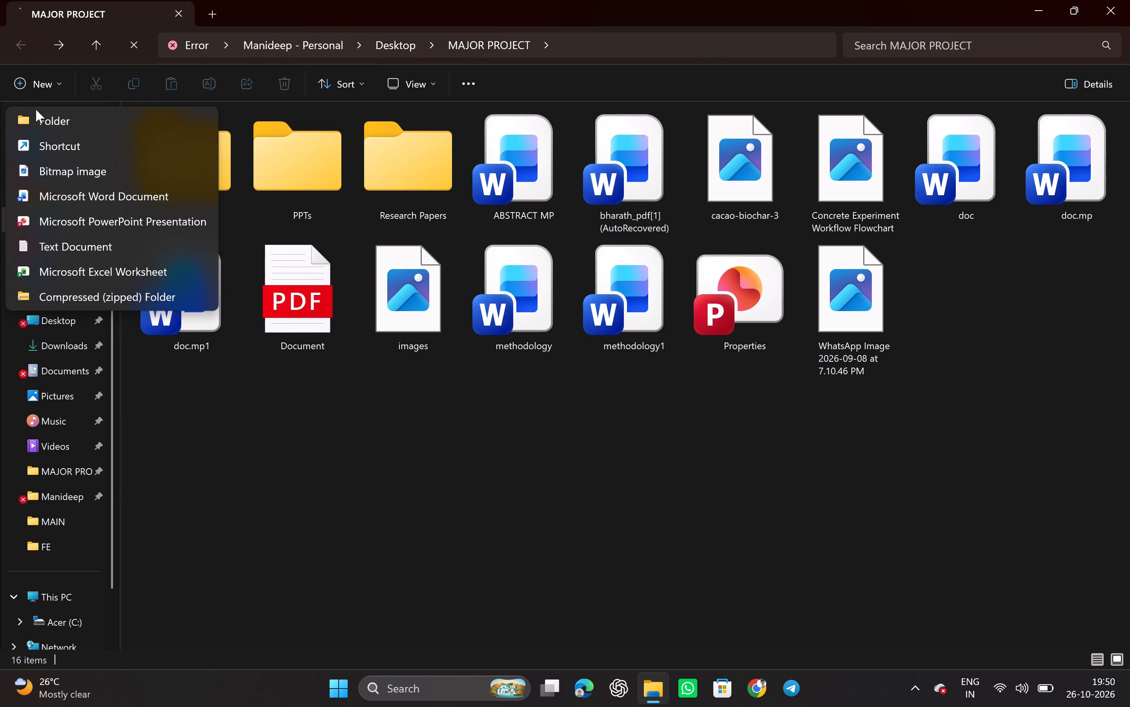
click(36, 109)
click(40, 121)
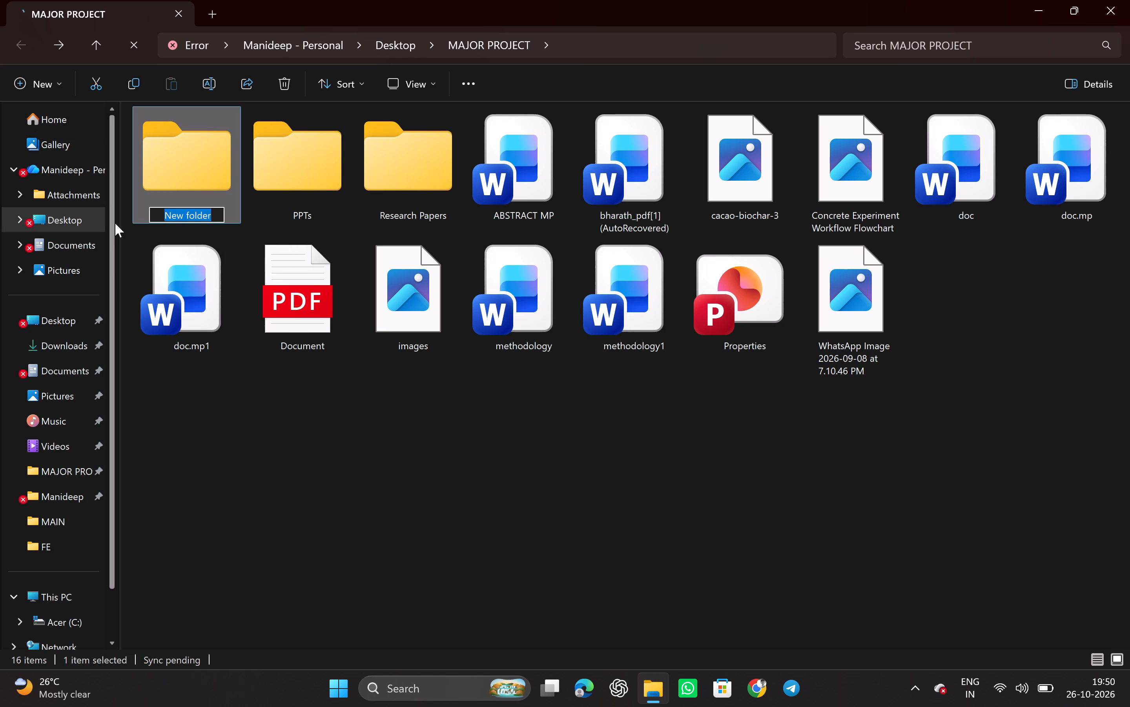
text(SAMPLEE)
key(BackSpace)
key(s)
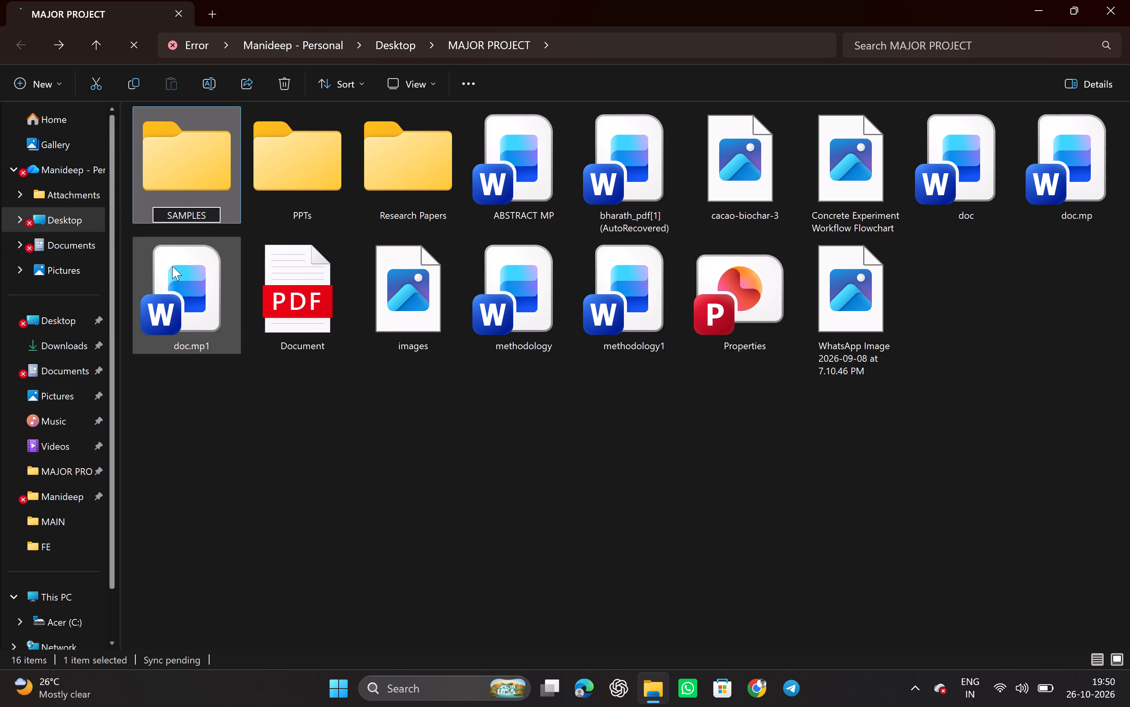
click(307, 460)
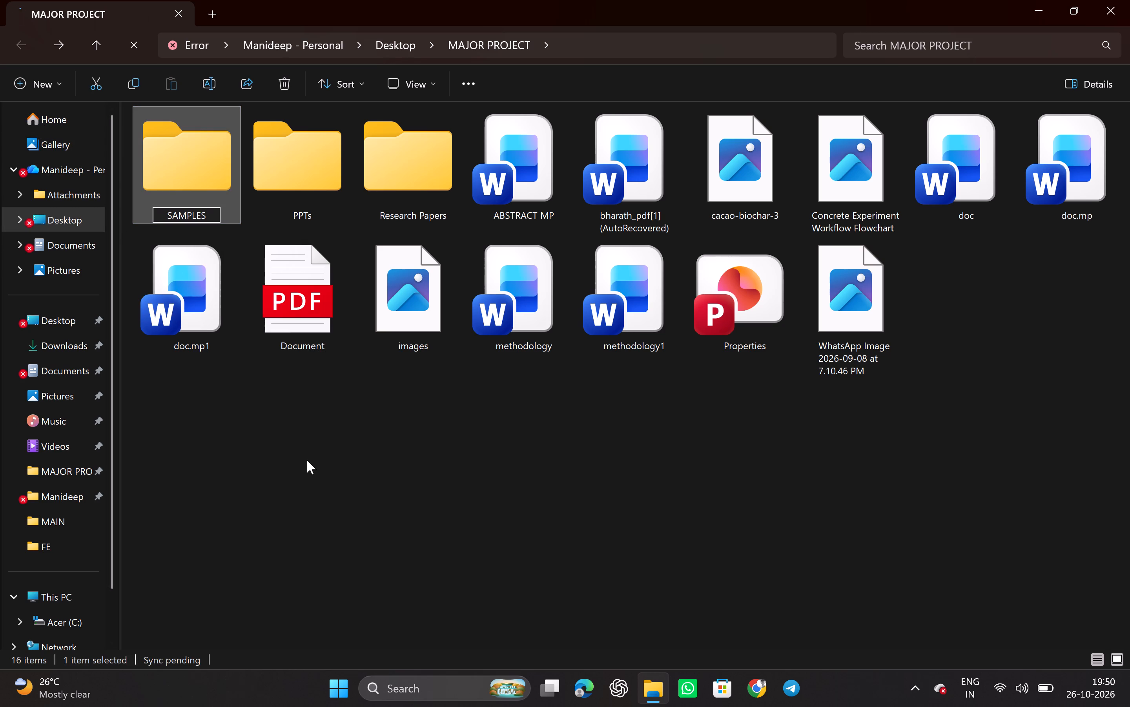
click(307, 460)
click(315, 467)
Open the MAIN folder to check its contents, and return to the MAJOR PROJECT folder.
double_click(195, 165)
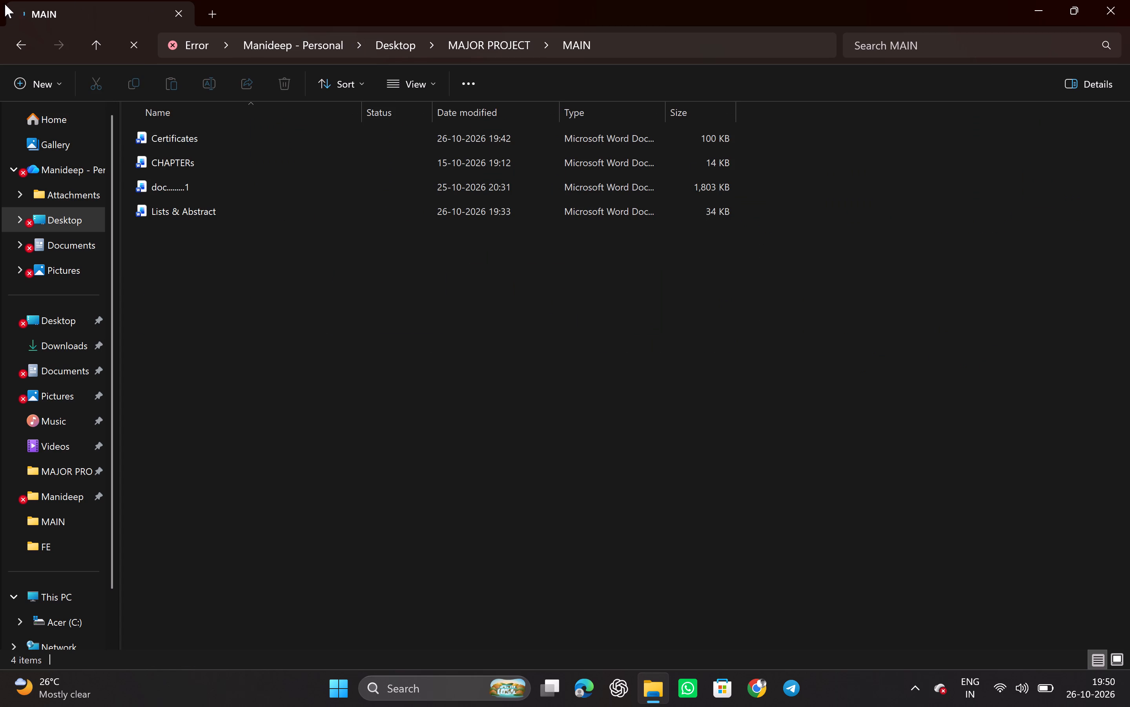
click(25, 48)
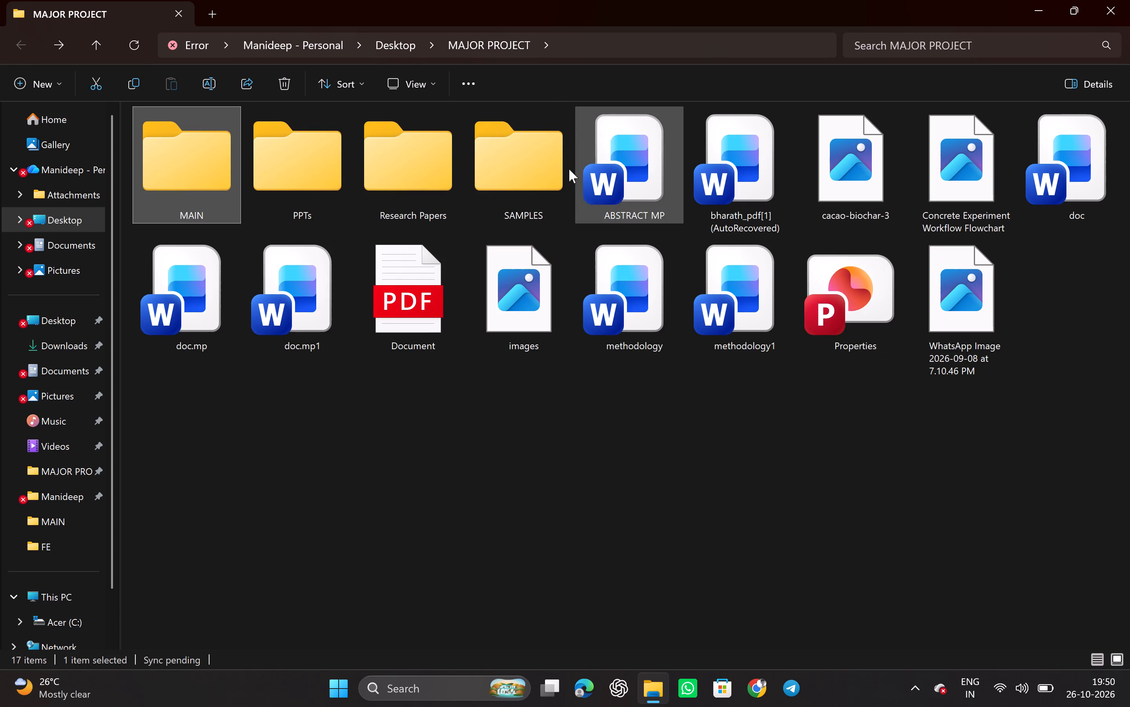
click(651, 490)
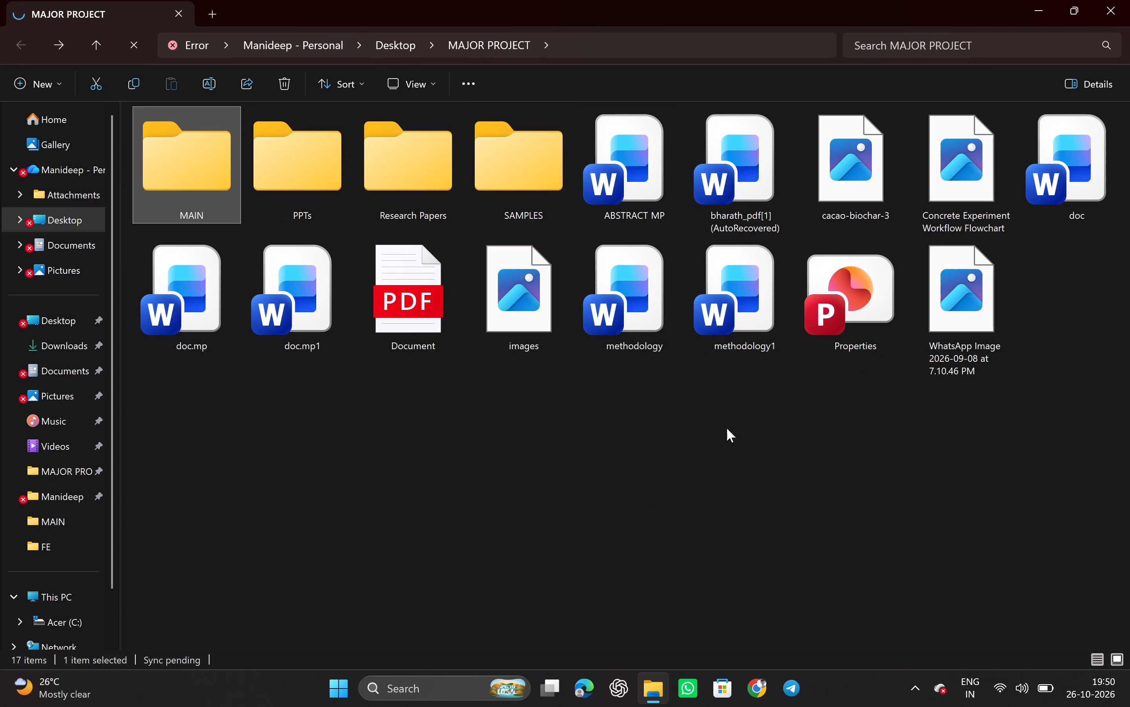
Open the methodology1 document, look through its pages to the end, and close it.
double_click(761, 307)
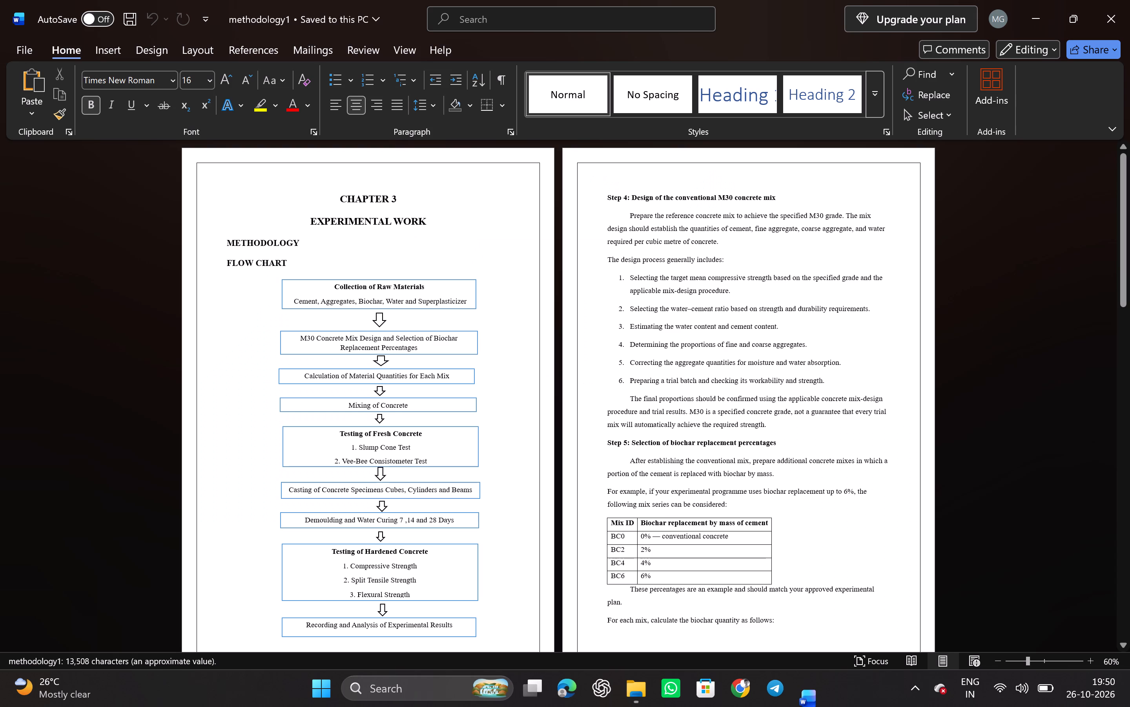
scroll(581, 494, down, 15)
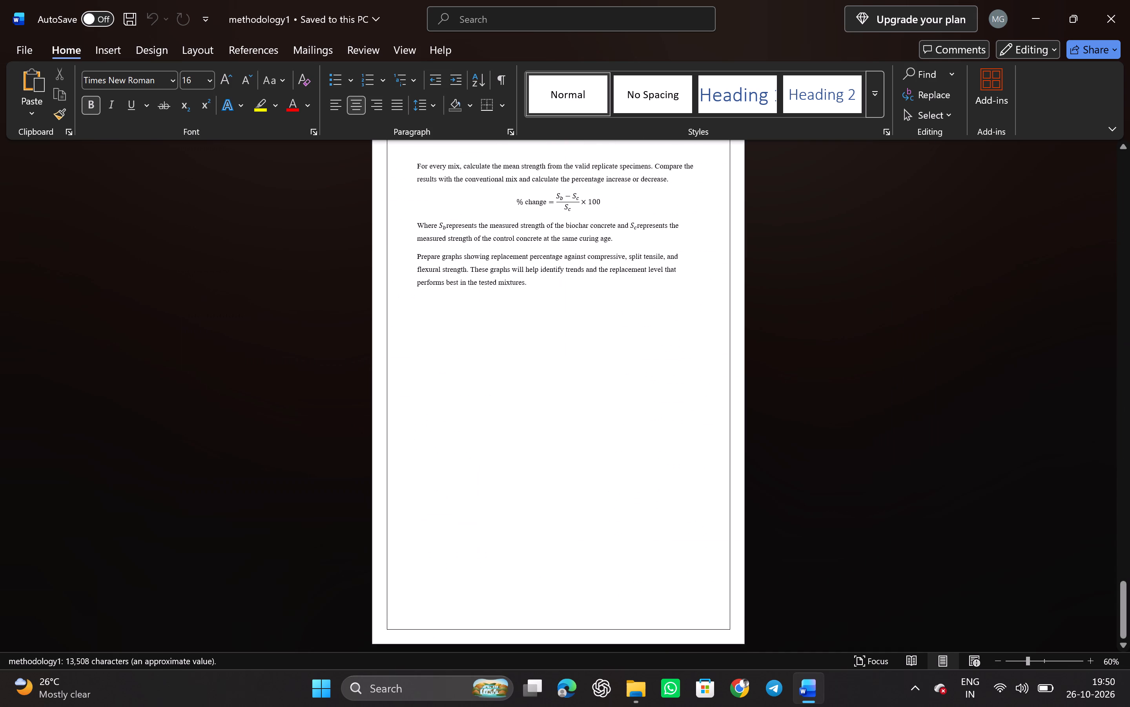
click(1129, 0)
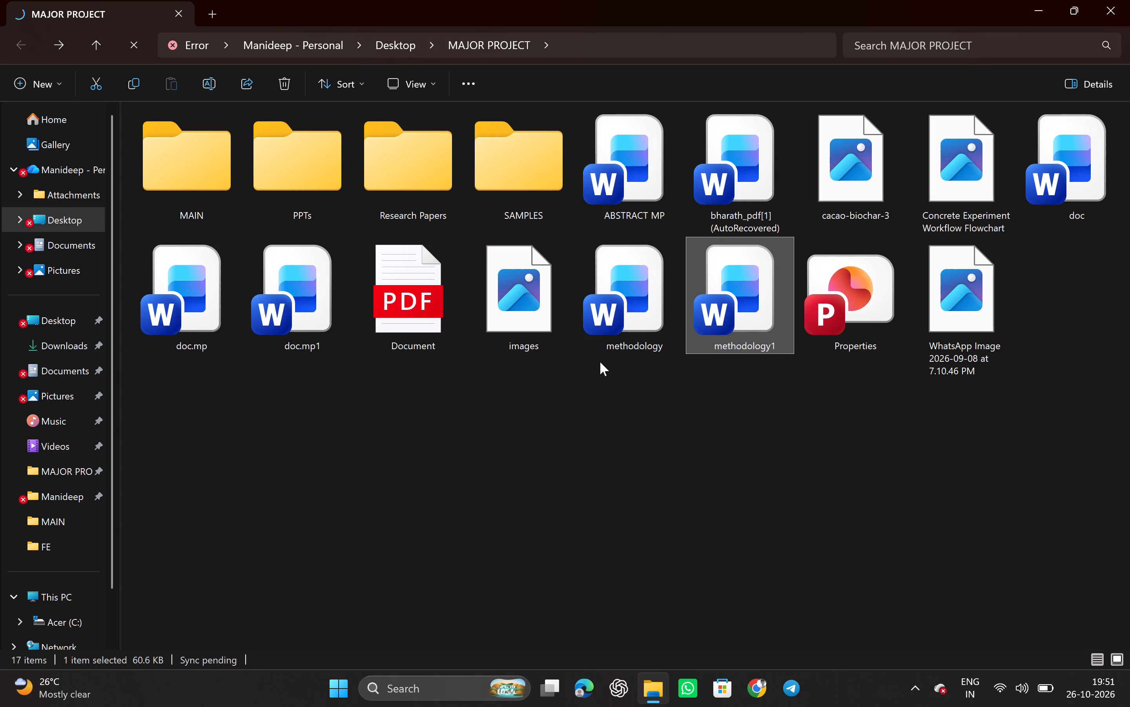
Open the methodology document, look through its pages to the end, and close it.
double_click(629, 311)
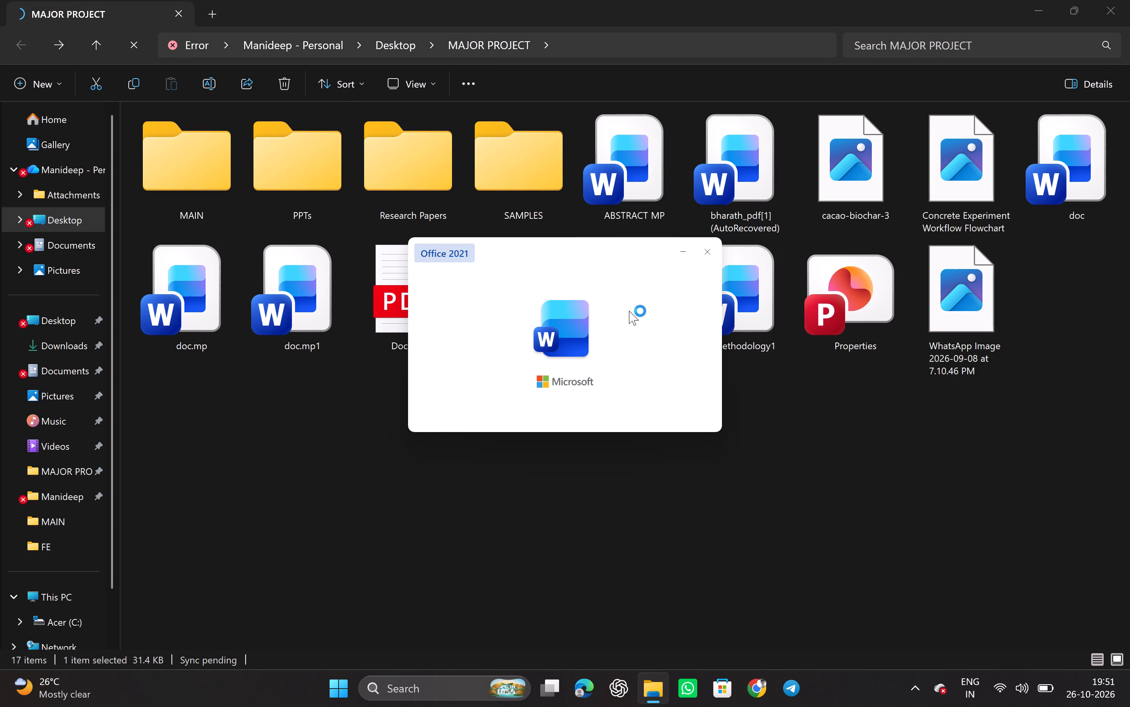
scroll(629, 311, down, 4)
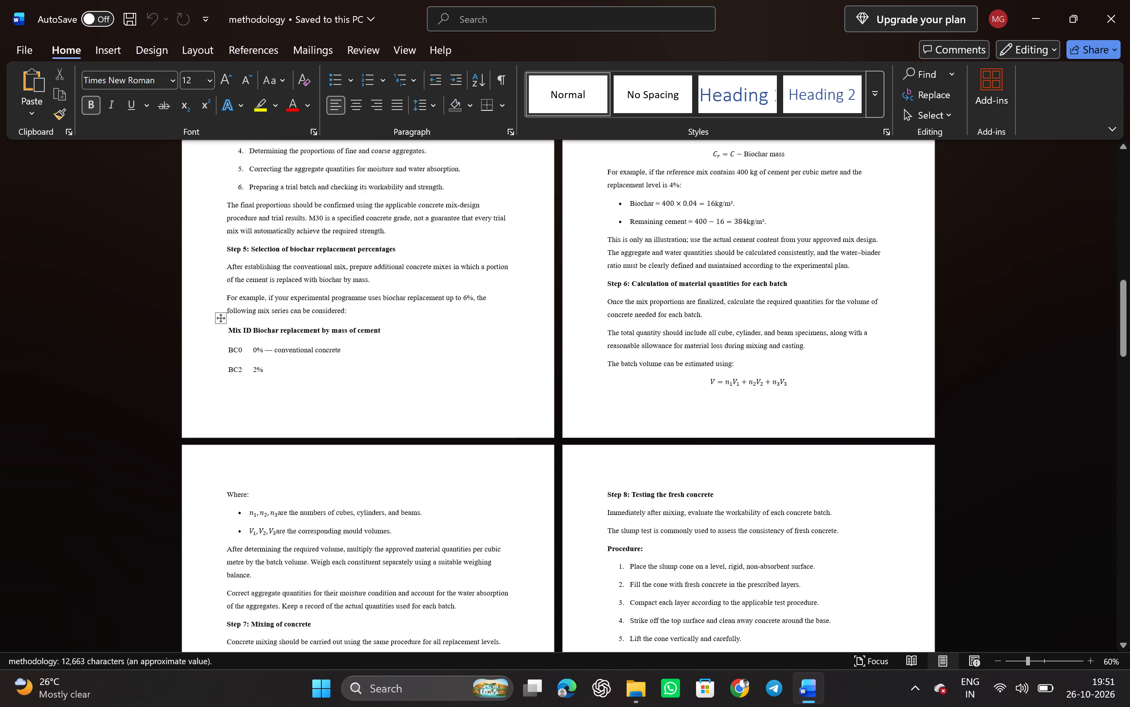
scroll(629, 311, down, 10)
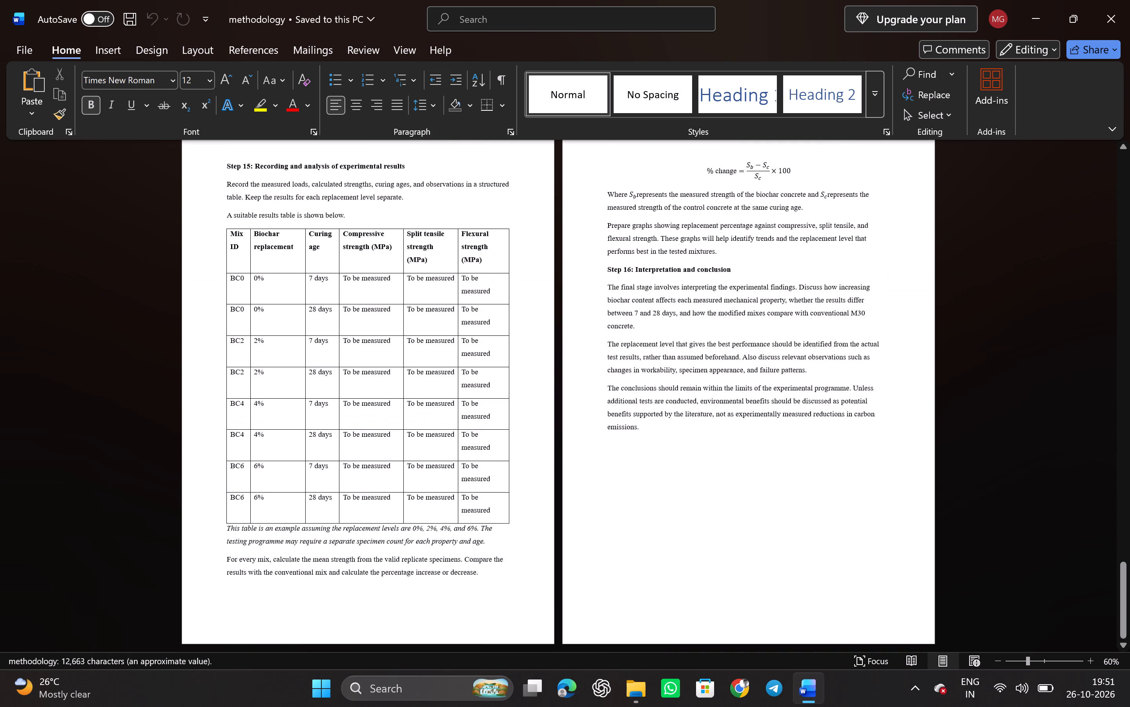
click(1129, 0)
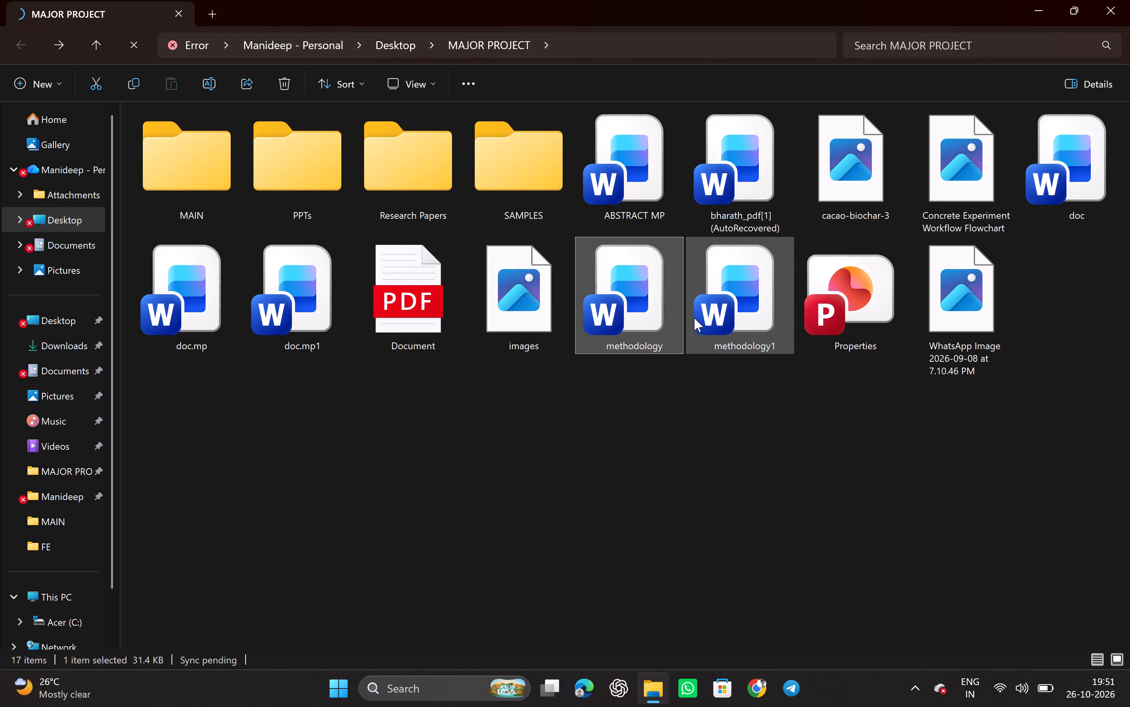
Move the methodology and methodology1 documents together into the SAMPLES folder.
drag(632, 321, 617, 456)
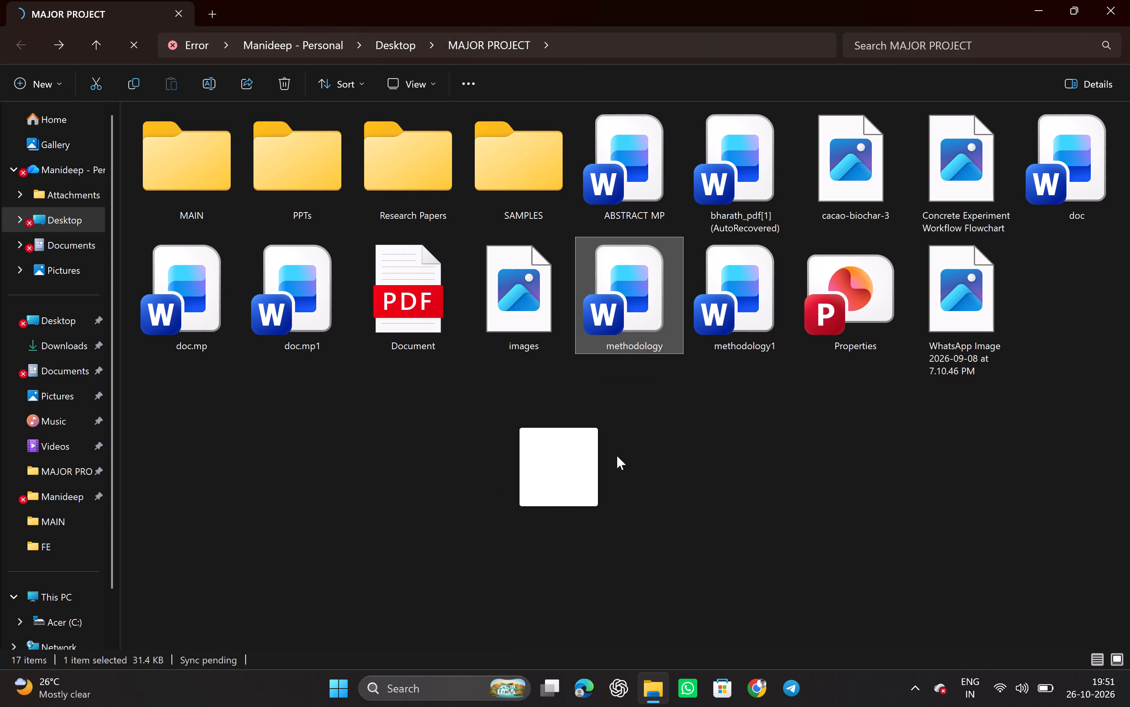
drag(617, 456, 647, 368)
drag(761, 371, 654, 306)
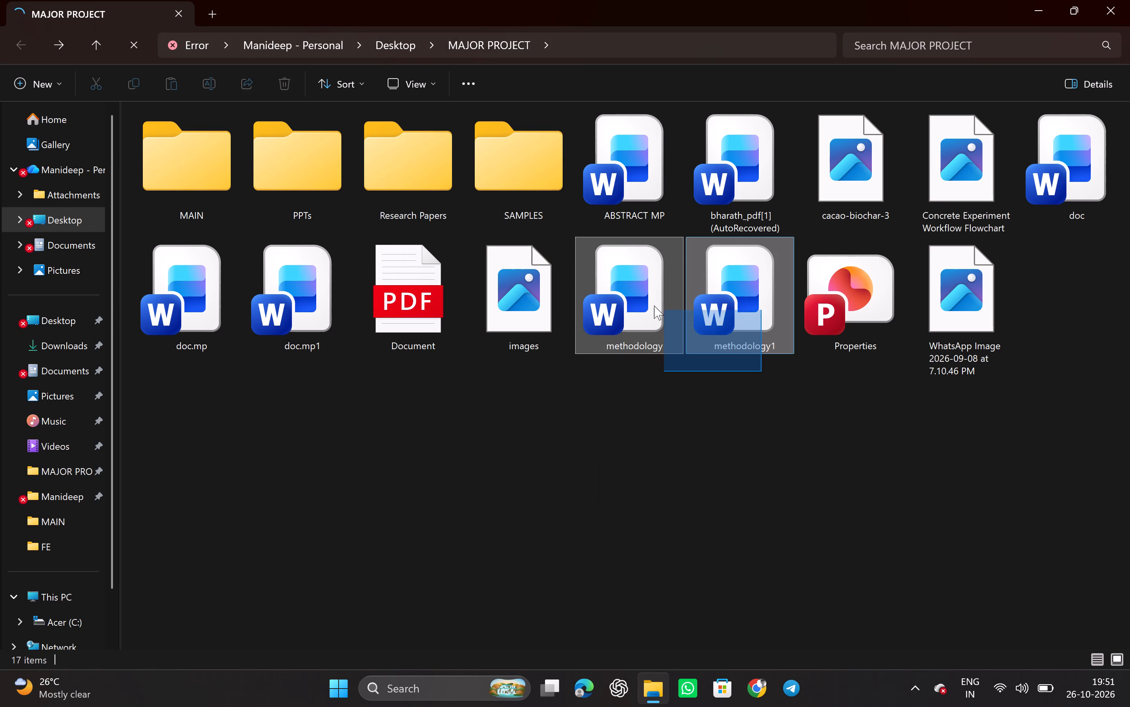
drag(654, 306, 623, 289)
drag(623, 289, 495, 250)
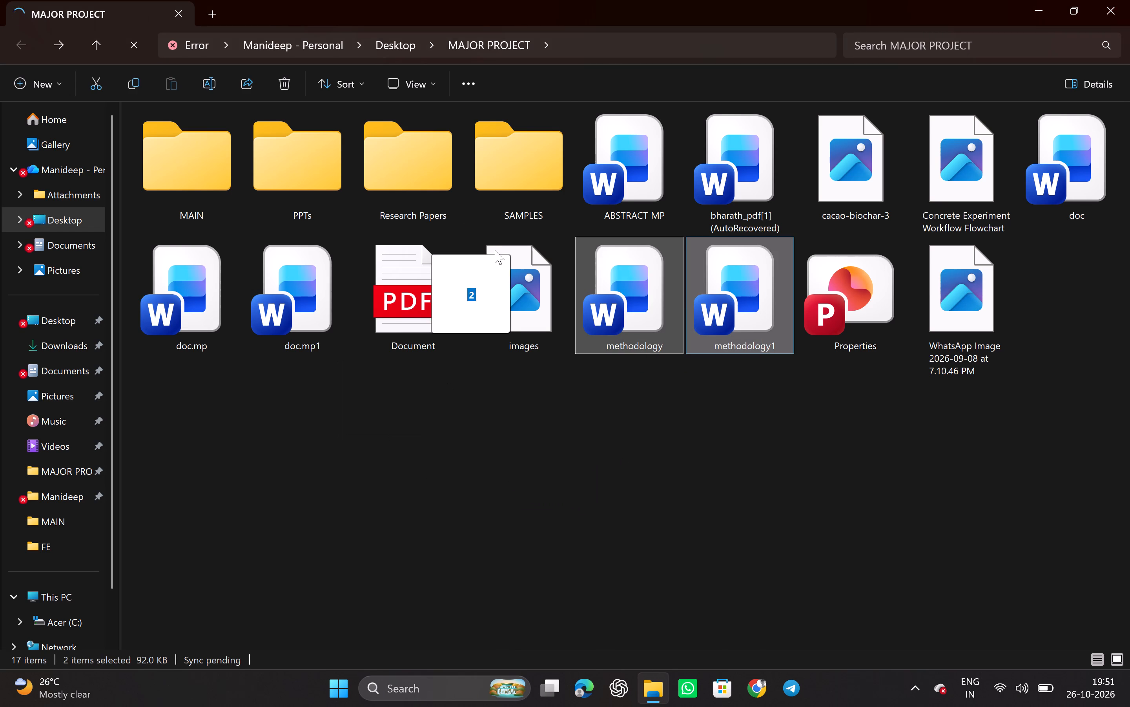
drag(495, 250, 521, 178)
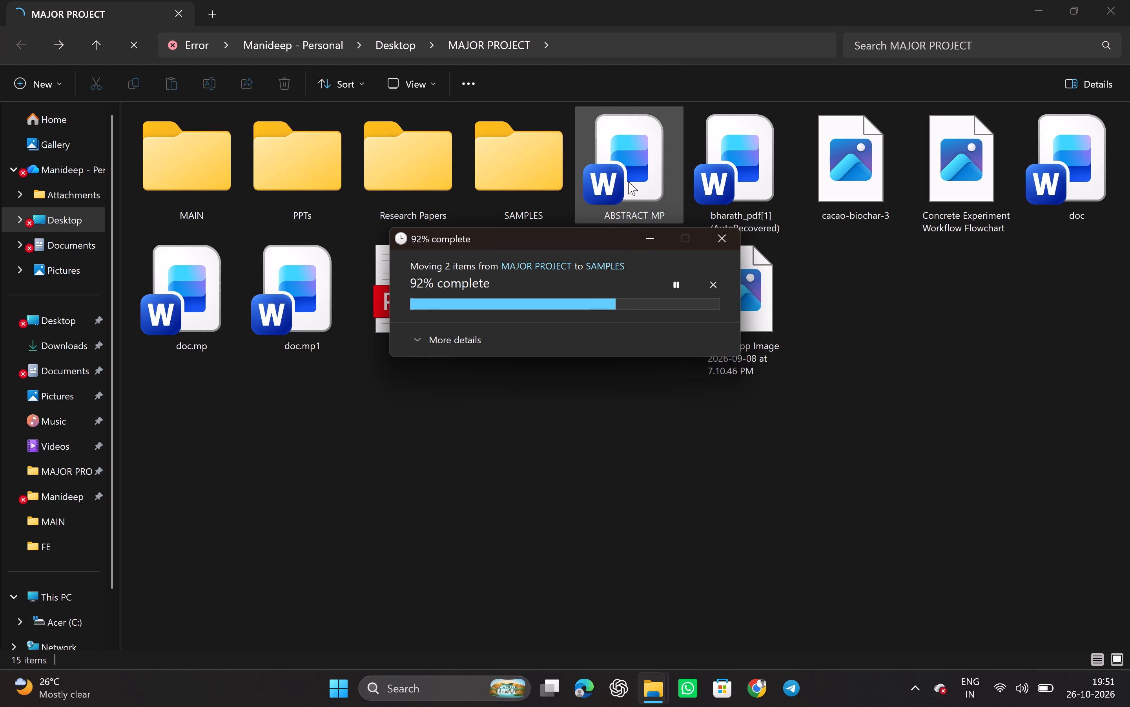
Move the ABSTRACT MP document into the SAMPLES folder, followed by the doc and doc.mp documents together.
drag(635, 172, 521, 218)
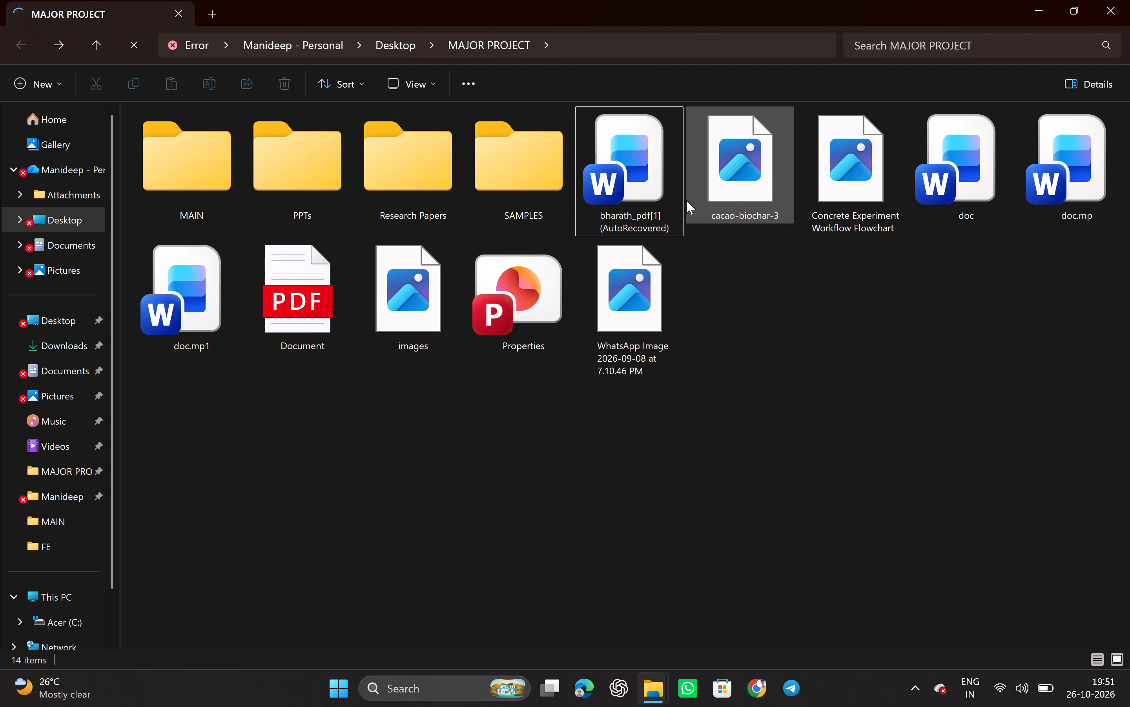
drag(1076, 260, 985, 193)
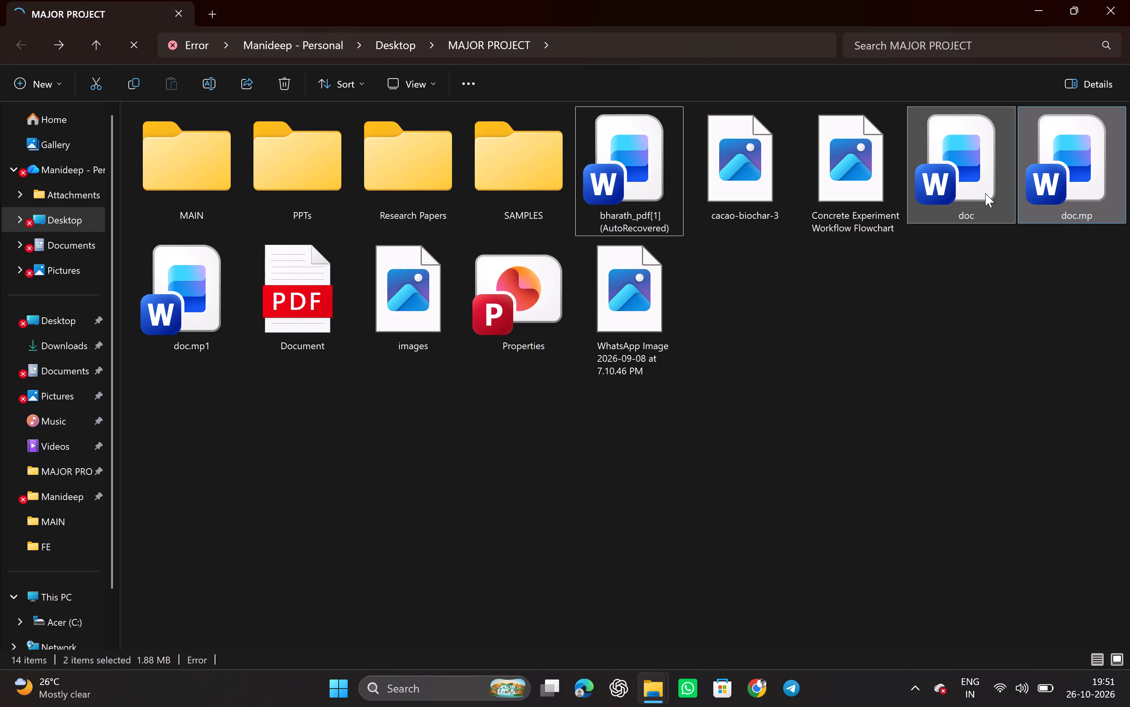
drag(951, 136, 960, 181)
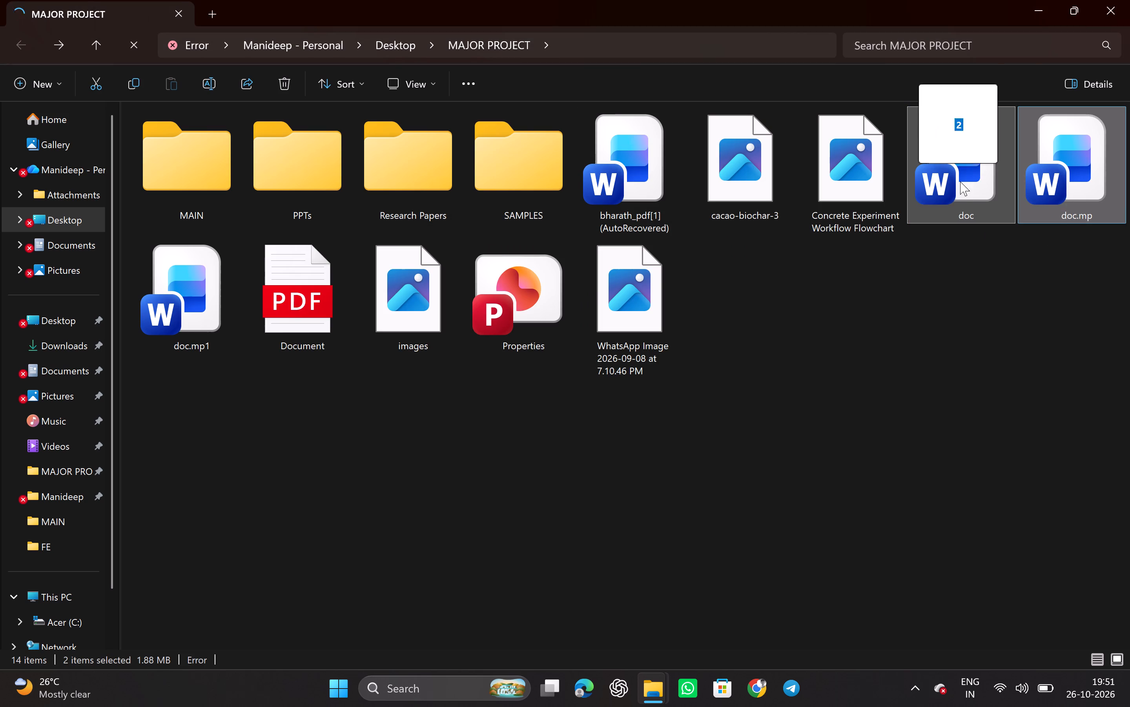
drag(960, 181, 537, 199)
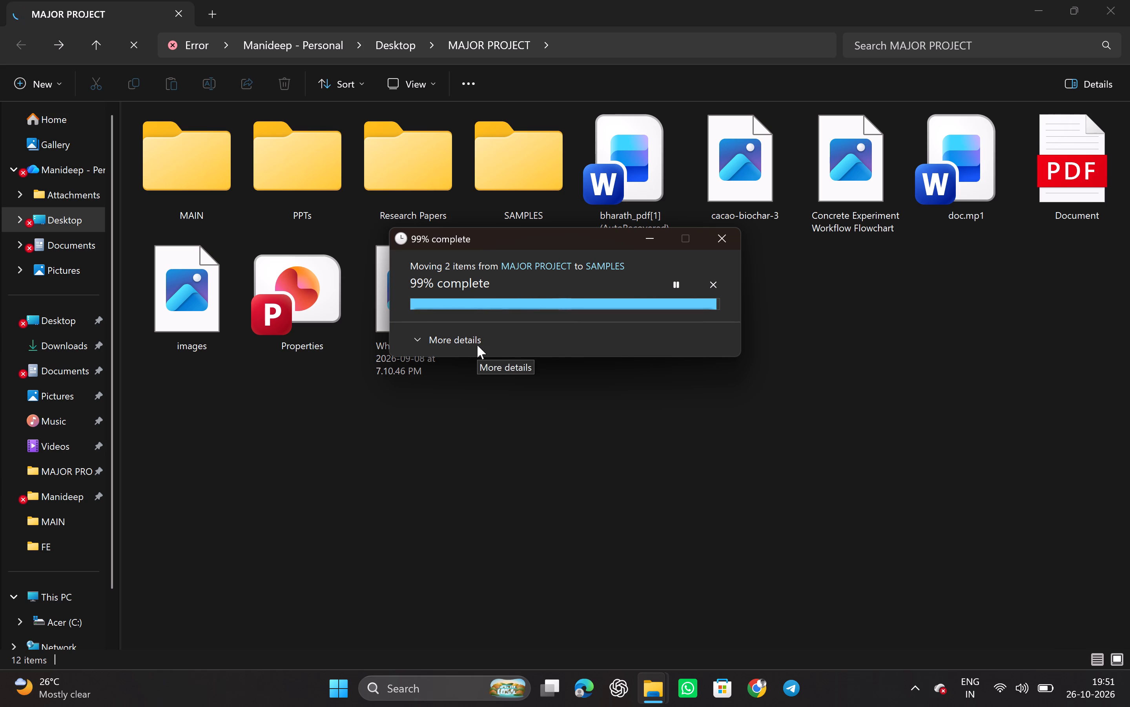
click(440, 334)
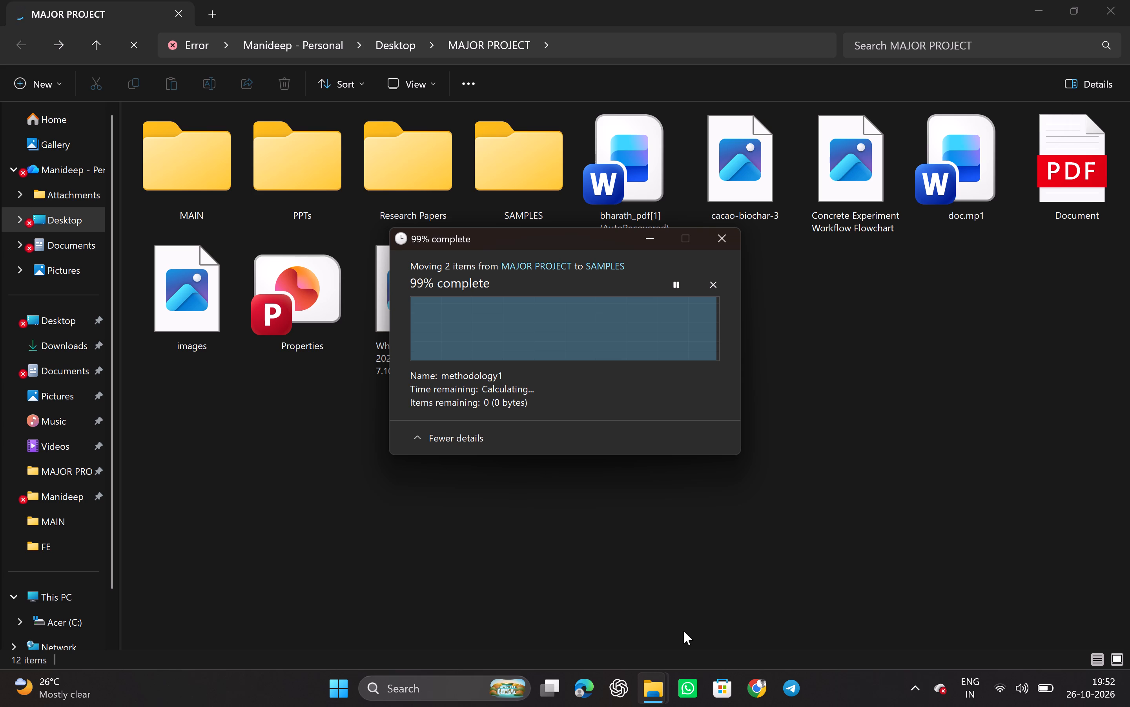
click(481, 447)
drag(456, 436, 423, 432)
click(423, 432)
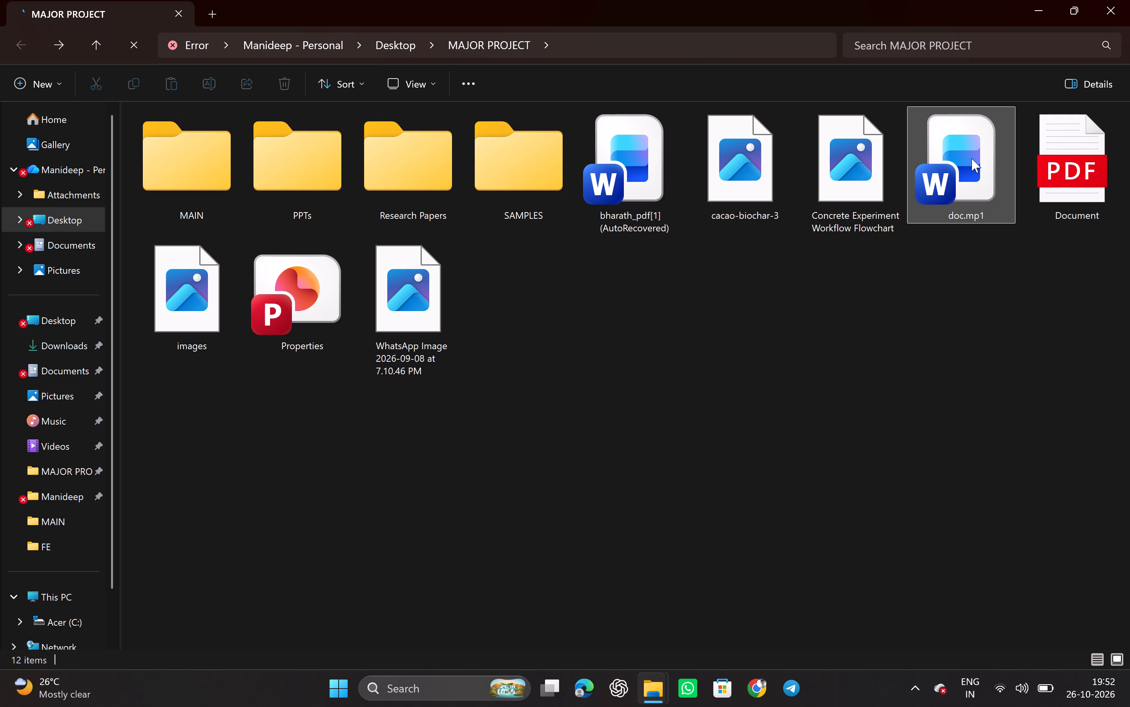
Move the doc.mp1 document into the SAMPLES folder.
drag(971, 158, 528, 197)
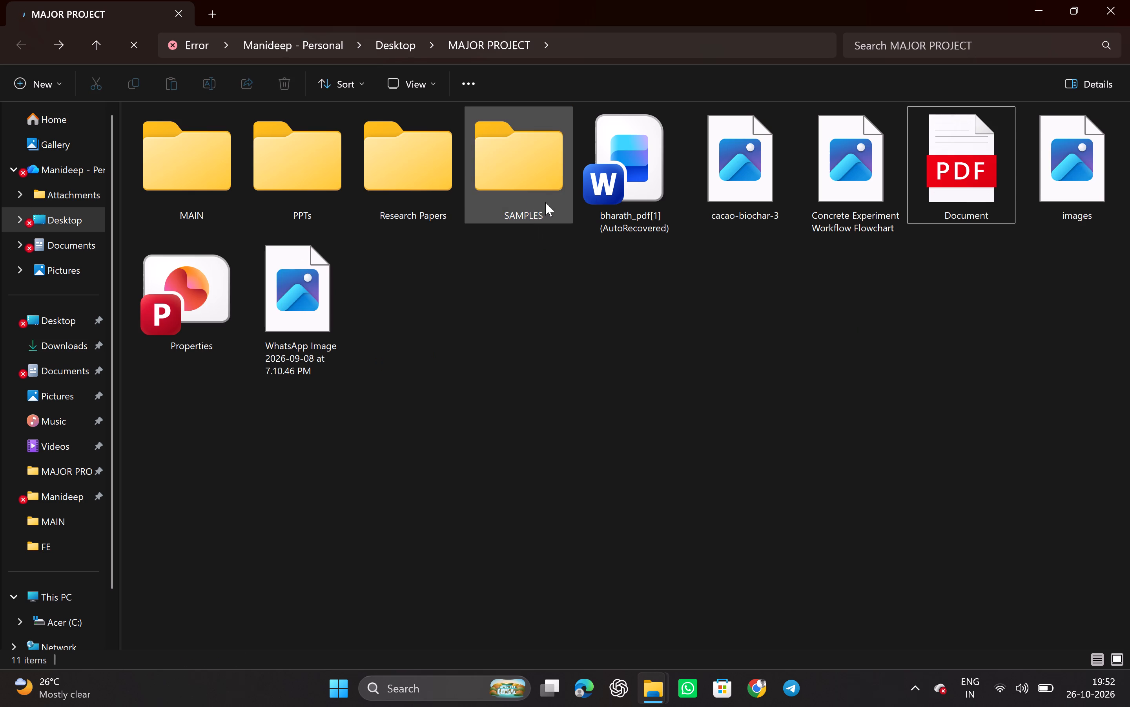
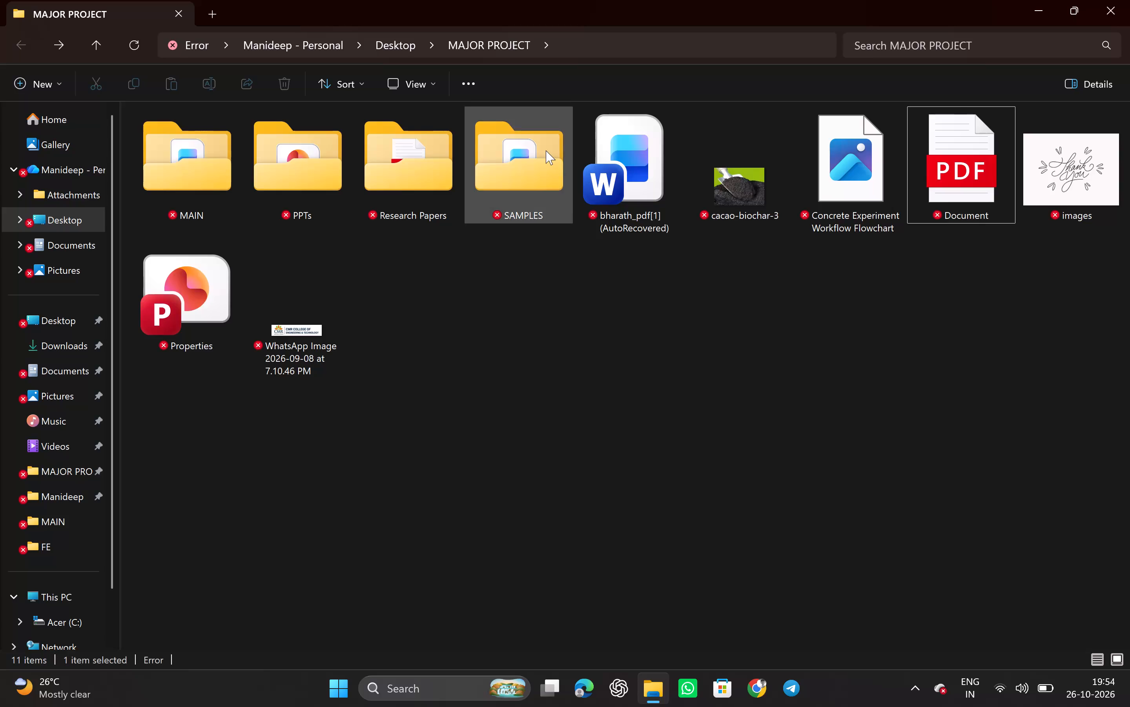
Return from the SAMPLES folder to the MAJOR PROJECT folder.
click(21, 50)
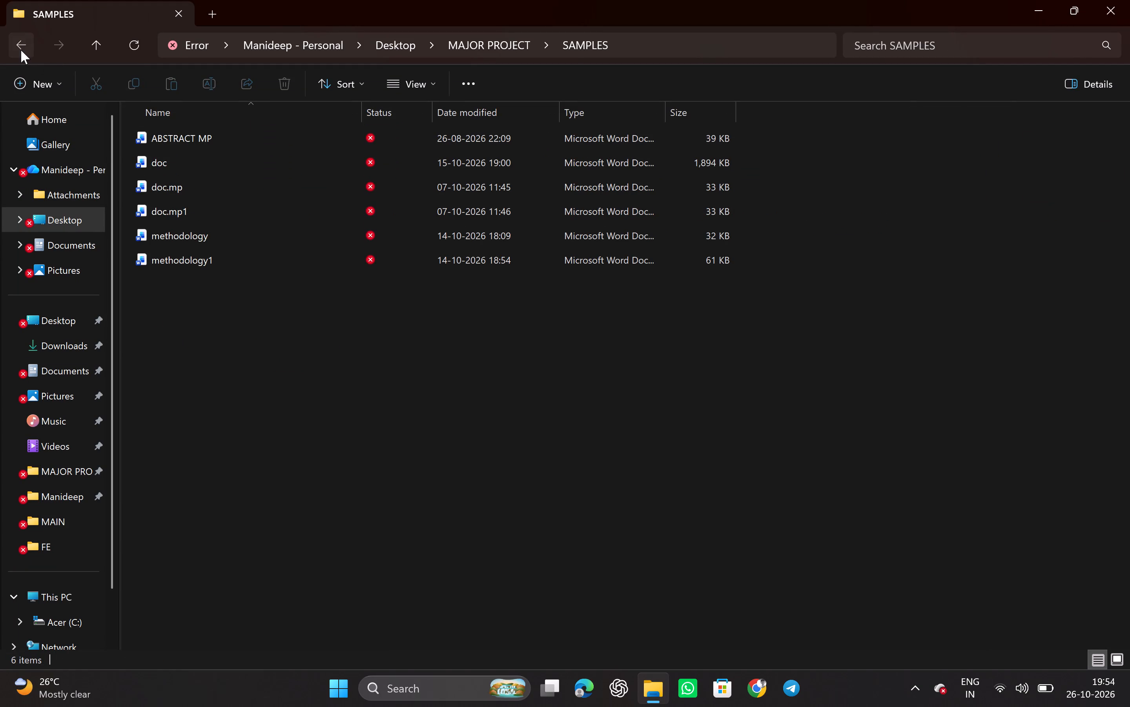
click(463, 321)
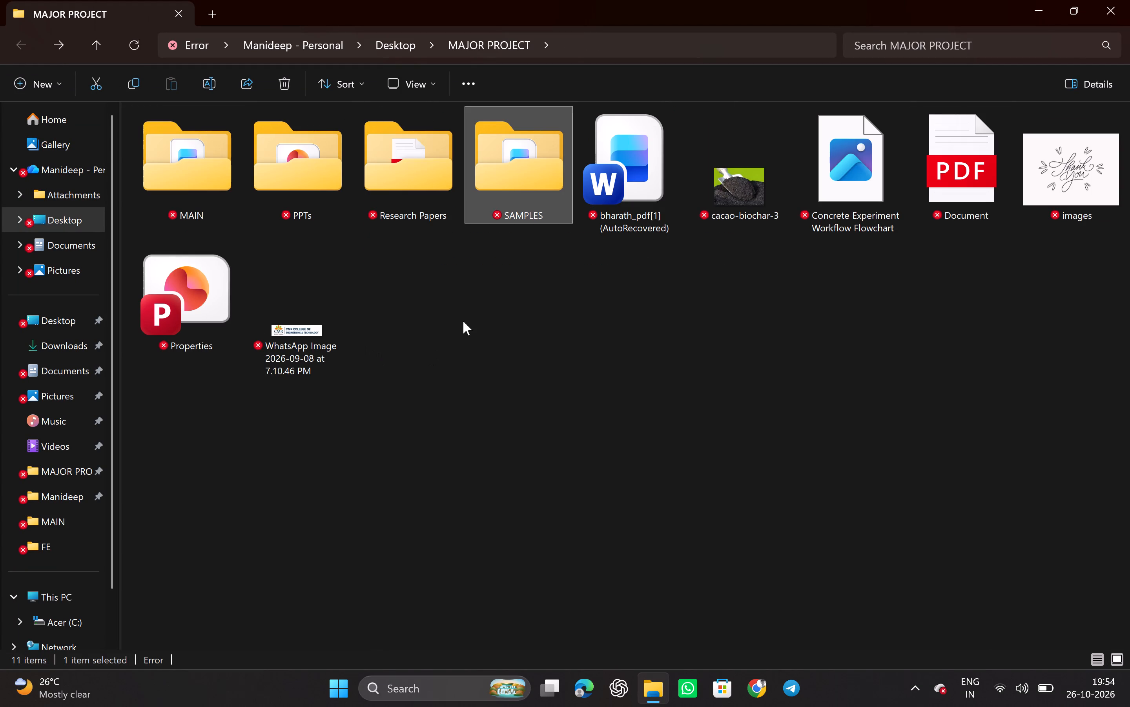
Open the Document PDF to check its contents, close it, and move the file into the SAMPLES folder.
click(954, 202)
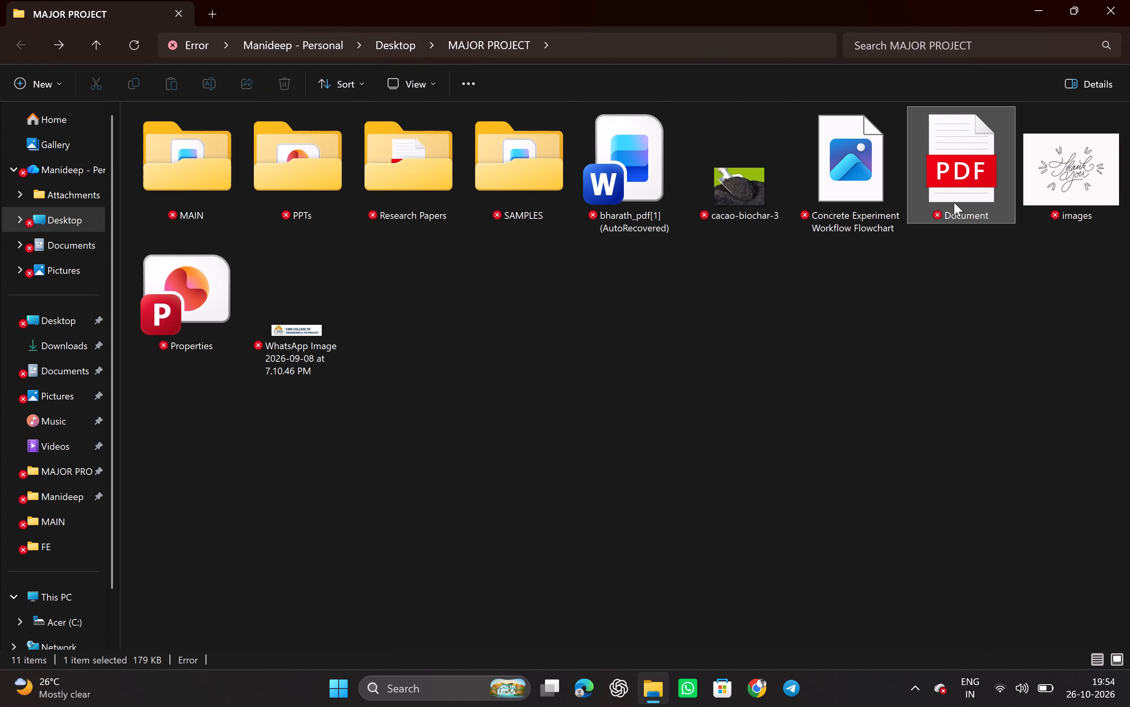
click(954, 202)
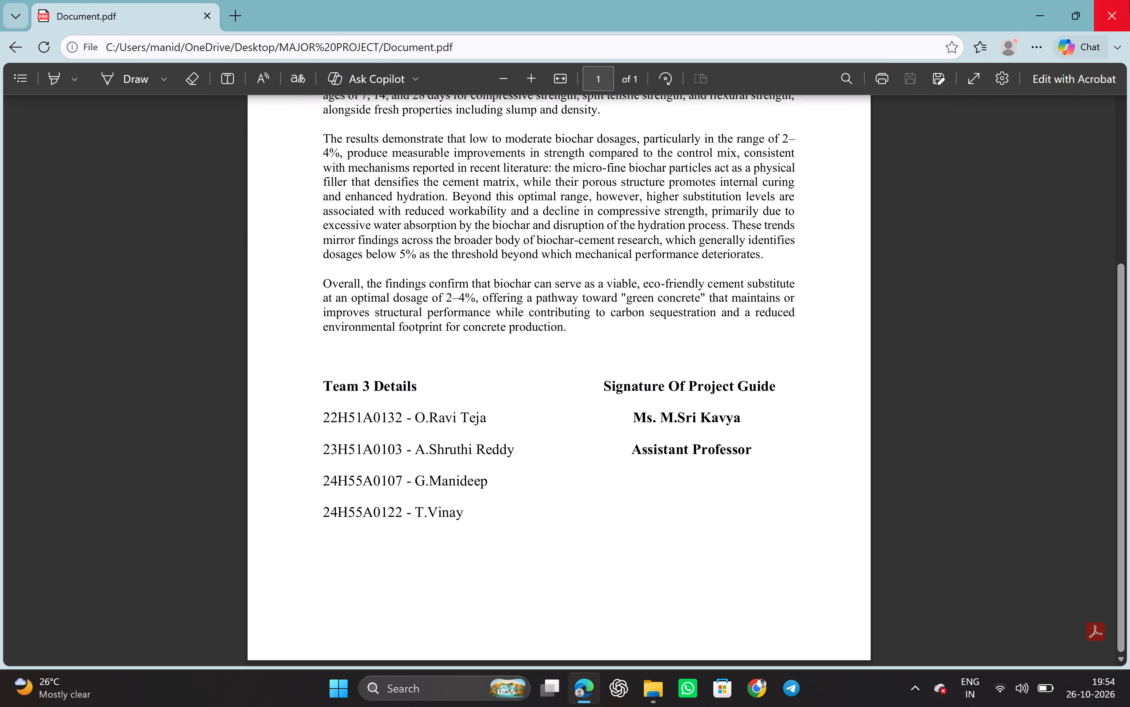
click(1129, 0)
drag(964, 151, 602, 261)
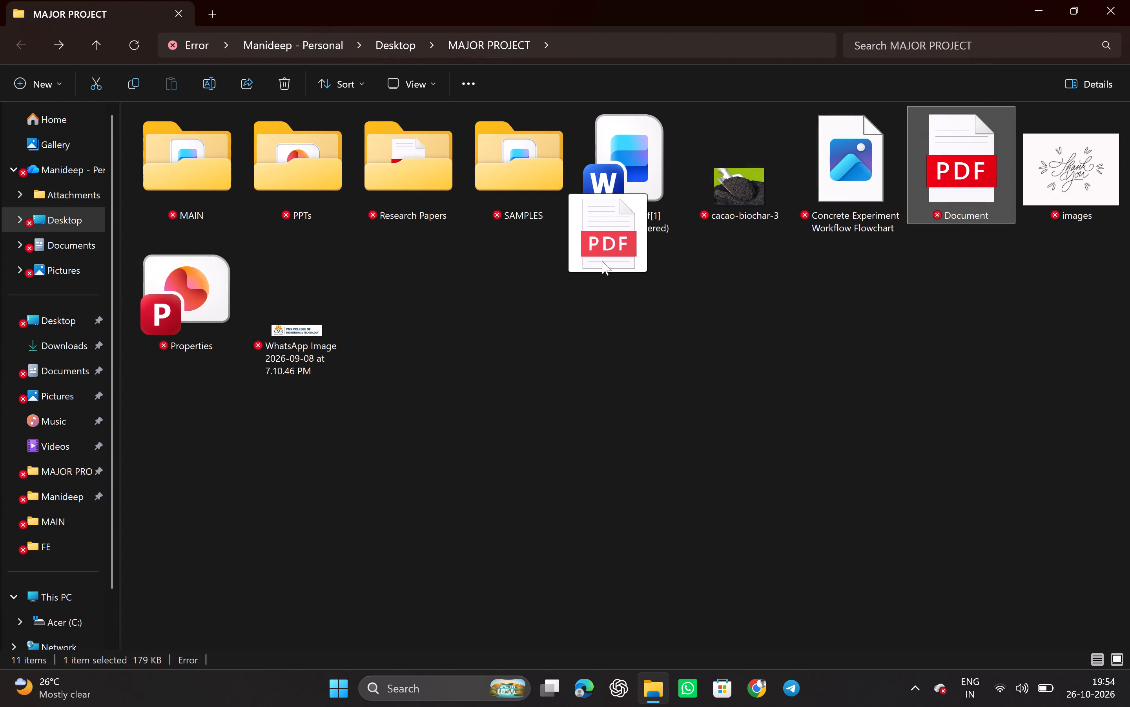
drag(602, 261, 521, 194)
click(820, 314)
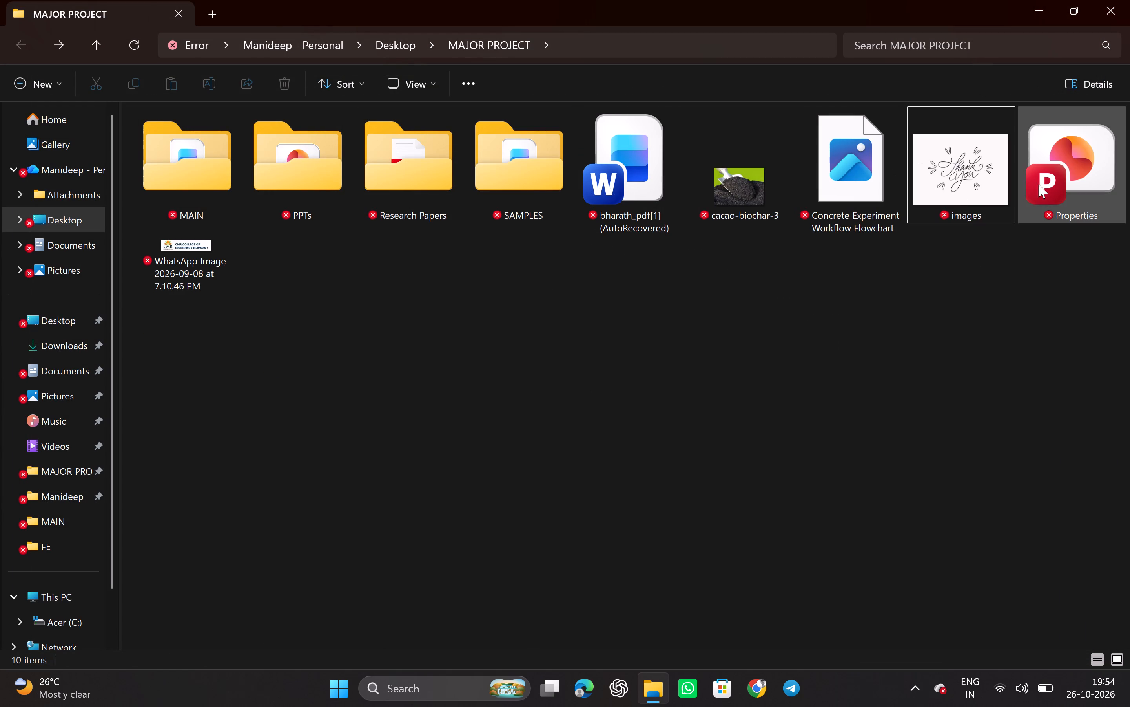
Move the Properties presentation into the PPTs folder.
click(1047, 172)
drag(1047, 172, 450, 377)
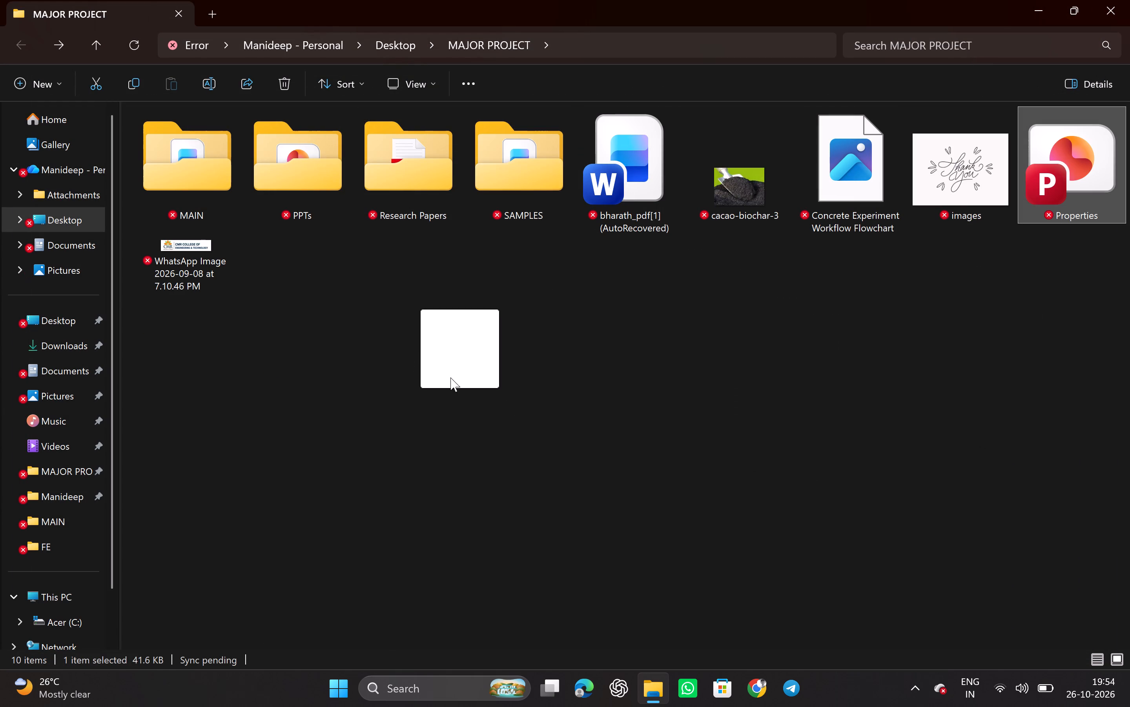
drag(450, 377, 312, 180)
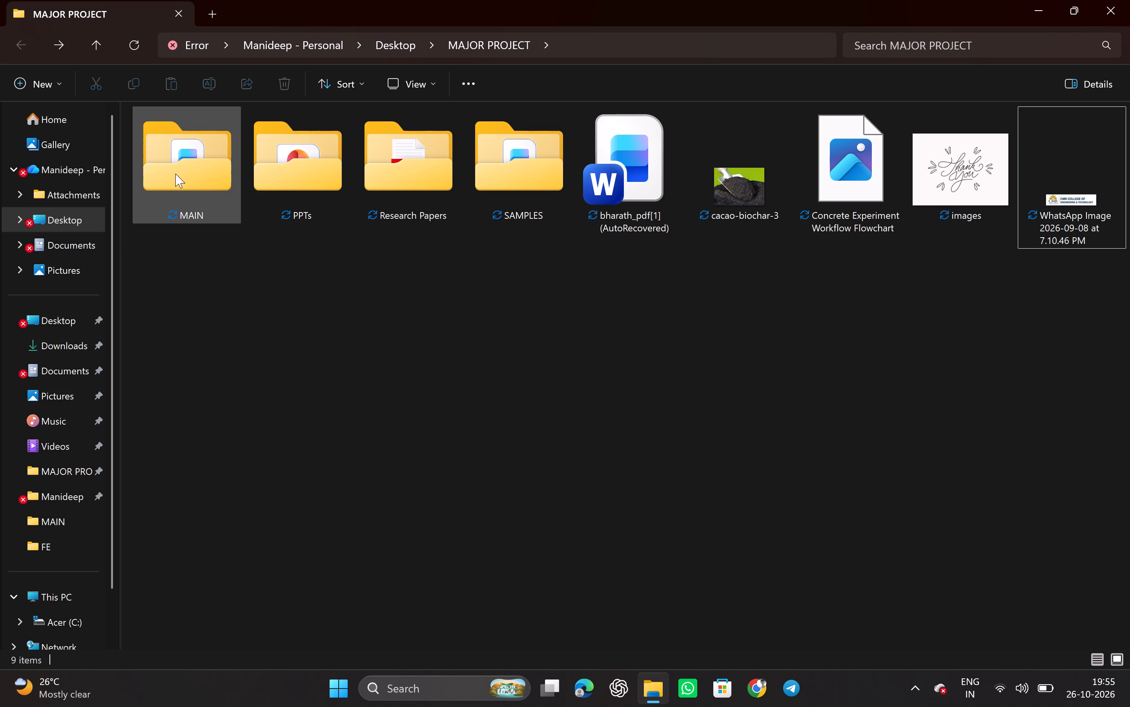
Close the MAJOR PROJECT folder window.
click(1129, 0)
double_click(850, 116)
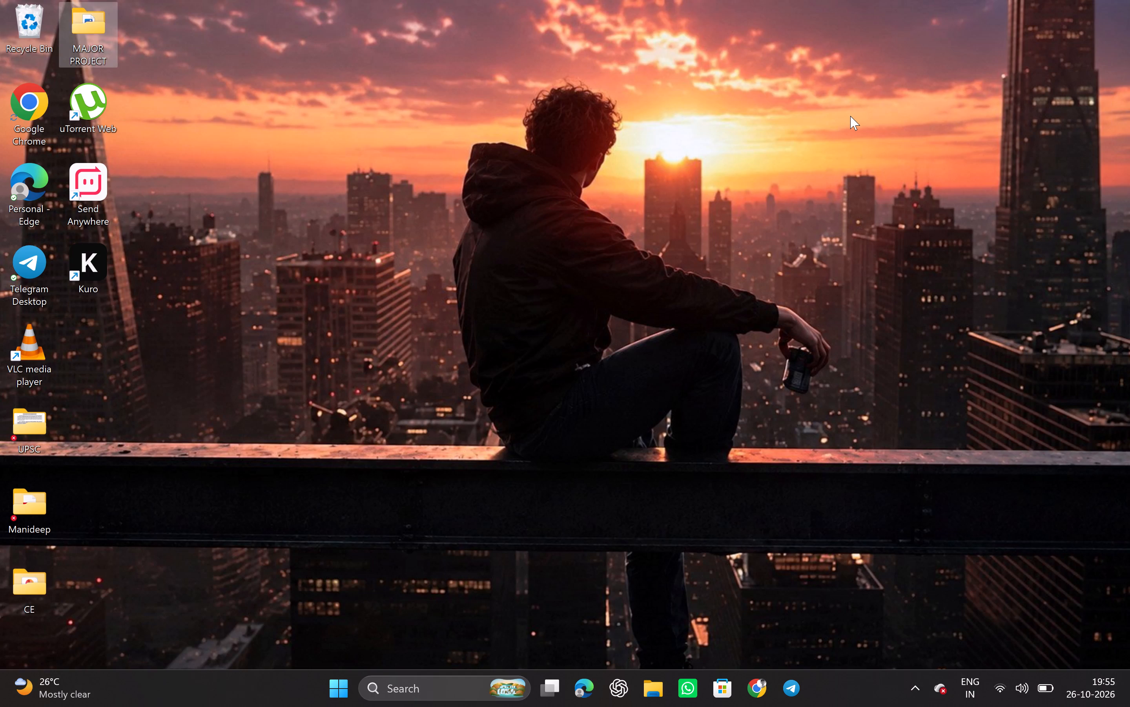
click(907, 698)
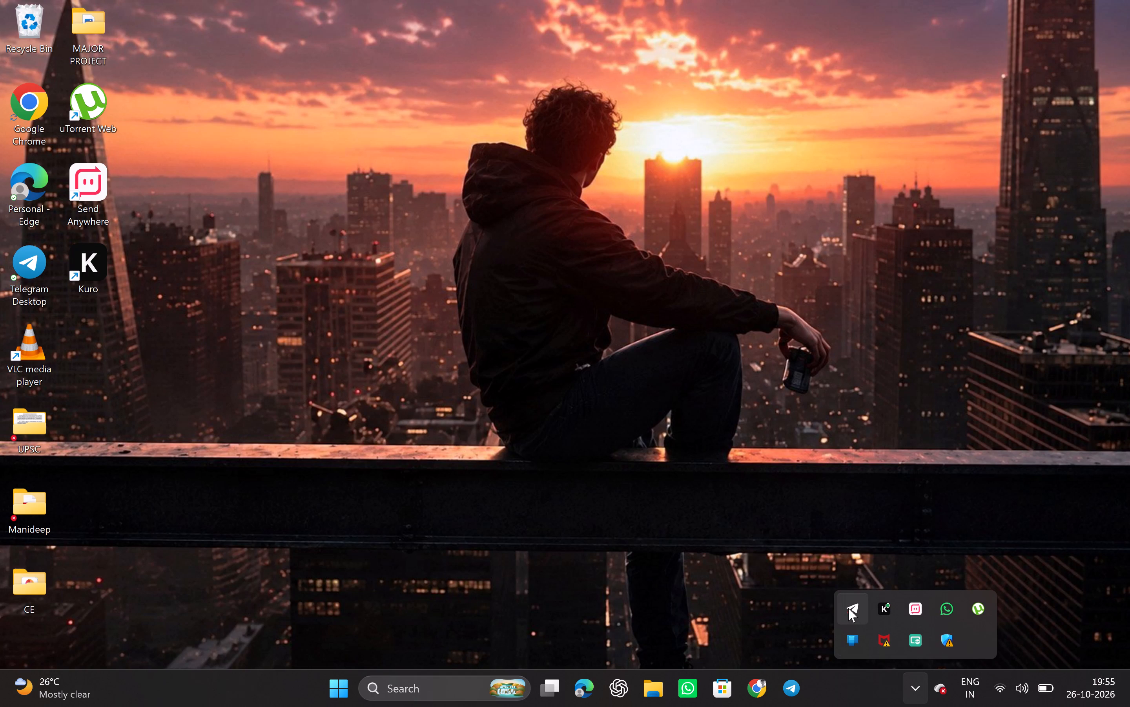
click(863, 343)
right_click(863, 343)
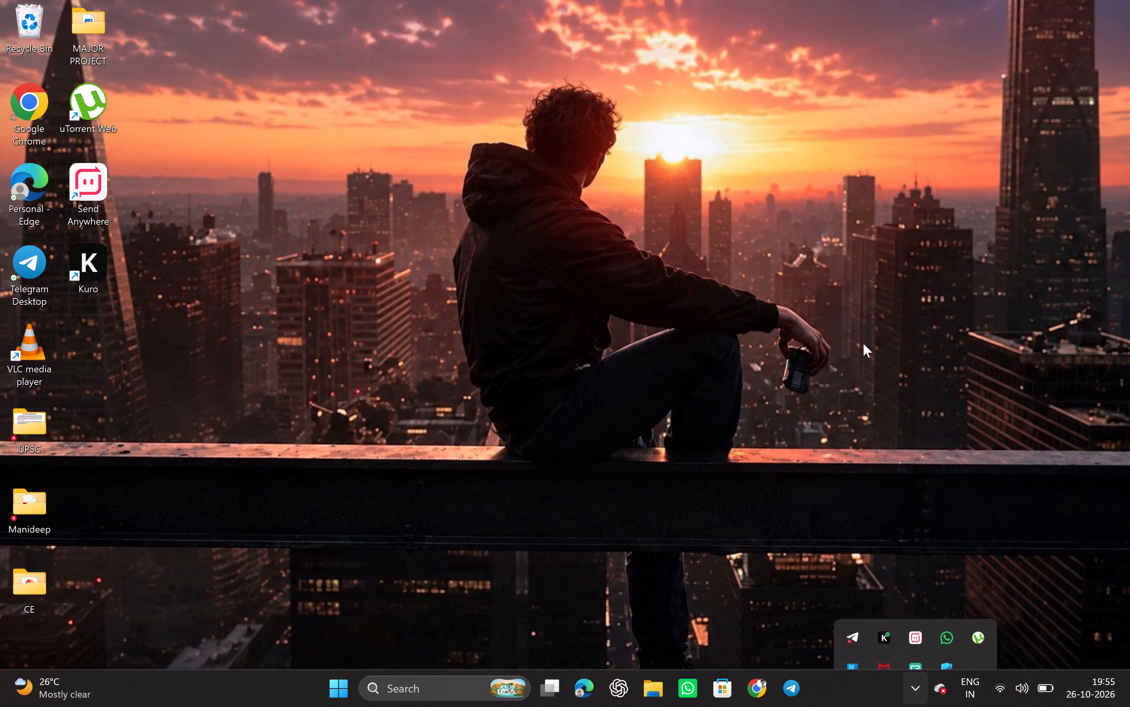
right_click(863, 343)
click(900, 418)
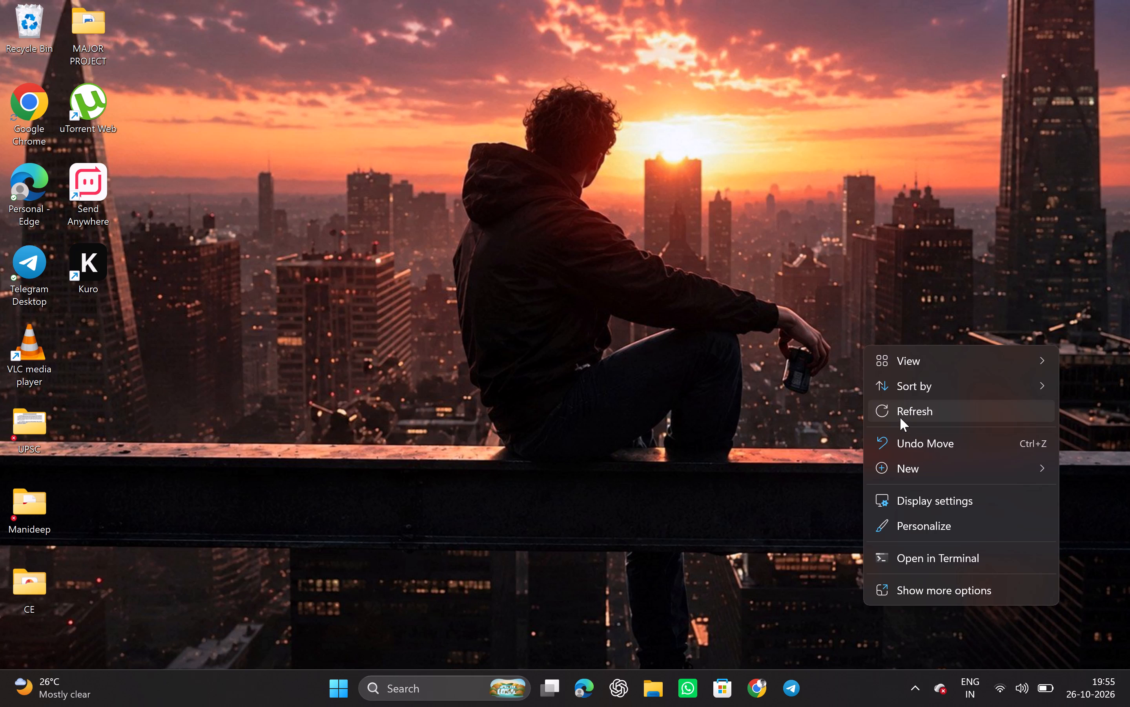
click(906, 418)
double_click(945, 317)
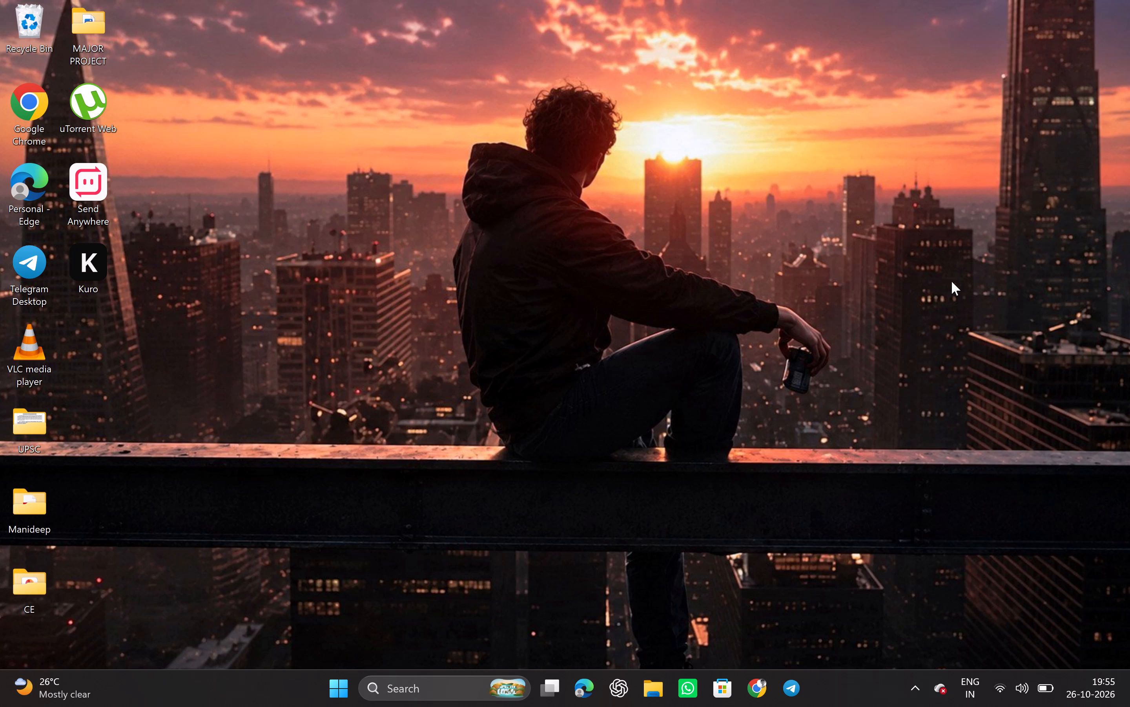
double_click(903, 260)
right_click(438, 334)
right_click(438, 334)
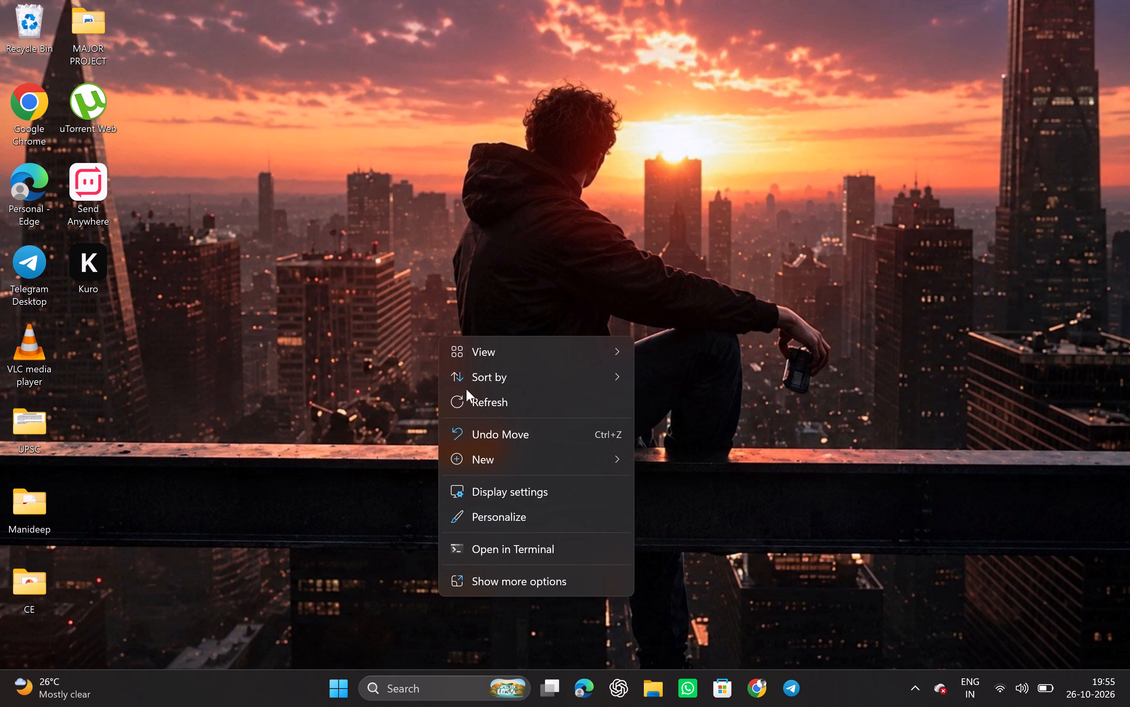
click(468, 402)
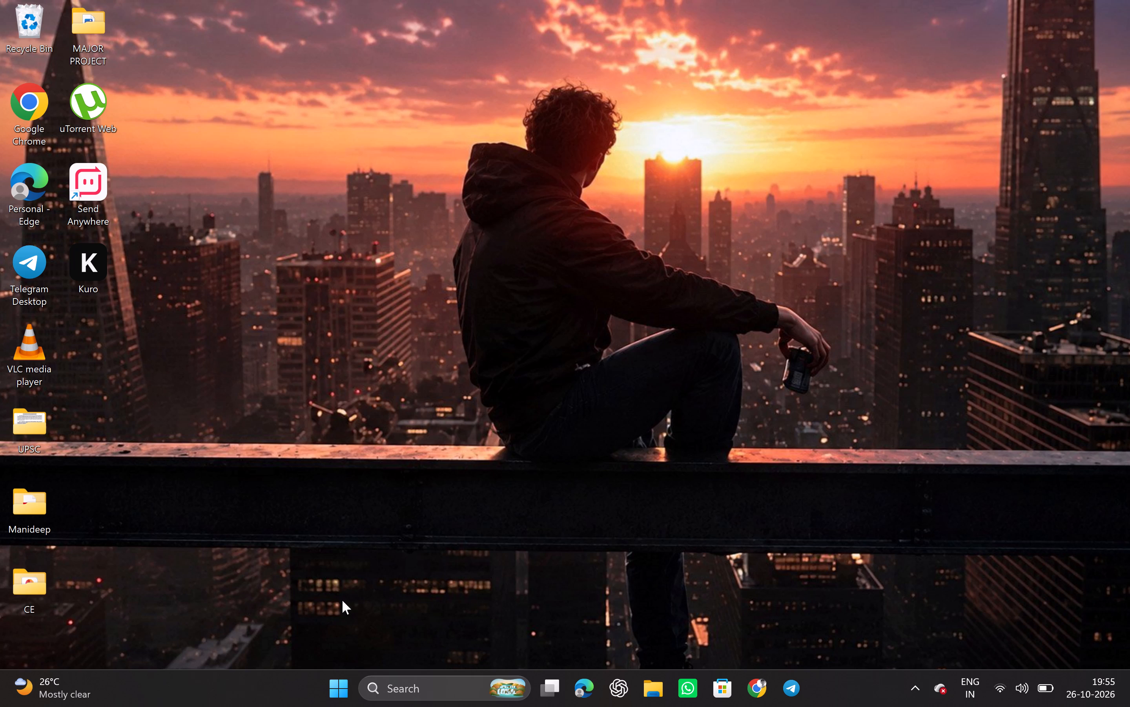
Open the computer's power options, which offer locking, sleep, shutdown and restart.
click(346, 680)
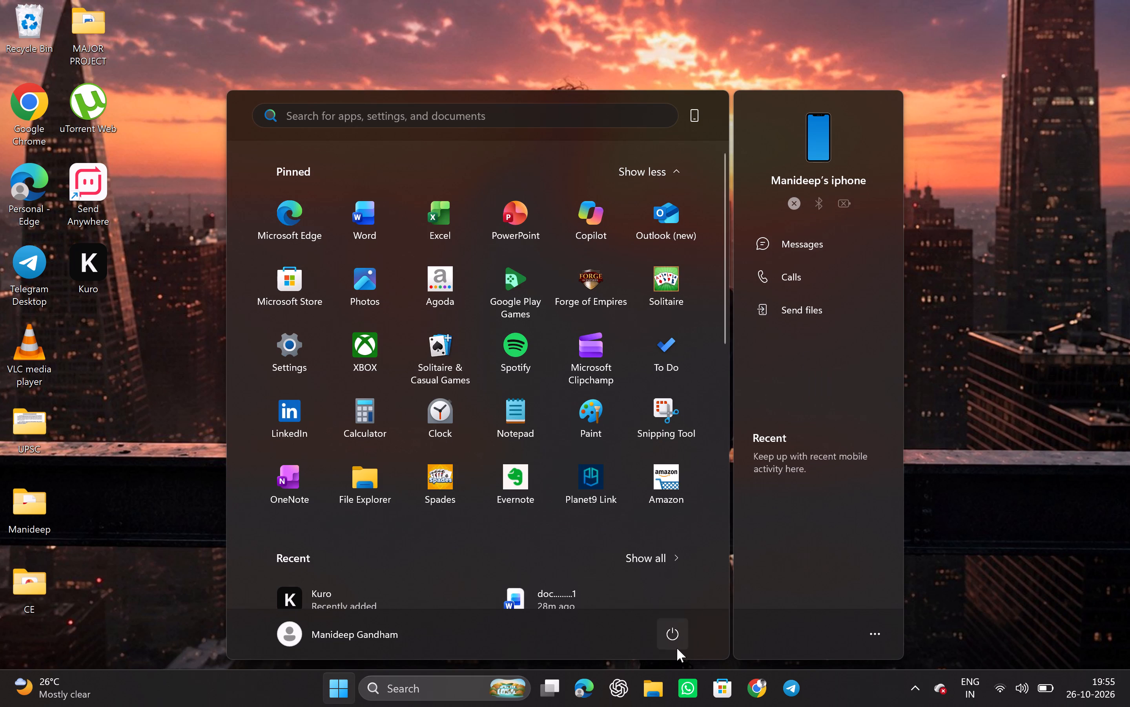
click(679, 636)
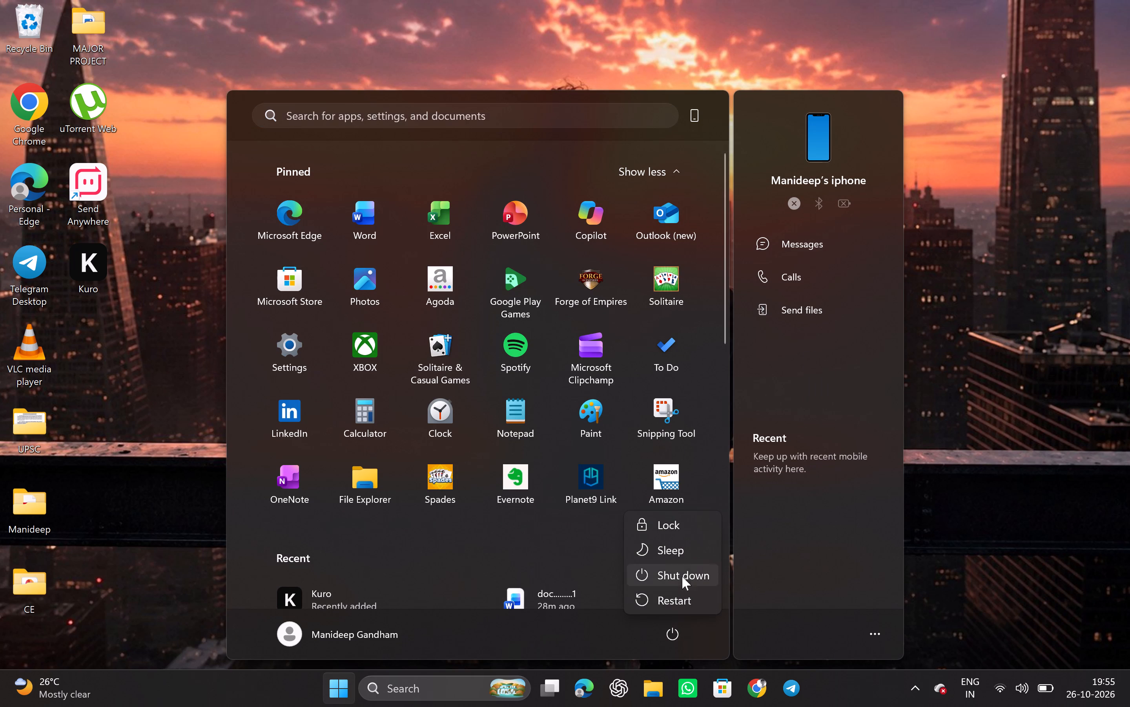